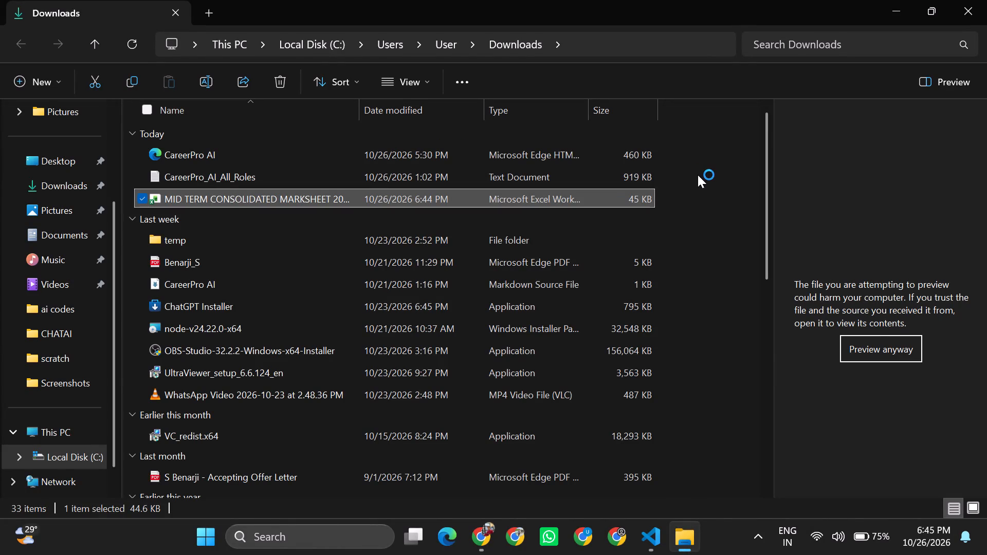
# Open the MID TERM CONSOLIDATED MARKSHEET 2026 workbook from Downloads and enable editing.
pyautogui.doubleClick(504, 194)
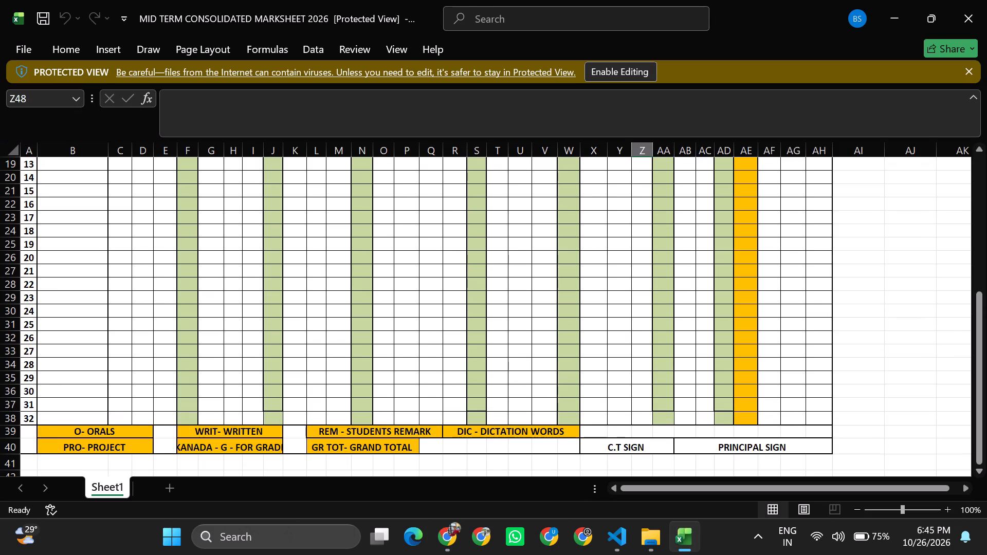
pyautogui.click(614, 76)
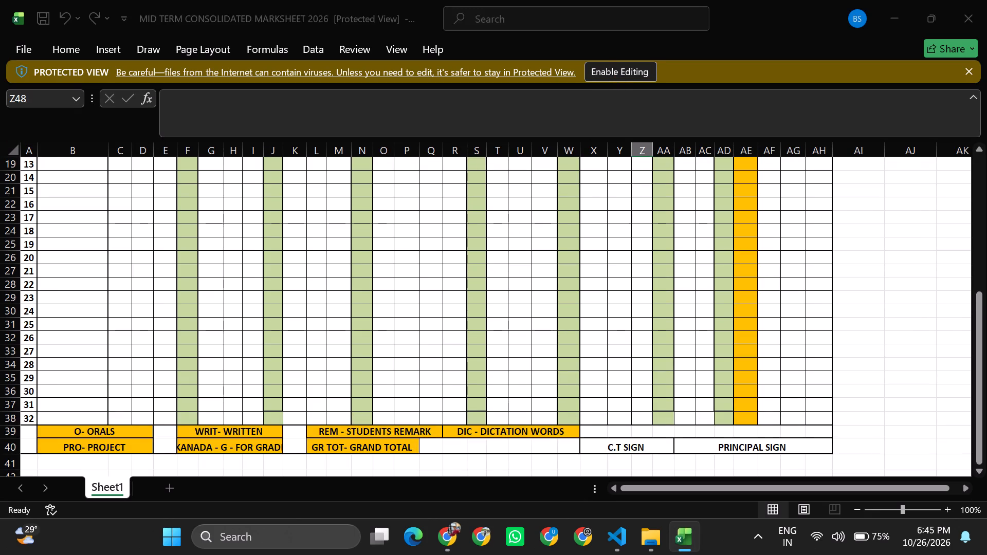
# Examine the marksheet's title, subject headings, max marks row and first student-name cell, and close the workbook.
pyautogui.scroll(1, 550, 327)
pyautogui.hscroll(4, 550, 327)
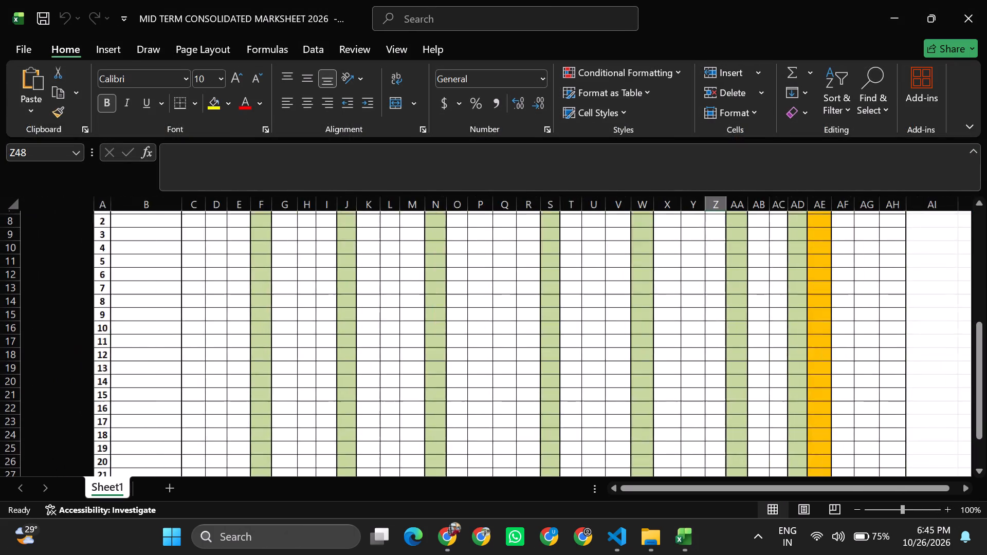
pyautogui.scroll(4, 550, 327)
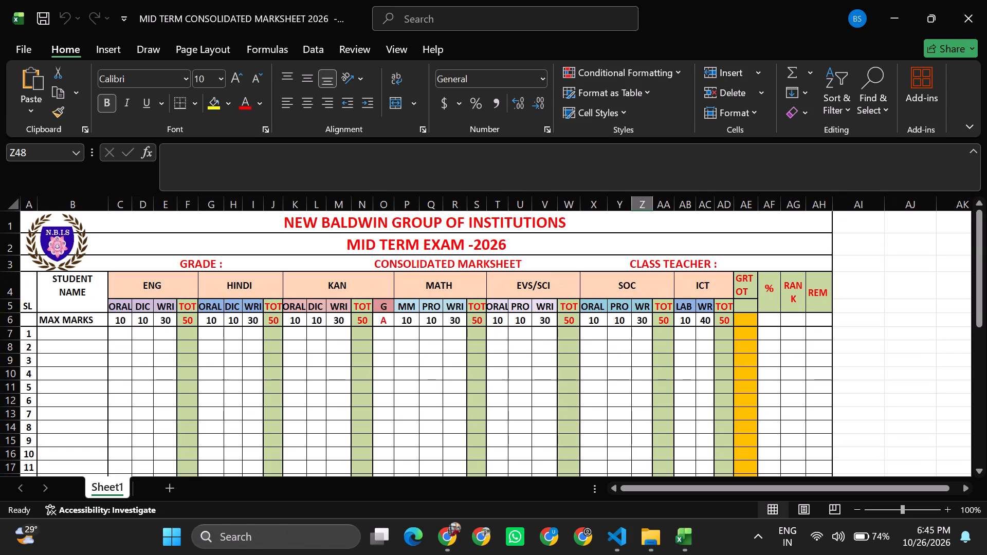
pyautogui.click(496, 368)
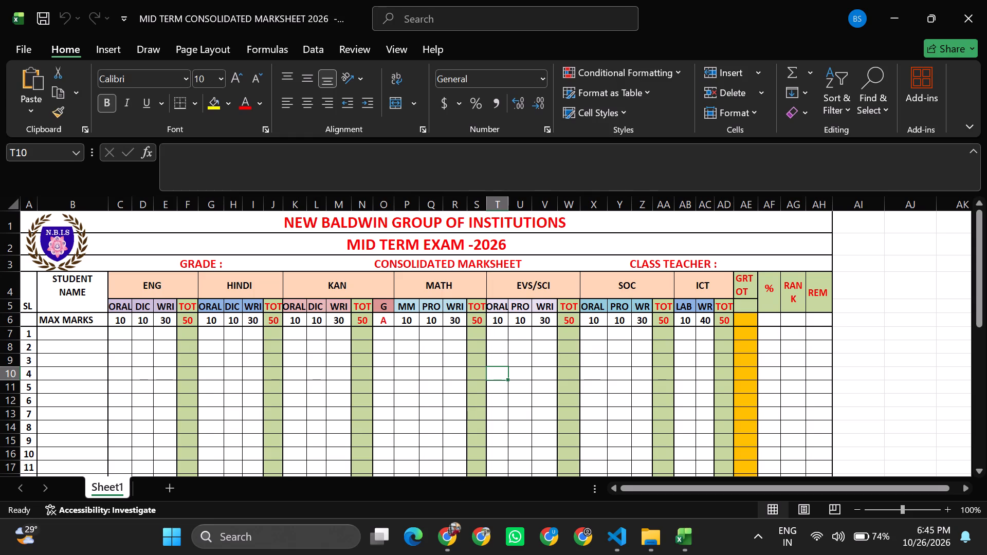
pyautogui.click(83, 336)
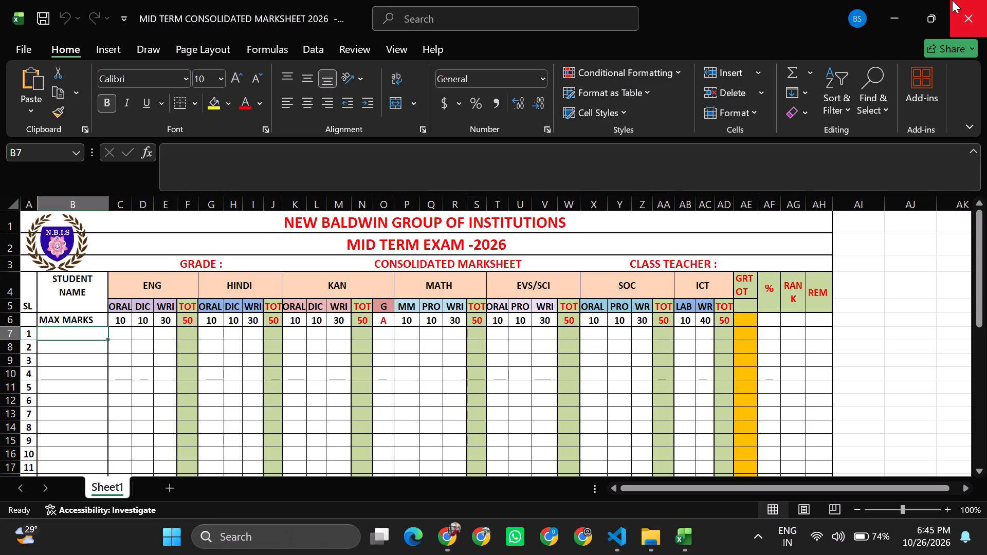
pyautogui.click(952, 0)
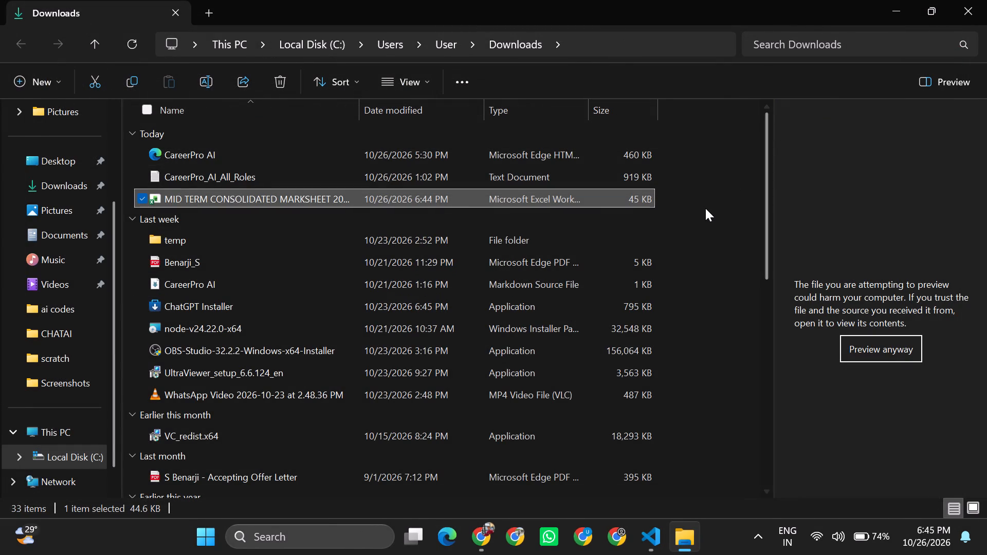
# Delete the MID TERM CONSOLIDATED MARKSHEET 2026 workbook from the Downloads folder and minimise the folder window.
pyautogui.press('Delete')
pyautogui.click(891, 16)
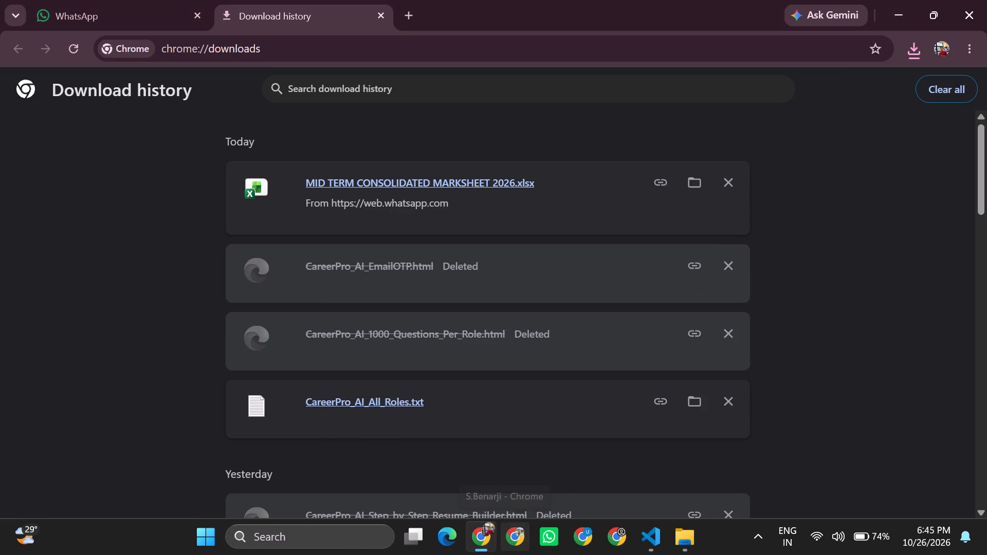
# Switch to Visual Studio Code, check the Antigravity agent's progress on the resume editor task, and minimise the window.
pyautogui.click(651, 543)
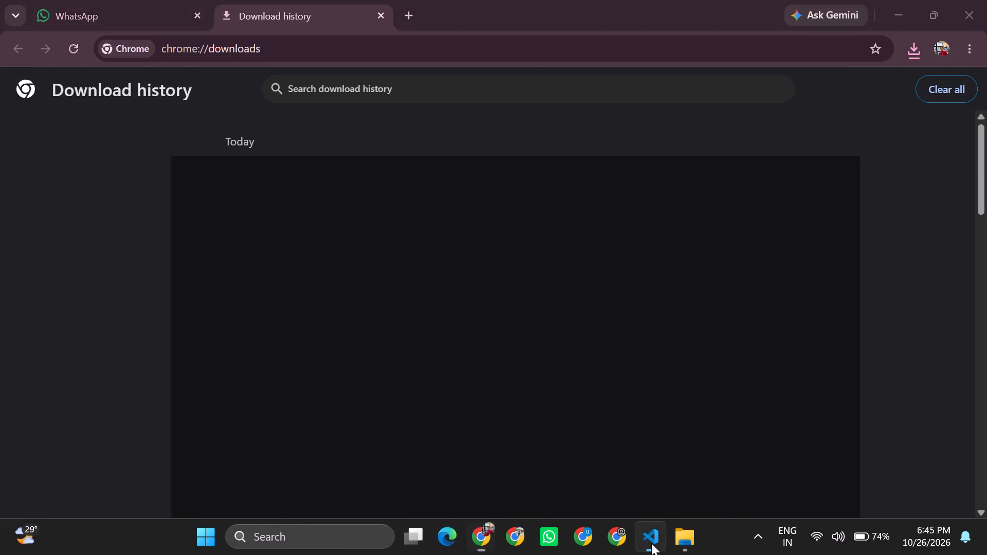
pyautogui.scroll(-1, 300, 403)
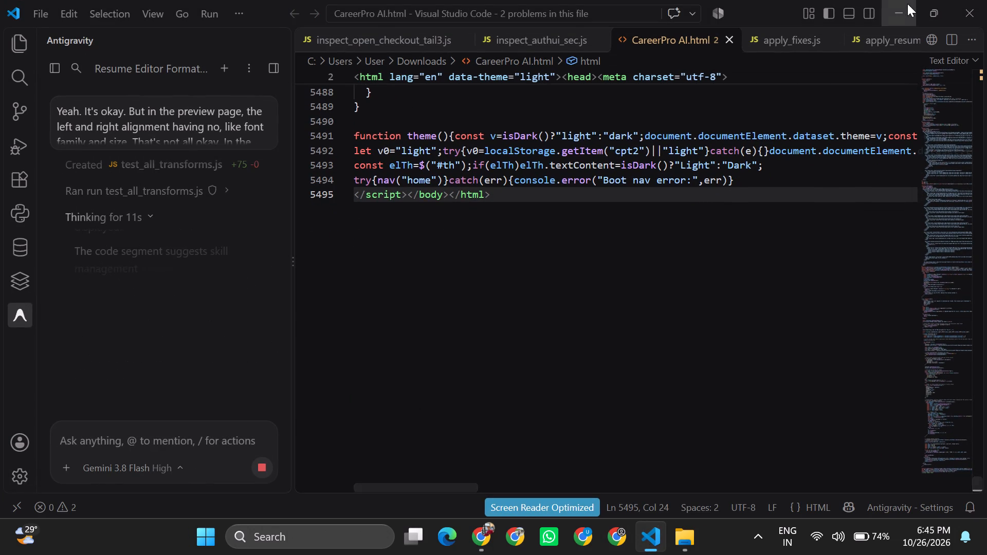
pyautogui.click(907, 4)
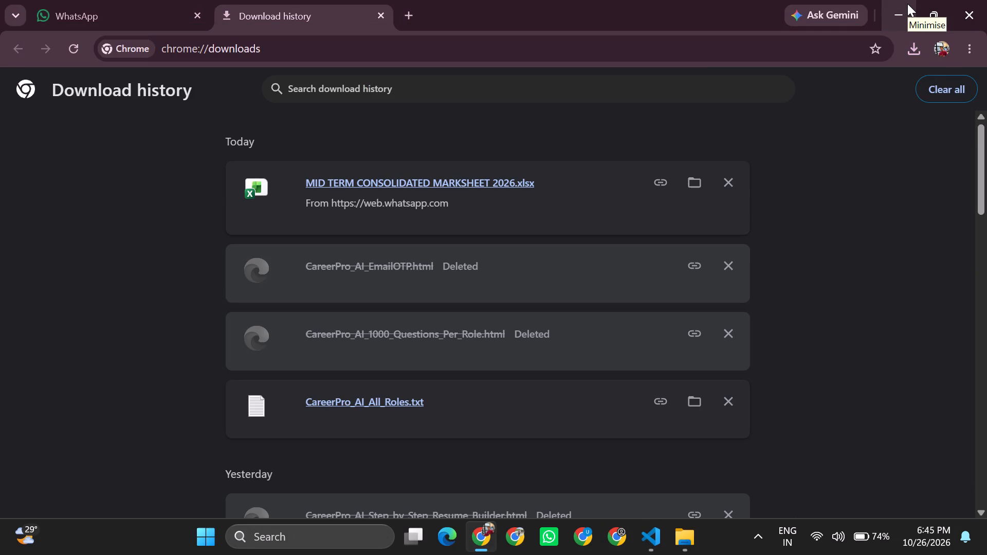
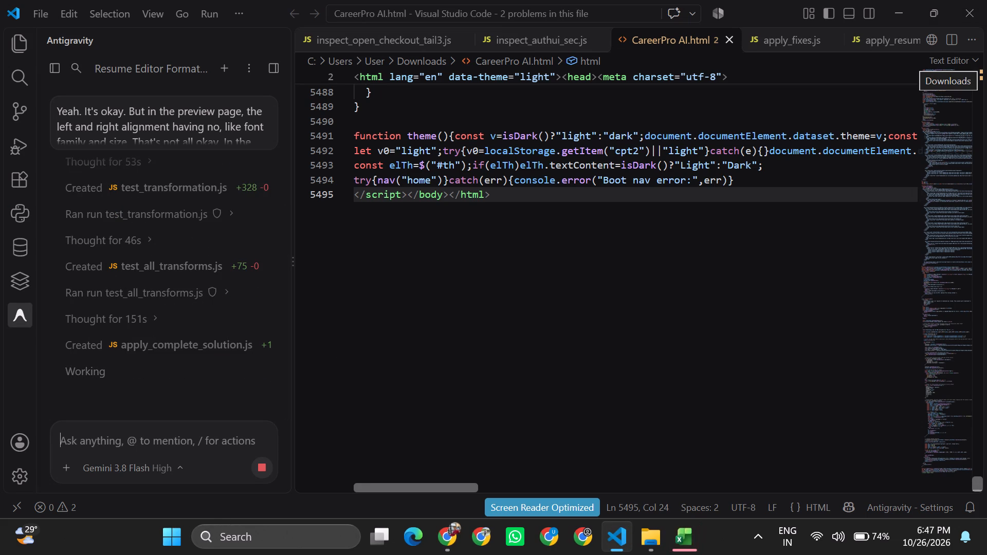
# Switch to Excel's MID TERM GRADE 2 BUGLE workbook and enable editing.
pyautogui.click(700, 539)
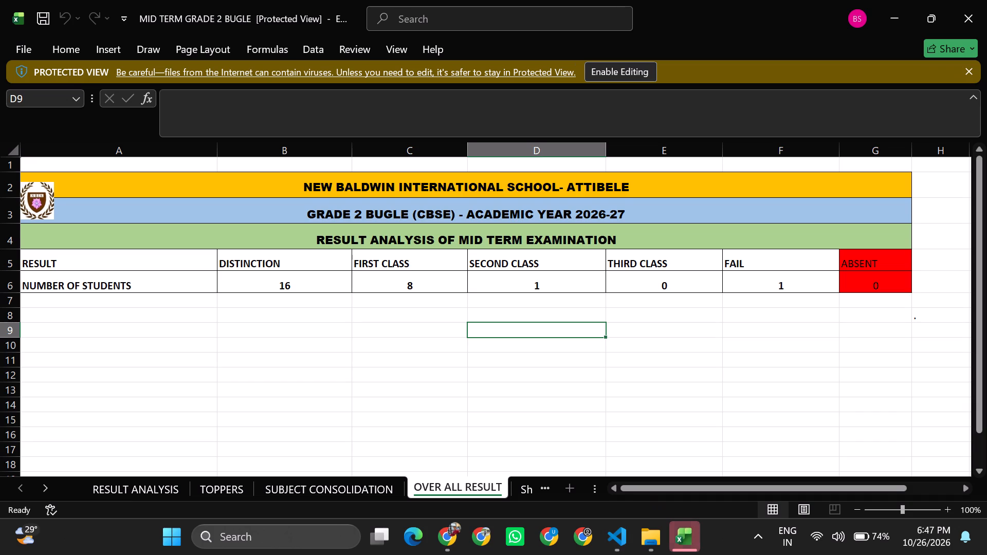
pyautogui.scroll(1, 257, 292)
pyautogui.hscroll(2, 257, 292)
pyautogui.hscroll(-5, 257, 292)
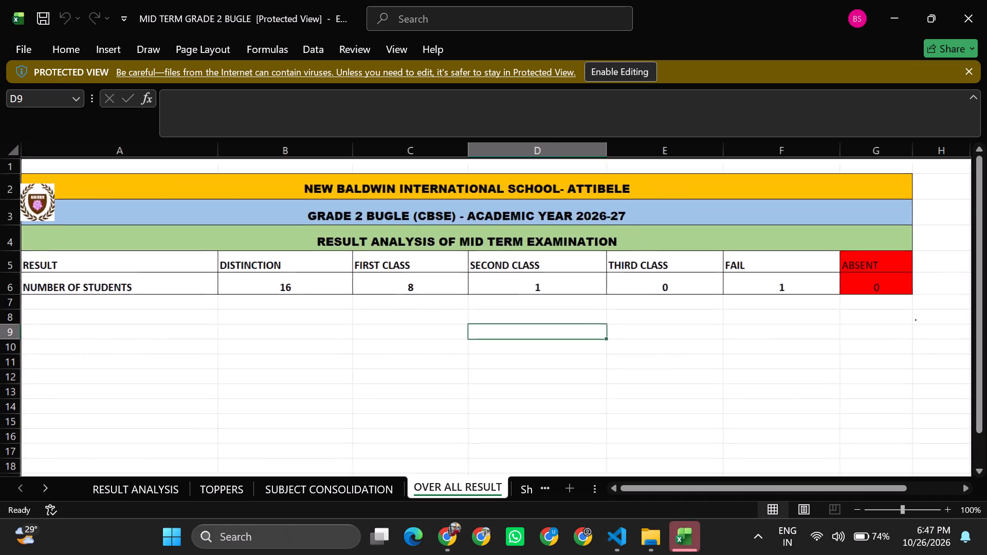
pyautogui.click(623, 70)
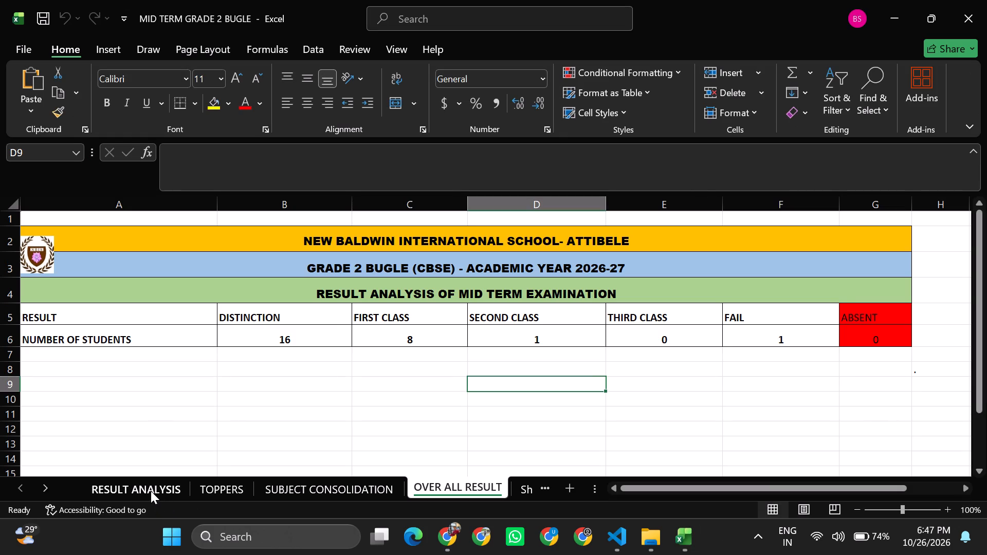
# Open the RESULT ANALYSIS sheet and examine the consolidated marksheet's headings, student rows and grade columns.
pyautogui.hscroll(1, 271, 392)
pyautogui.scroll(-1, 271, 392)
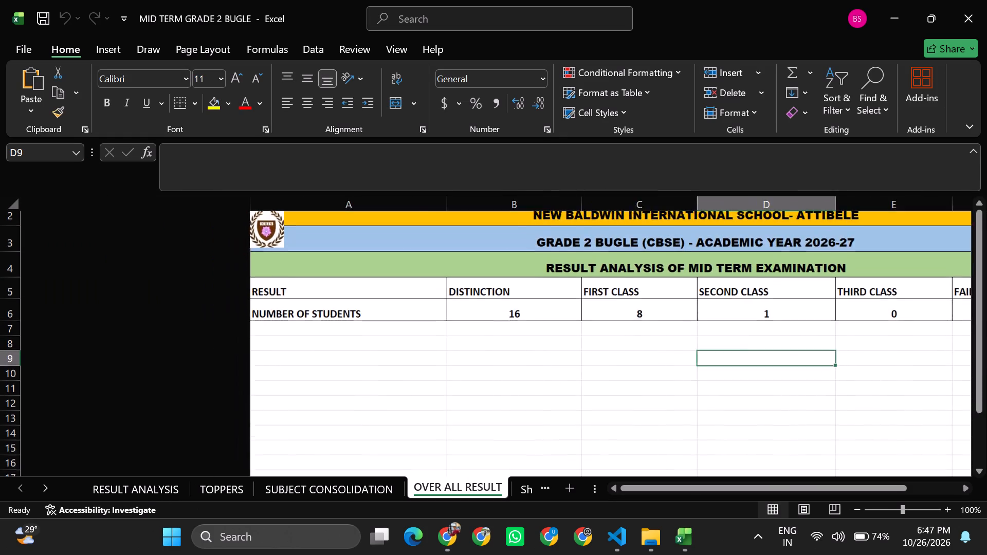
pyautogui.scroll(-1, 271, 392)
pyautogui.click(155, 489)
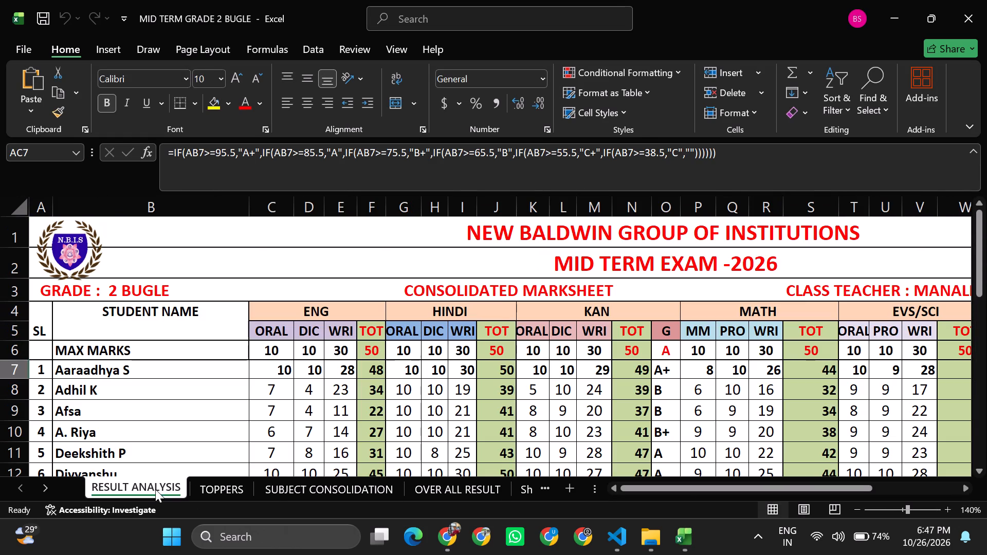
pyautogui.hscroll(2, 272, 481)
pyautogui.scroll(-1, 209, 454)
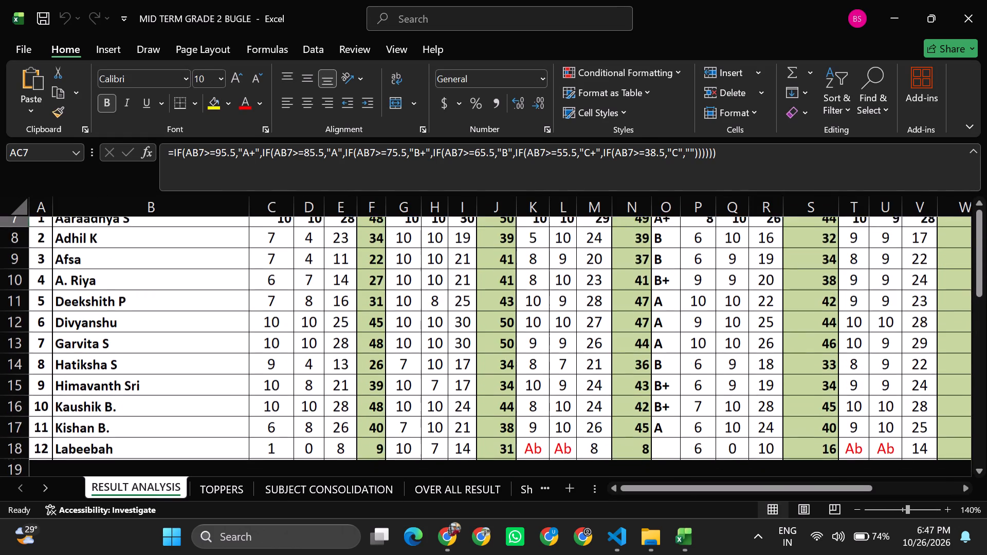
pyautogui.scroll(-1, 209, 454)
pyautogui.scroll(1, 209, 454)
pyautogui.scroll(-1, 209, 454)
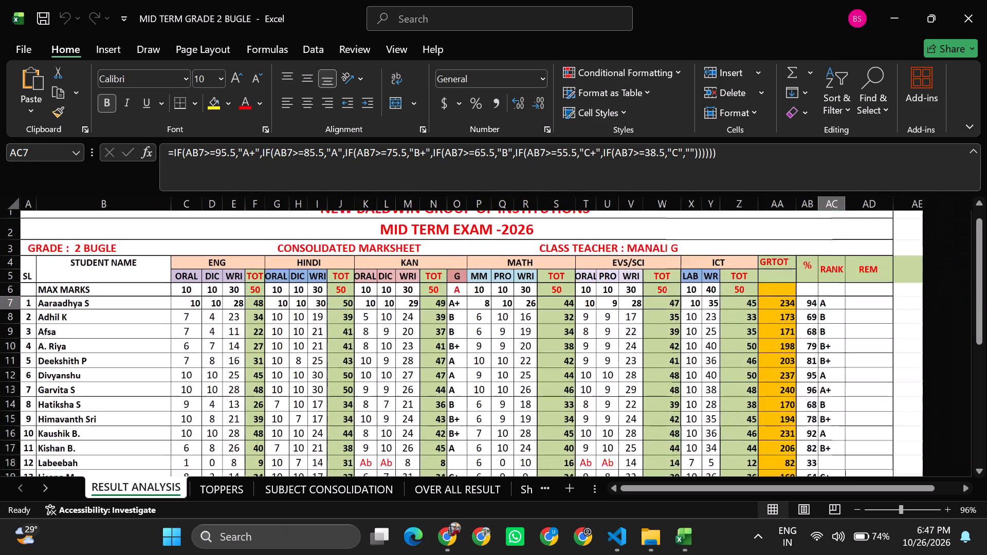
pyautogui.scroll(-1, 209, 454)
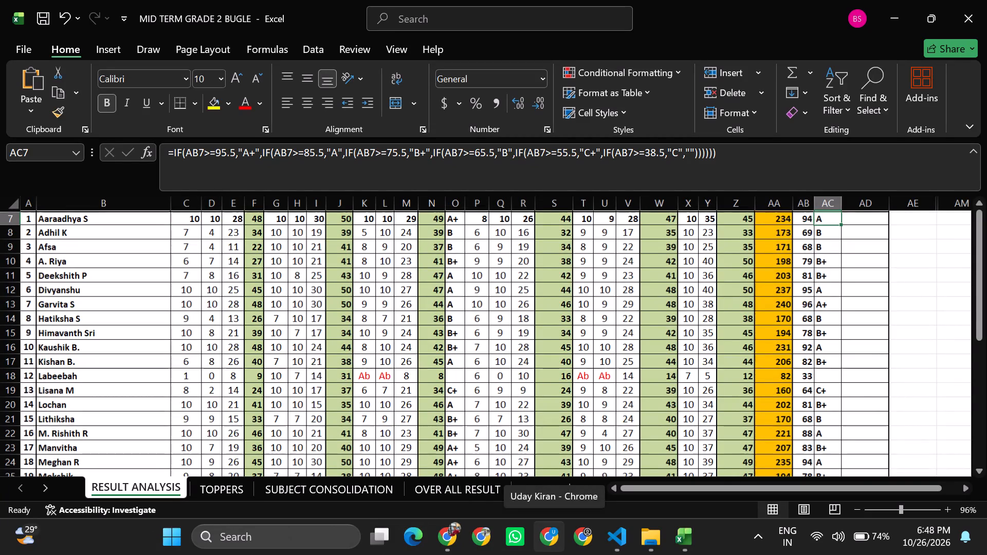
pyautogui.scroll(4, 328, 455)
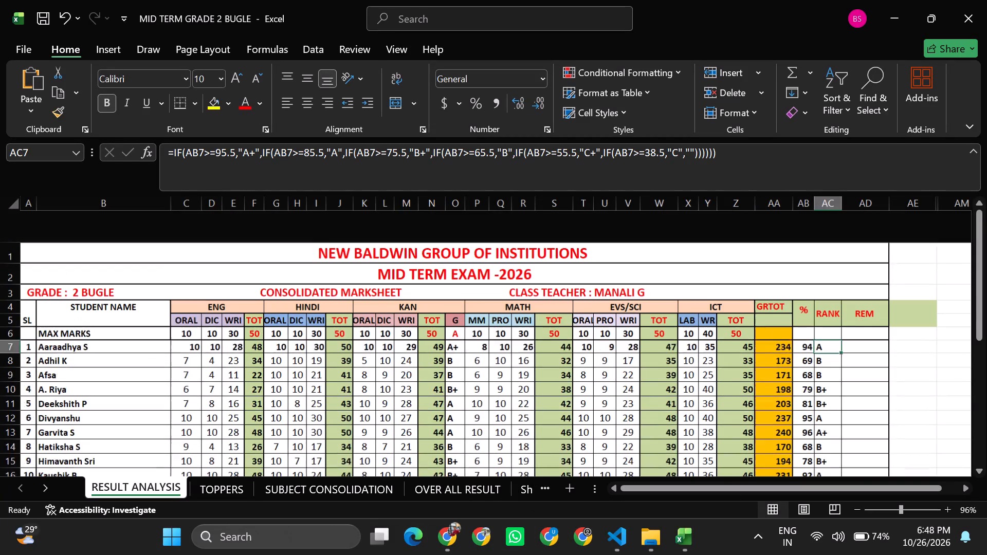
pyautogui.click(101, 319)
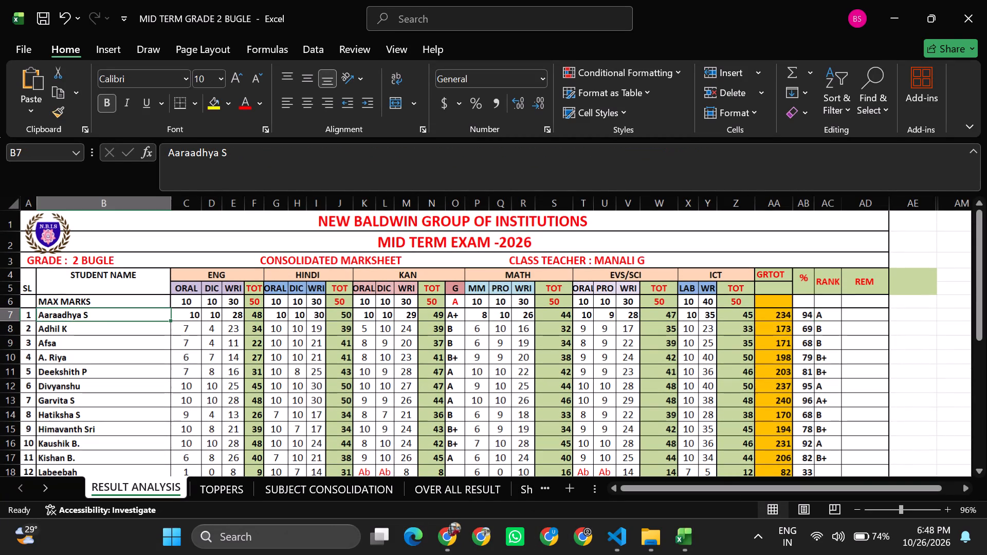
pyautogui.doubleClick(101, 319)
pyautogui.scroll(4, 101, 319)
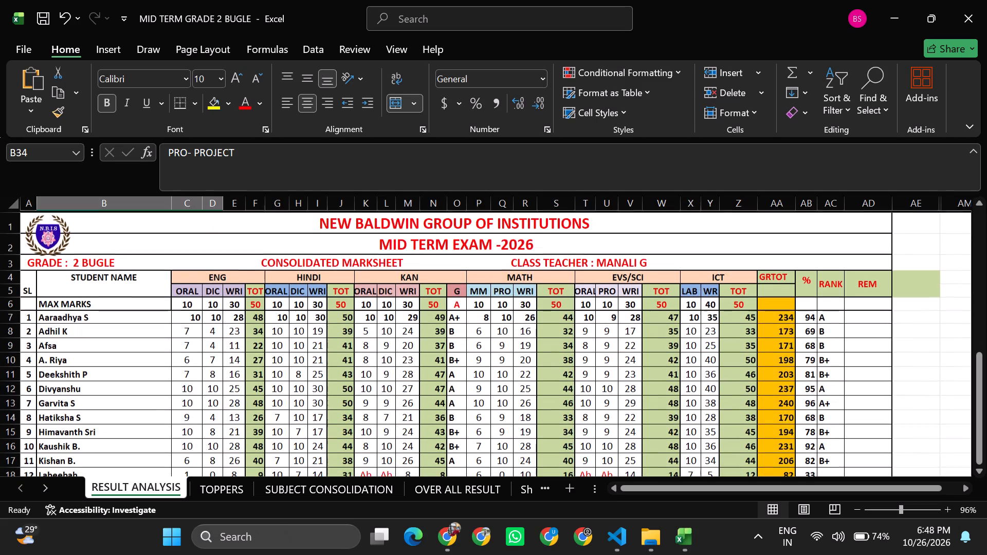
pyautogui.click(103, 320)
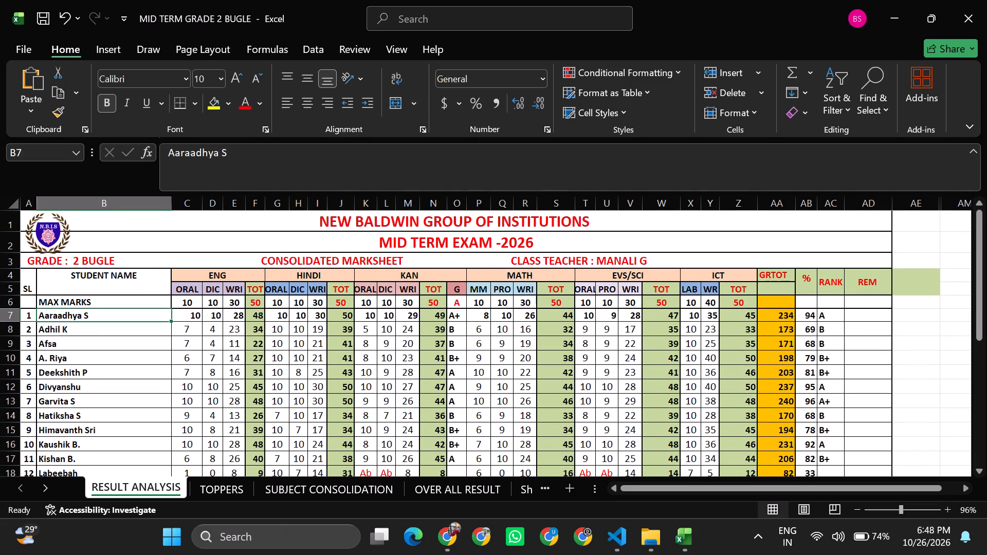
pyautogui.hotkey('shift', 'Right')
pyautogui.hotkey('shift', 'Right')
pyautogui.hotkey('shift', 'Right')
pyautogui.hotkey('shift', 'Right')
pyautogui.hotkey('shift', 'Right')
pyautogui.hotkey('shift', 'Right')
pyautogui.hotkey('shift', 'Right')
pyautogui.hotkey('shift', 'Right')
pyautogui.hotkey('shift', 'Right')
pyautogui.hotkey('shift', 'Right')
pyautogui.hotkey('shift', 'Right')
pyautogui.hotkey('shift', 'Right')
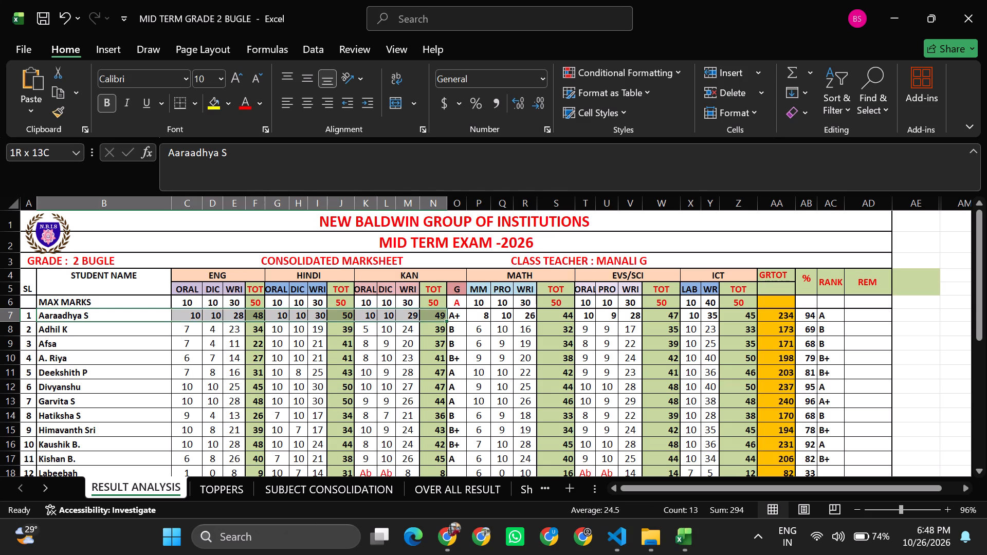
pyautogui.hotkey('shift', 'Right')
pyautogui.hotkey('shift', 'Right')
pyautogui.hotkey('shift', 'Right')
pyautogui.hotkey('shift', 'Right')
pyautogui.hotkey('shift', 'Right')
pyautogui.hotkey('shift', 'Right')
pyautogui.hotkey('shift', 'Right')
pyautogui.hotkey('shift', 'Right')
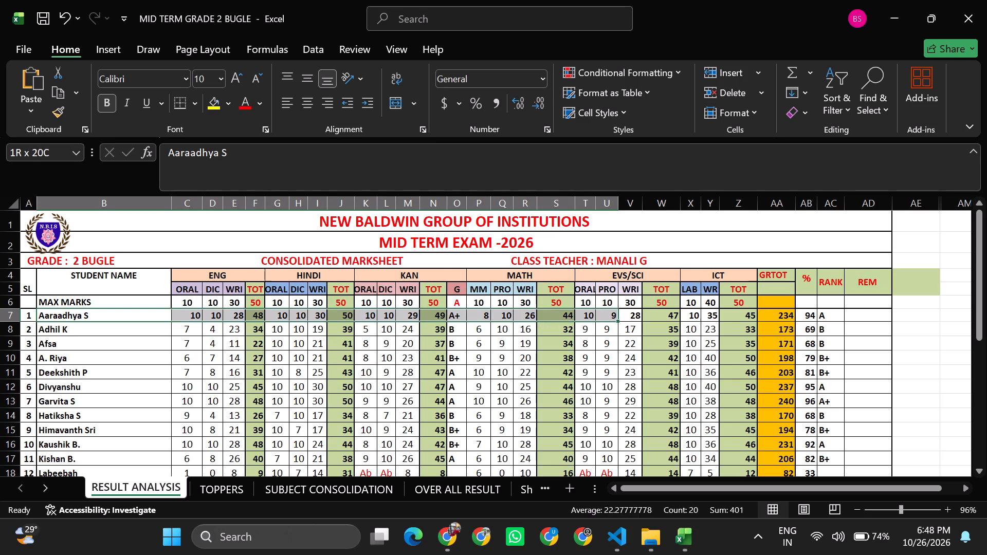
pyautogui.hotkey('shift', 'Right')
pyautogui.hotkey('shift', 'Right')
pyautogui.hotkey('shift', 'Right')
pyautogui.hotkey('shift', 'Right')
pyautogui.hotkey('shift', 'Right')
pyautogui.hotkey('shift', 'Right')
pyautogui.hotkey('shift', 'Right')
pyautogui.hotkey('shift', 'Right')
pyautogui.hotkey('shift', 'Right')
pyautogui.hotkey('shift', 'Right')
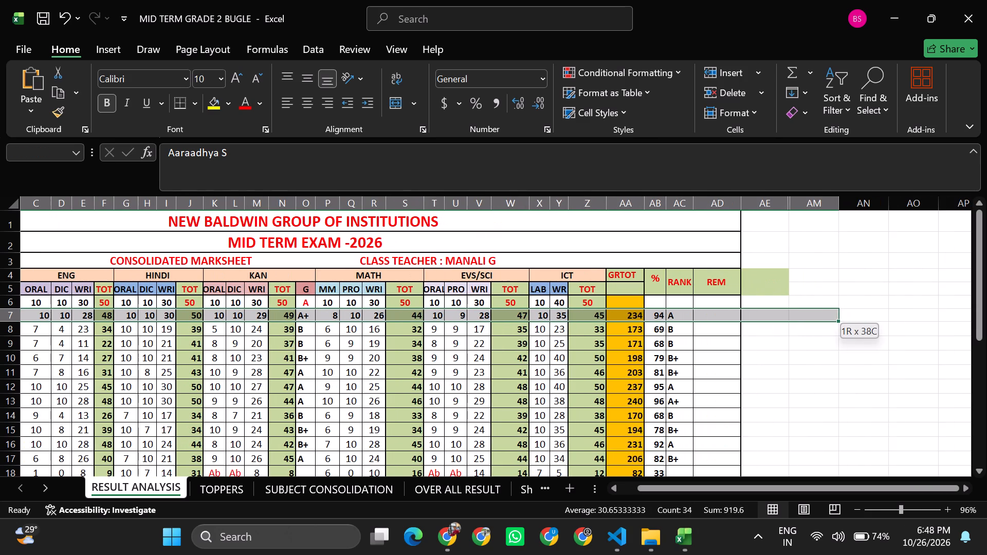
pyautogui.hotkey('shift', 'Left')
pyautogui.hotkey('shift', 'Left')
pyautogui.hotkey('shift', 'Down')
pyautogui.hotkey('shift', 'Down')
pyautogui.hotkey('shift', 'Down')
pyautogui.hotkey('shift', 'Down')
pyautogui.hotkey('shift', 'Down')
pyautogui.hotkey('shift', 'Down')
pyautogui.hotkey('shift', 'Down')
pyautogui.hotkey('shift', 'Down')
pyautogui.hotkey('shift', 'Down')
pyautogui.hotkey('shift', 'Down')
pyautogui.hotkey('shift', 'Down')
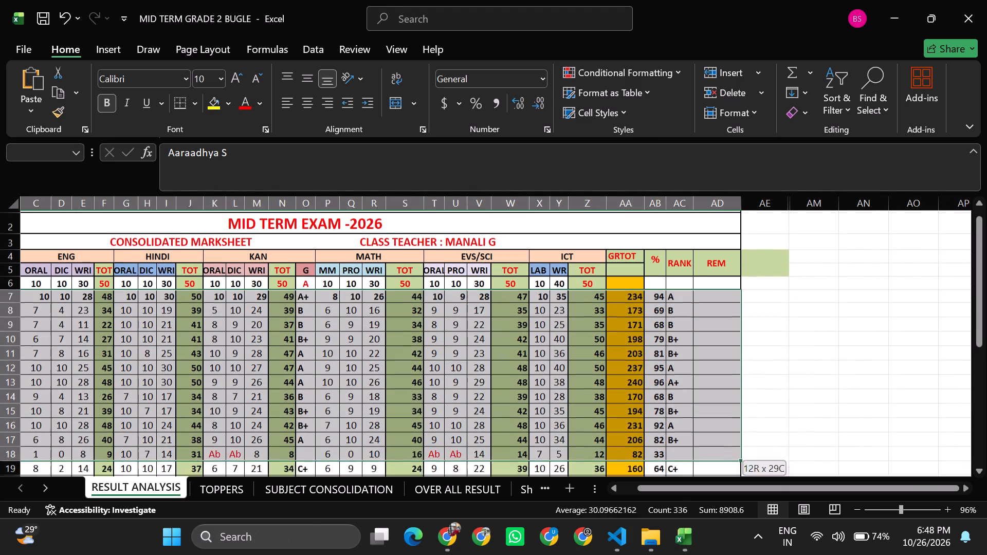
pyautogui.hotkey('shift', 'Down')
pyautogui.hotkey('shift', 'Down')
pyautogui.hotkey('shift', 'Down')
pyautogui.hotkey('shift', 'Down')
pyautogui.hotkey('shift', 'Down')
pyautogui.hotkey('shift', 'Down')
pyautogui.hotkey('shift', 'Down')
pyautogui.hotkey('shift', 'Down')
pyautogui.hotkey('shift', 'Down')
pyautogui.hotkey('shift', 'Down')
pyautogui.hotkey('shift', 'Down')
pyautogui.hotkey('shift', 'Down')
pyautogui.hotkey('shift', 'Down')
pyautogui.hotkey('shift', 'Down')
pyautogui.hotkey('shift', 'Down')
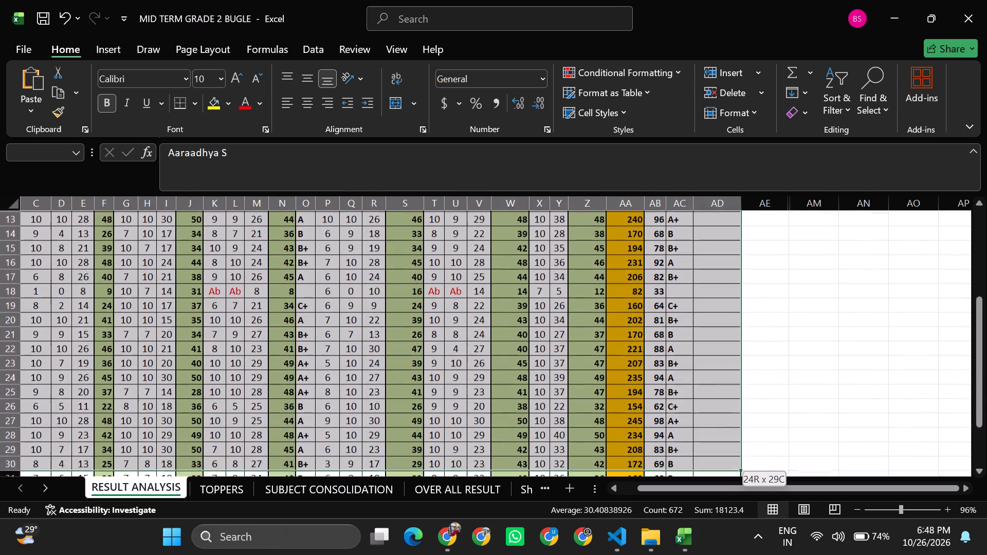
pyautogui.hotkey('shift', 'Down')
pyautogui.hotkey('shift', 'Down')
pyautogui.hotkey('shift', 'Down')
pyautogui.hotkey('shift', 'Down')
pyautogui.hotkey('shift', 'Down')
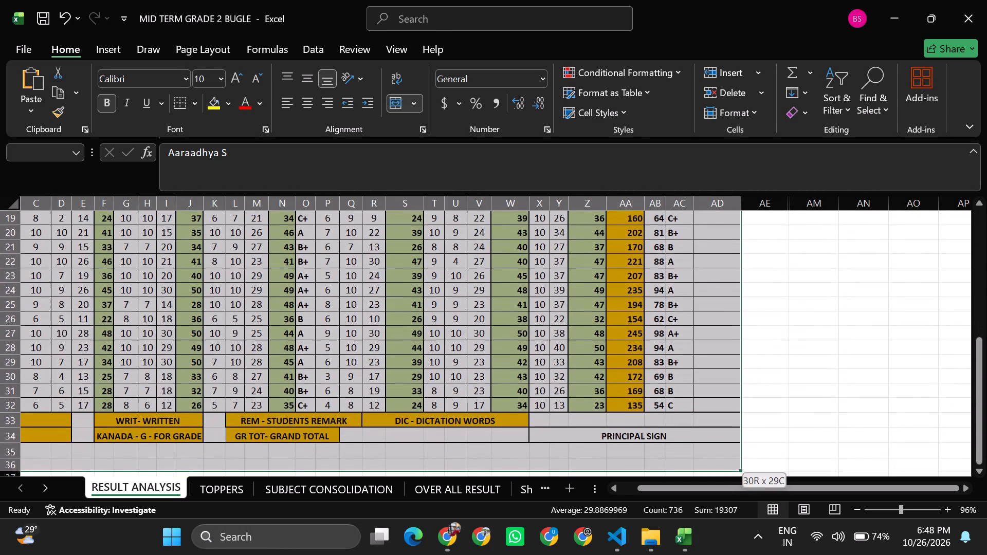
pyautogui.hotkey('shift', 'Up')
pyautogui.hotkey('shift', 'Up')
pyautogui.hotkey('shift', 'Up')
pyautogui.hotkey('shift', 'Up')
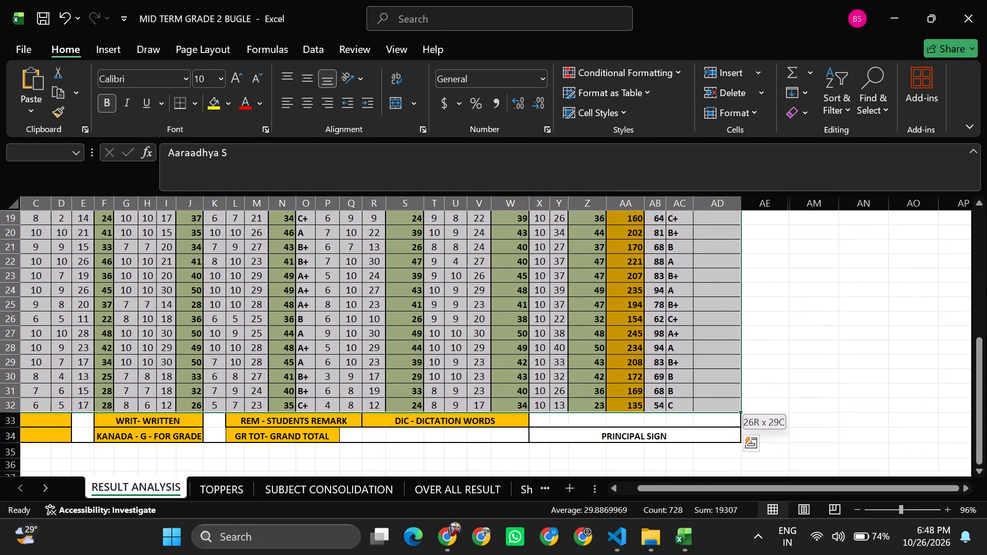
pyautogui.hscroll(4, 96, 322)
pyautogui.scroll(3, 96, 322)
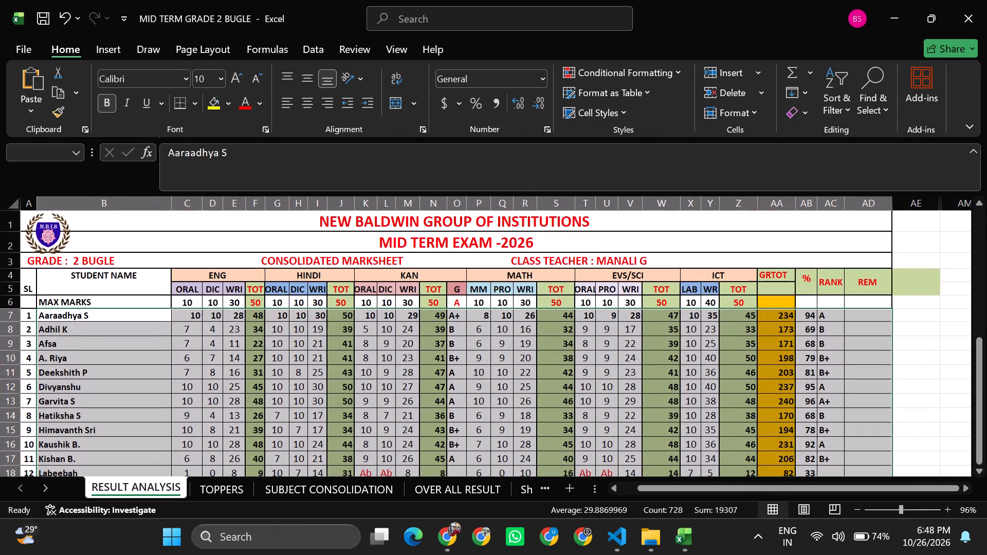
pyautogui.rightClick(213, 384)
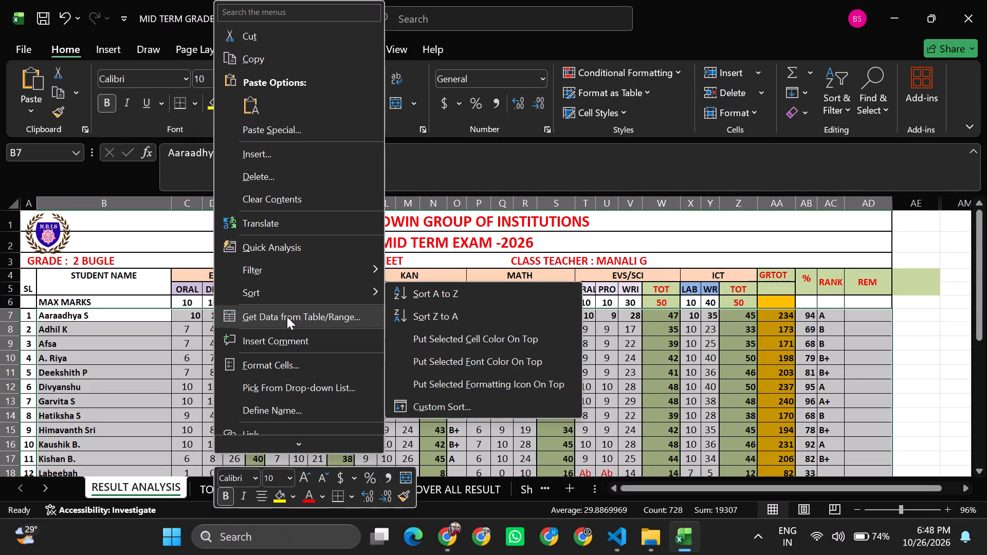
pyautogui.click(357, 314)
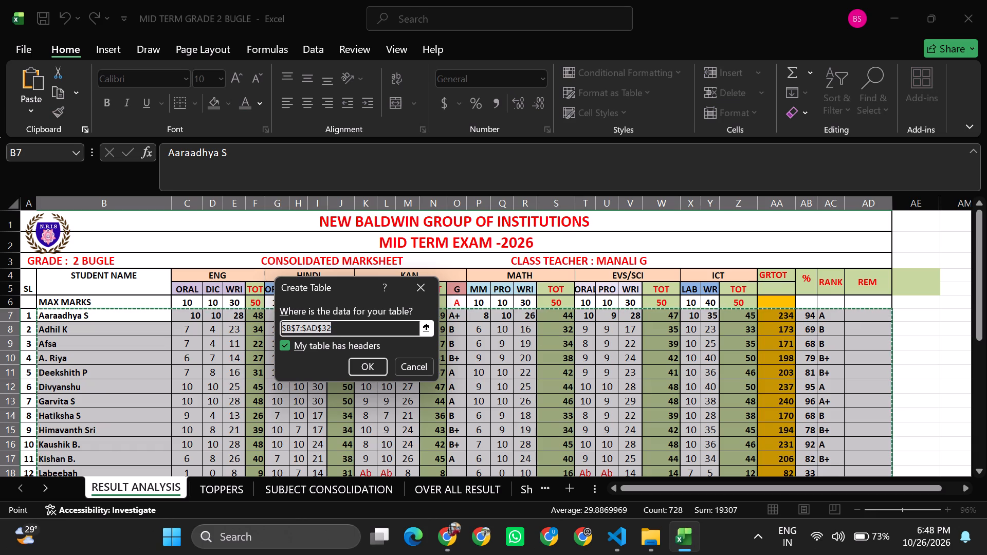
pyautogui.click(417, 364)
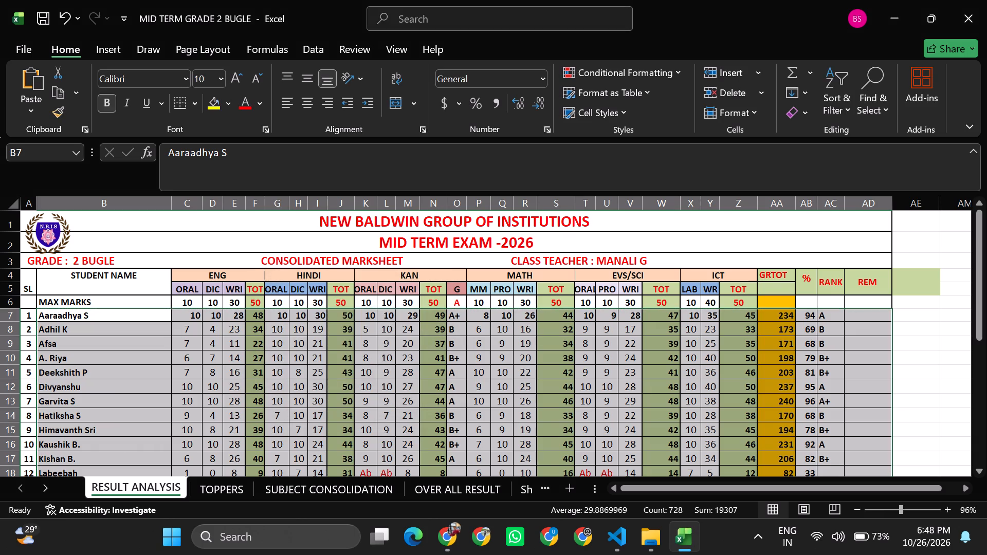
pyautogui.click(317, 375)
# Clear the contents of all student rows in B7:AD32, from the student names through the REM column, on the RESULT ANALYSIS sheet.
pyautogui.moveTo(85, 324); pyautogui.dragTo(85, 321)
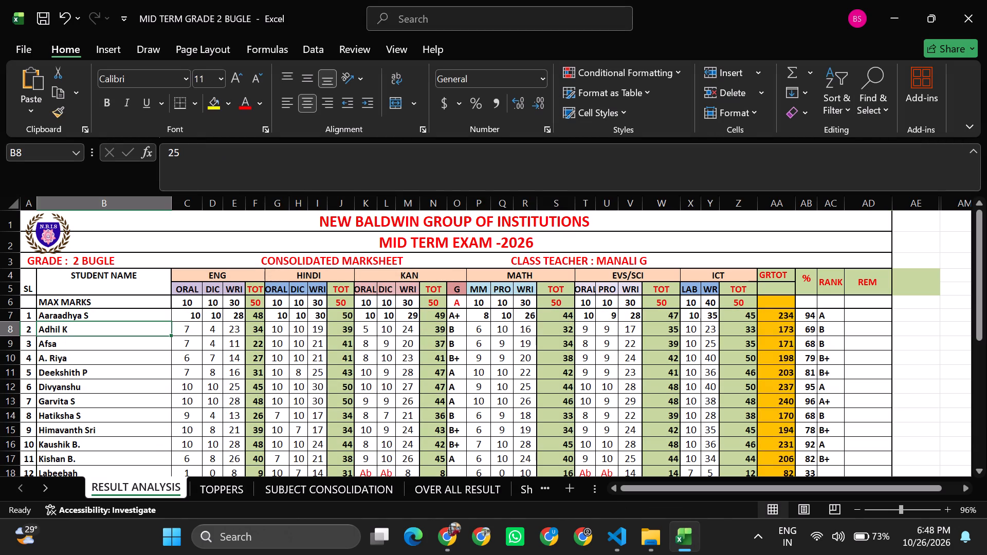
pyautogui.moveTo(85, 321); pyautogui.dragTo(85, 318)
pyautogui.click(85, 318)
pyautogui.hotkey('shift', 'Down')
pyautogui.hotkey('shift', 'Down')
pyautogui.hotkey('shift', 'Down')
pyautogui.hotkey('shift', 'Down')
pyautogui.hotkey('shift', 'Down')
pyautogui.hotkey('shift', 'Down')
pyautogui.hotkey('shift', 'Down')
pyautogui.hotkey('shift', 'Down')
pyautogui.hotkey('shift', 'Down')
pyautogui.hotkey('shift', 'Down')
pyautogui.hotkey('shift', 'Down')
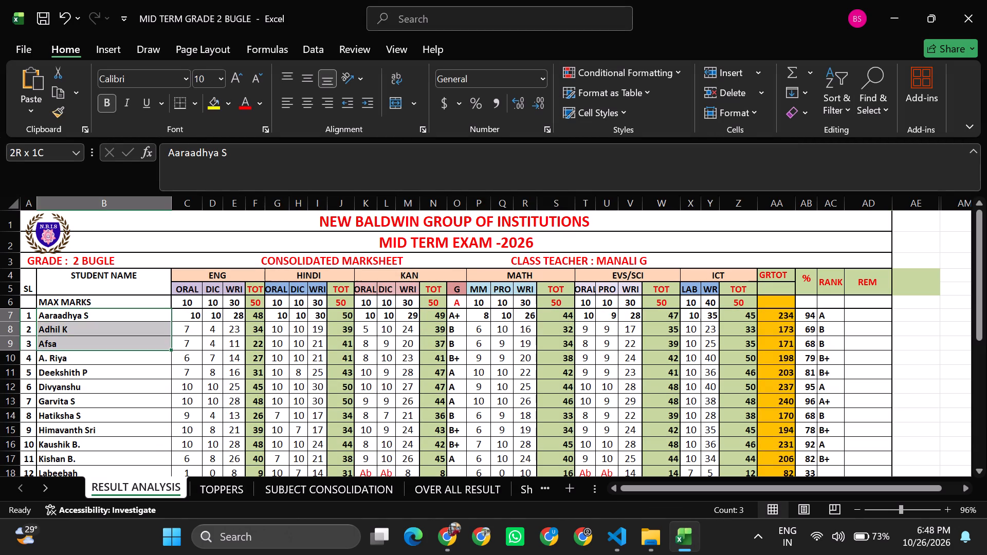
pyautogui.hotkey('shift', 'Right')
pyautogui.hotkey('shift', 'Right')
pyautogui.hotkey('shift', 'Right')
pyautogui.hotkey('shift', 'Right')
pyautogui.hotkey('shift', 'Right')
pyautogui.hotkey('shift', 'Right')
pyautogui.hotkey('shift', 'Right')
pyautogui.hotkey('shift', 'Right')
pyautogui.hotkey('shift', 'Right')
pyautogui.hotkey('shift', 'Right')
pyautogui.hotkey('shift', 'Right')
pyautogui.hotkey('shift', 'Right')
pyautogui.hotkey('shift', 'Right')
pyautogui.hotkey('shift', 'Right')
pyautogui.hotkey('shift', 'Right')
pyautogui.hotkey('shift', 'Right')
pyautogui.hotkey('shift', 'Right')
pyautogui.hotkey('shift', 'Right')
pyautogui.hotkey('shift', 'Right')
pyautogui.hotkey('shift', 'Right')
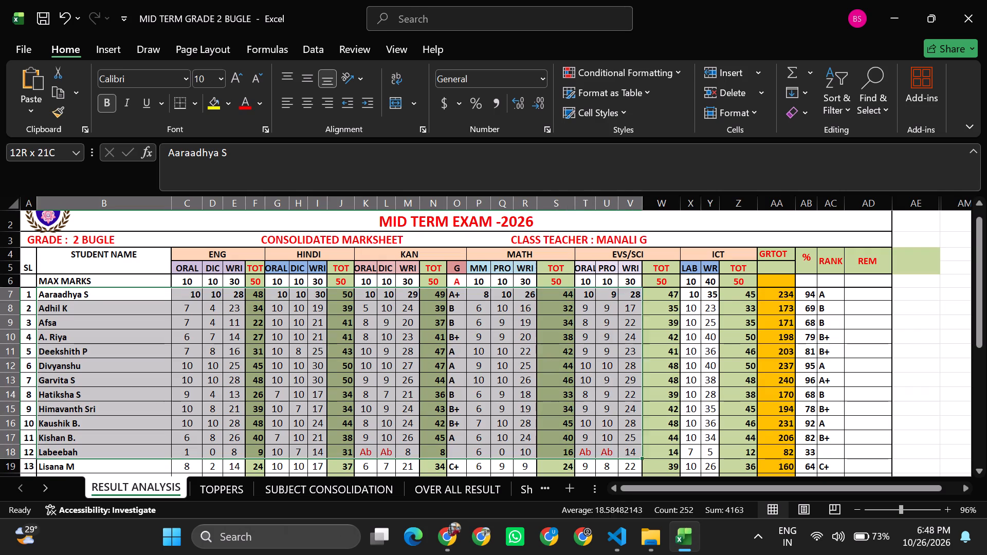
pyautogui.hotkey('shift', 'Right')
pyautogui.hotkey('shift', 'Right')
pyautogui.hotkey('shift', 'Right')
pyautogui.hotkey('shift', 'Down')
pyautogui.hotkey('shift', 'Down')
pyautogui.hotkey('shift', 'Down')
pyautogui.hotkey('shift', 'Down')
pyautogui.hotkey('shift', 'Down')
pyautogui.hotkey('shift', 'Down')
pyautogui.hotkey('shift', 'Down')
pyautogui.hotkey('shift', 'Down')
pyautogui.hotkey('shift', 'Down')
pyautogui.hotkey('shift', 'Down')
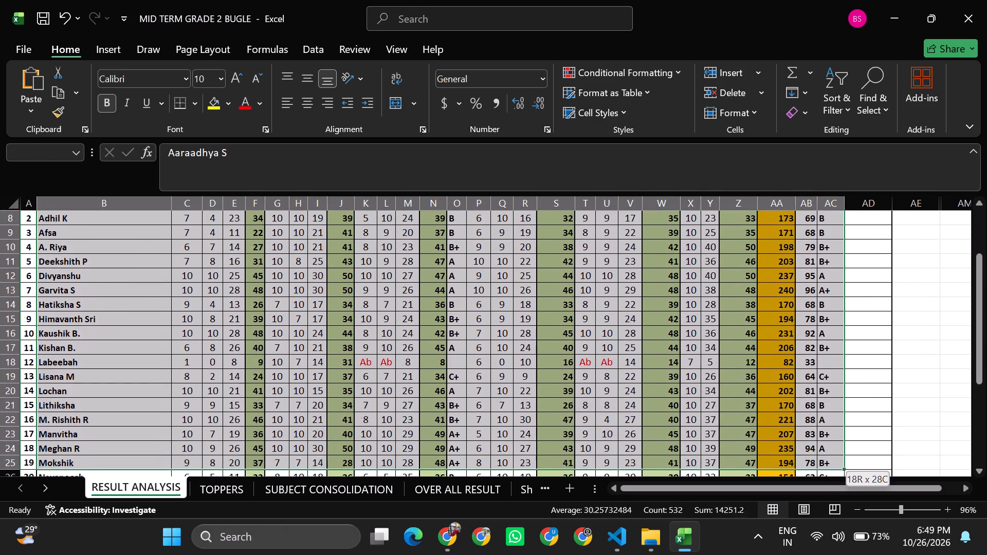
pyautogui.hotkey('shift', 'Down')
pyautogui.hotkey('shift', 'Down')
pyautogui.hotkey('shift', 'Down')
pyautogui.hotkey('shift', 'Down')
pyautogui.hotkey('shift', 'Down')
pyautogui.hotkey('shift', 'Down')
pyautogui.hotkey('shift', 'Down')
pyautogui.hotkey('shift', 'Down')
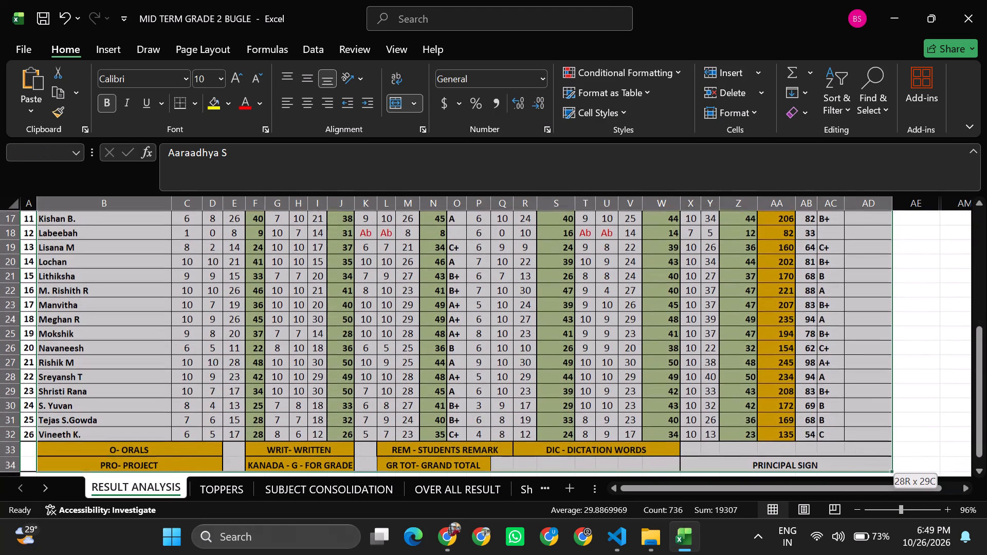
pyautogui.hotkey('shift', 'Up')
pyautogui.hotkey('shift', 'Up')
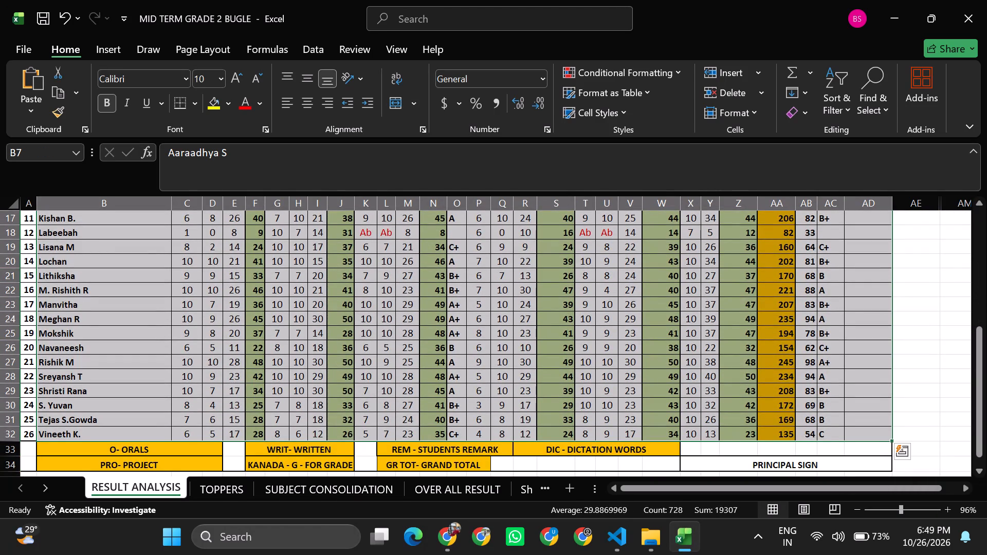
pyautogui.rightClick(220, 309)
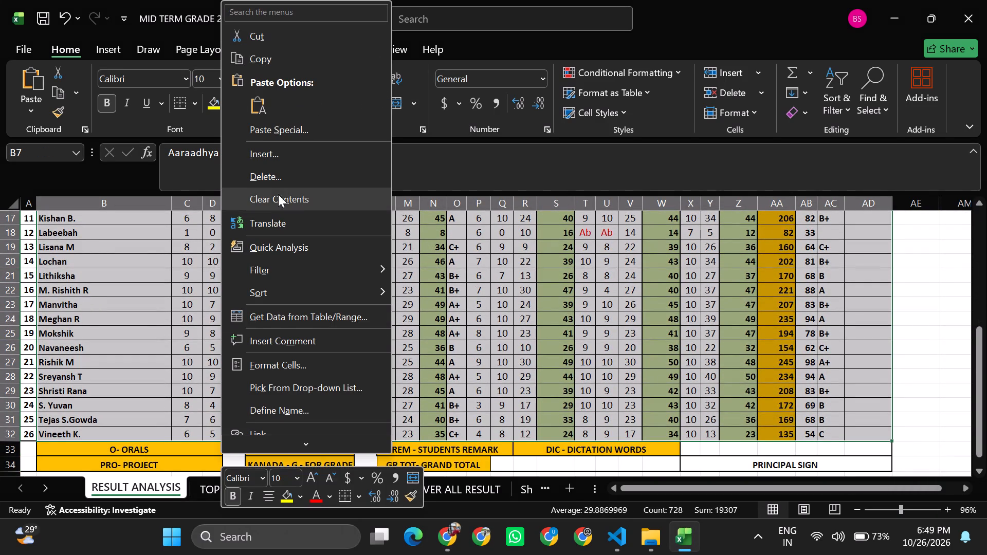
pyautogui.click(313, 205)
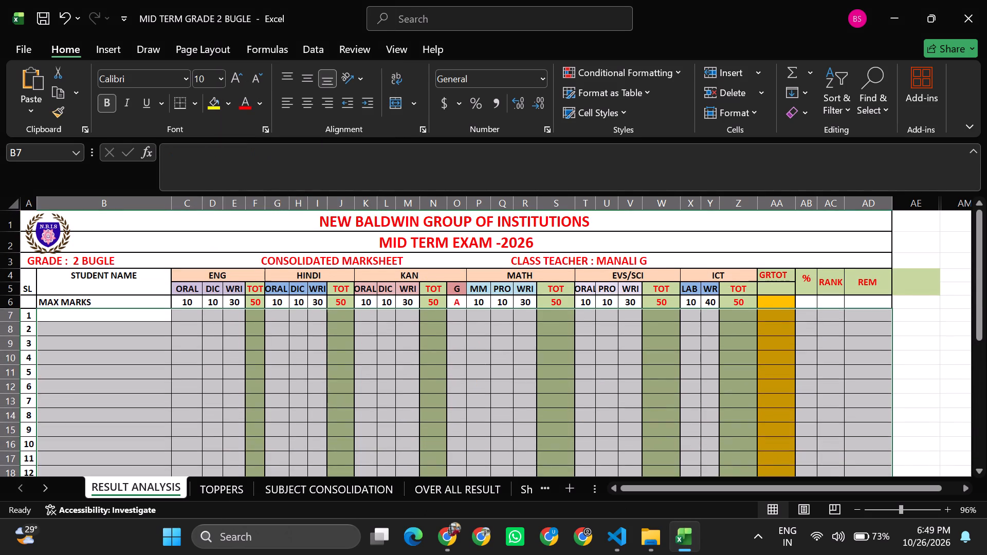
pyautogui.click(331, 387)
pyautogui.click(97, 325)
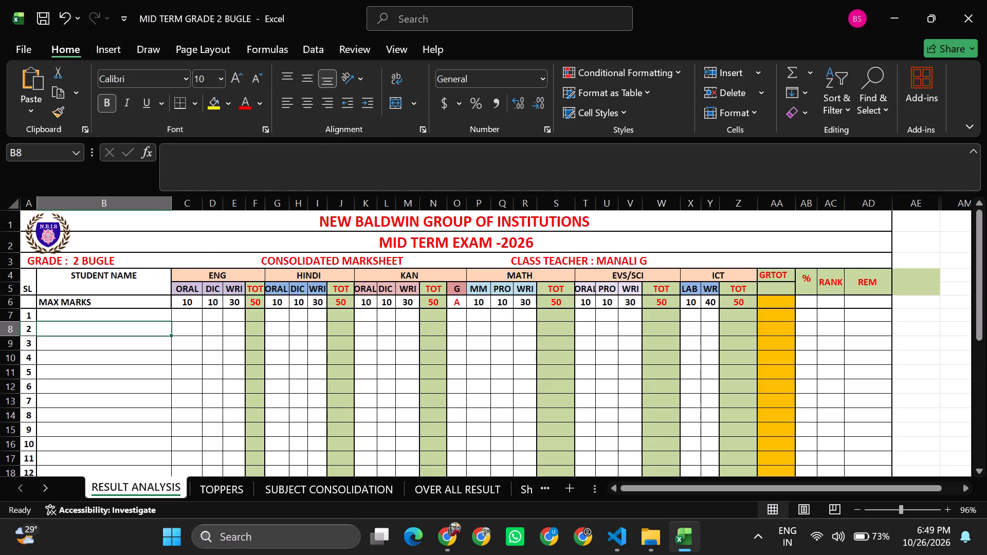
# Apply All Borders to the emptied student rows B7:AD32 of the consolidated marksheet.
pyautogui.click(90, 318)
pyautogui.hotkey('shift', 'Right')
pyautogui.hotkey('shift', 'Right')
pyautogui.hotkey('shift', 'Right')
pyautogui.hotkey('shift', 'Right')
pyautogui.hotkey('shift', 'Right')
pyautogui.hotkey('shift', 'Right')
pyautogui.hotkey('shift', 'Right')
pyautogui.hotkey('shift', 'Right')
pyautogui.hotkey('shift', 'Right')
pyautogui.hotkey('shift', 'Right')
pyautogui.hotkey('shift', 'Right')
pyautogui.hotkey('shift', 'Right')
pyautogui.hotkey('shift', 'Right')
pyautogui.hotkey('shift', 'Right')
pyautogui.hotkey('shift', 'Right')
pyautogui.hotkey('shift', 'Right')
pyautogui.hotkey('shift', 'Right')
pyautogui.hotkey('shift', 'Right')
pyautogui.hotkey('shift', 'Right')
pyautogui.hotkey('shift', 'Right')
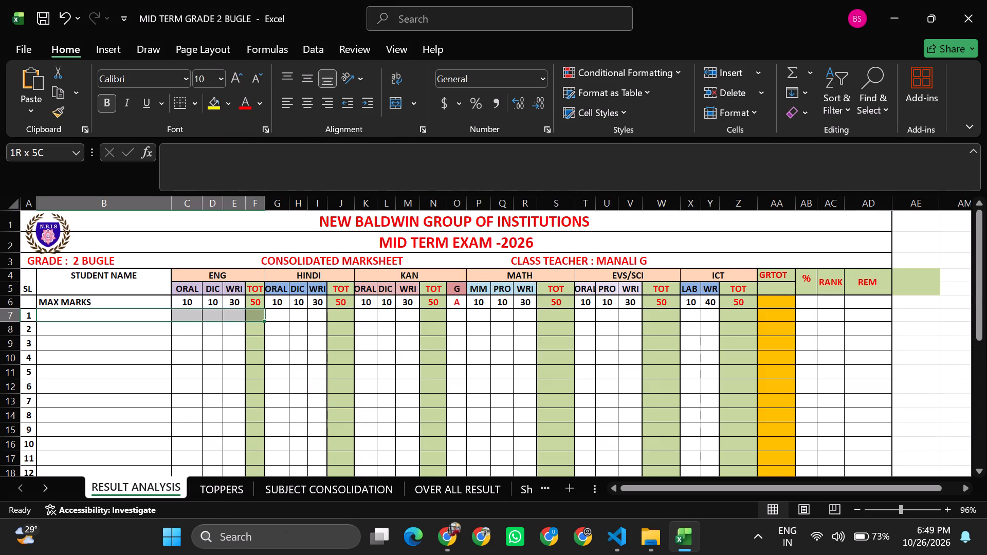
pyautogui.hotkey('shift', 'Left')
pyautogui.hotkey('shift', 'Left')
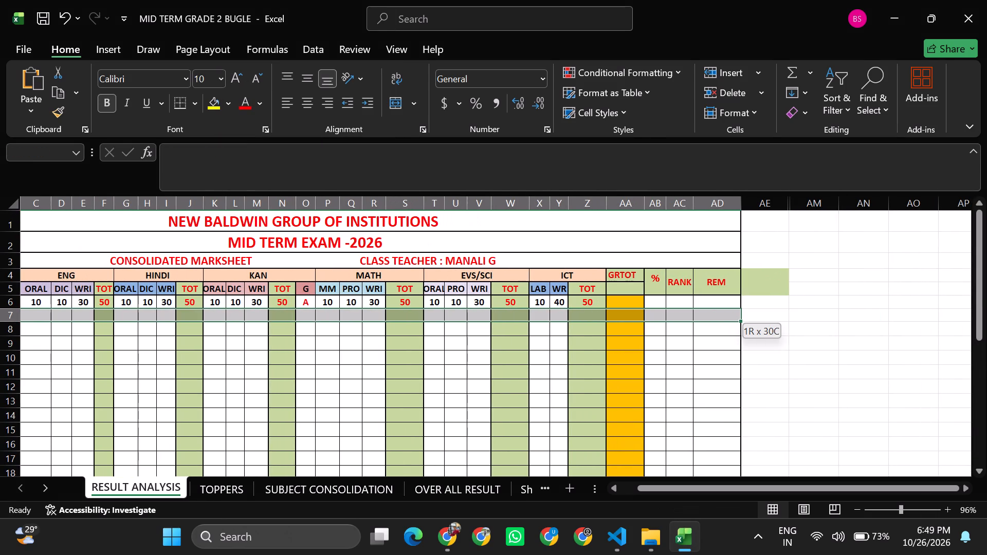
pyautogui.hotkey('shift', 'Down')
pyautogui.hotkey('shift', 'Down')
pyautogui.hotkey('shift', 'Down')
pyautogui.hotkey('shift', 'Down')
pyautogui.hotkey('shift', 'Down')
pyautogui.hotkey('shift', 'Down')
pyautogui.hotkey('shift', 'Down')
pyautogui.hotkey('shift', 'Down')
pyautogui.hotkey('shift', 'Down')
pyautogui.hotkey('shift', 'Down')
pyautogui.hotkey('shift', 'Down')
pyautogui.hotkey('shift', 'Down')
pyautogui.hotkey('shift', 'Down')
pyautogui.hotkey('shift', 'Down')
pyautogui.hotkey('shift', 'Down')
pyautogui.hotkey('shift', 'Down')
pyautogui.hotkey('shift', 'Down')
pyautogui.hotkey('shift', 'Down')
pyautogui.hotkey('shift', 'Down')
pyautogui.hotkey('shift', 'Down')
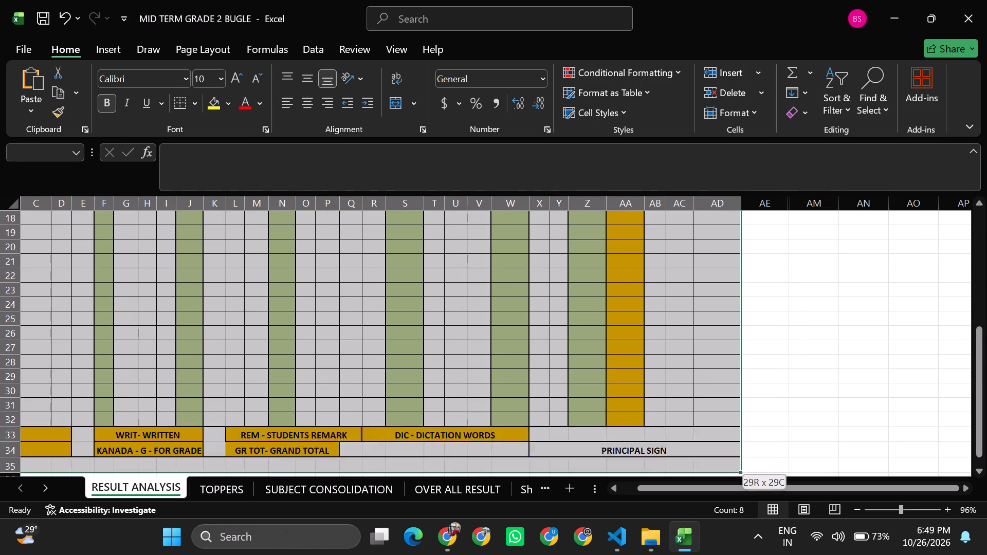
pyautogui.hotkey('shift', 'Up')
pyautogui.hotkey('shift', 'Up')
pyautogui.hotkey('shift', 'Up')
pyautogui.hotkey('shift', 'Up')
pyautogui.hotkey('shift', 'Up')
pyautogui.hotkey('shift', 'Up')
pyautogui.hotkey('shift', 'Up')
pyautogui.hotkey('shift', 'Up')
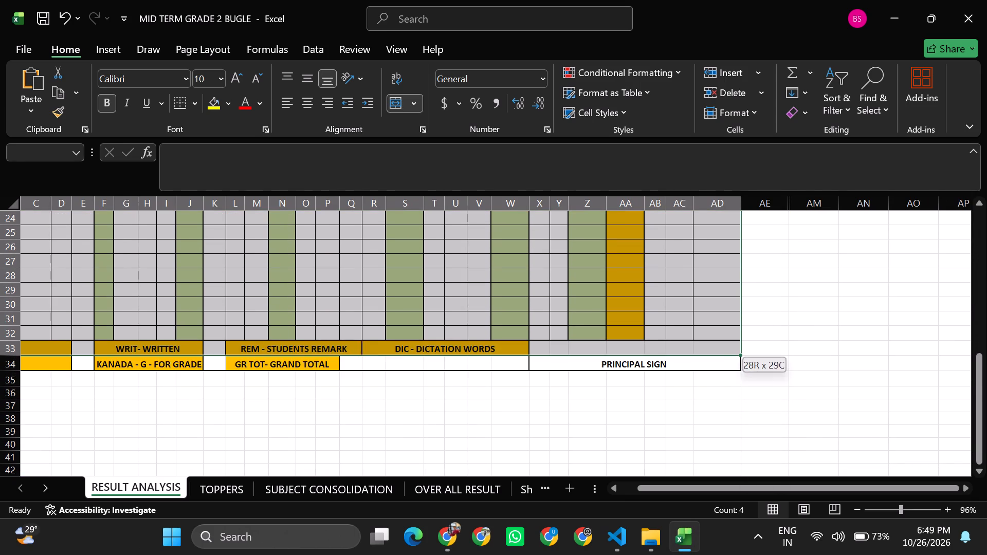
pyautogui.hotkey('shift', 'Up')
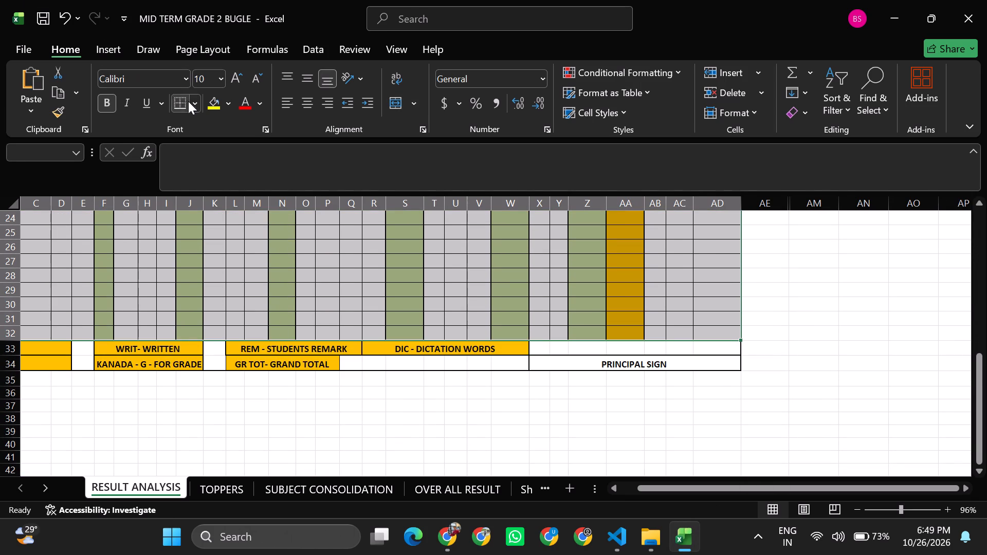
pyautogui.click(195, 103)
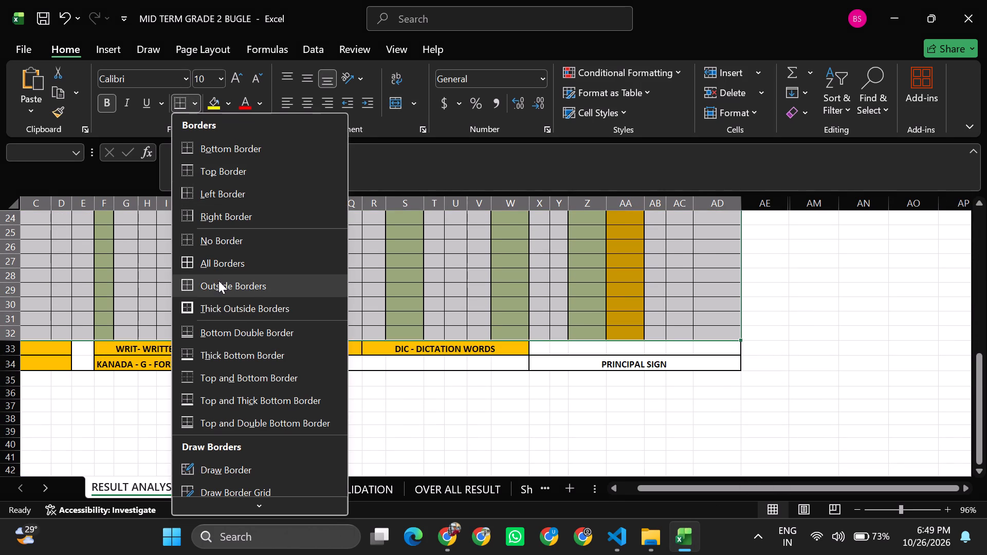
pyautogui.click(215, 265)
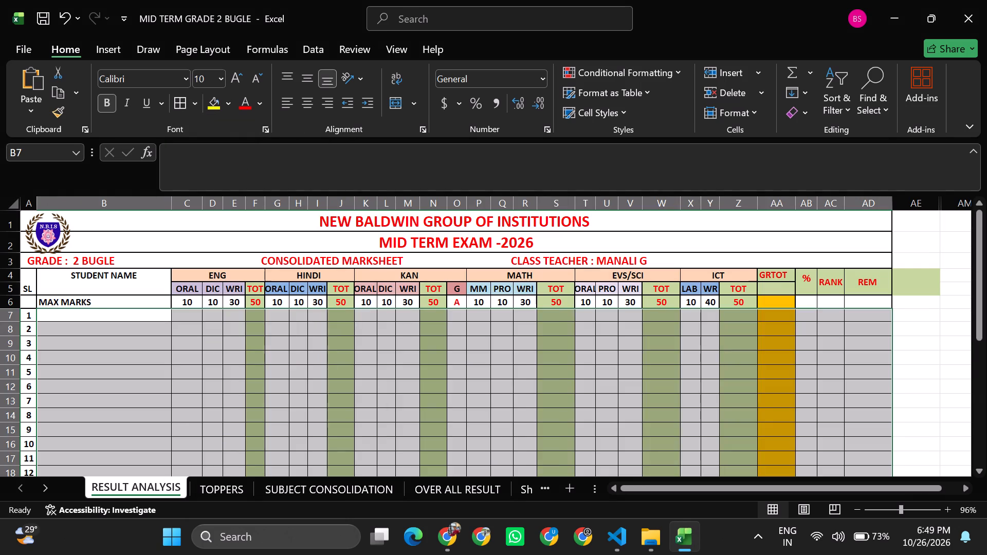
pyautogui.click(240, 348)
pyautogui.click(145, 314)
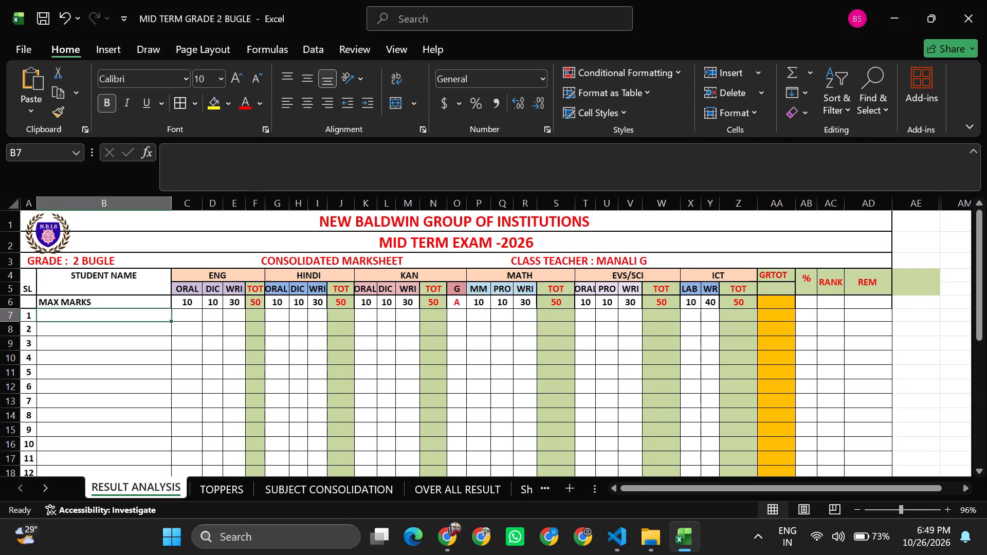
# Undo the border change and the clearing of the student rows, and check the student-name cells.
pyautogui.hotkey('ctrl', 'z')
pyautogui.hotkey('ctrl', 'z')
pyautogui.click(145, 314)
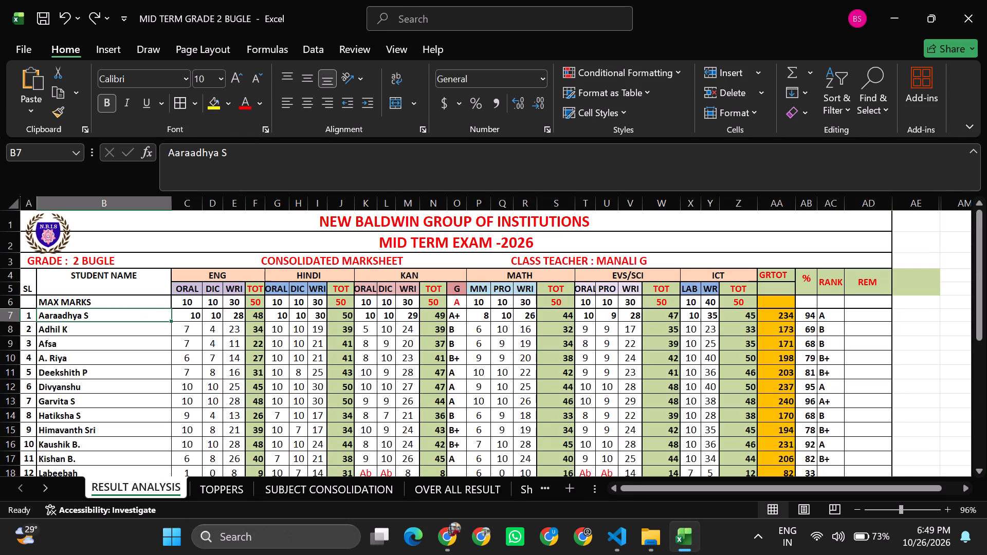
pyautogui.click(155, 395)
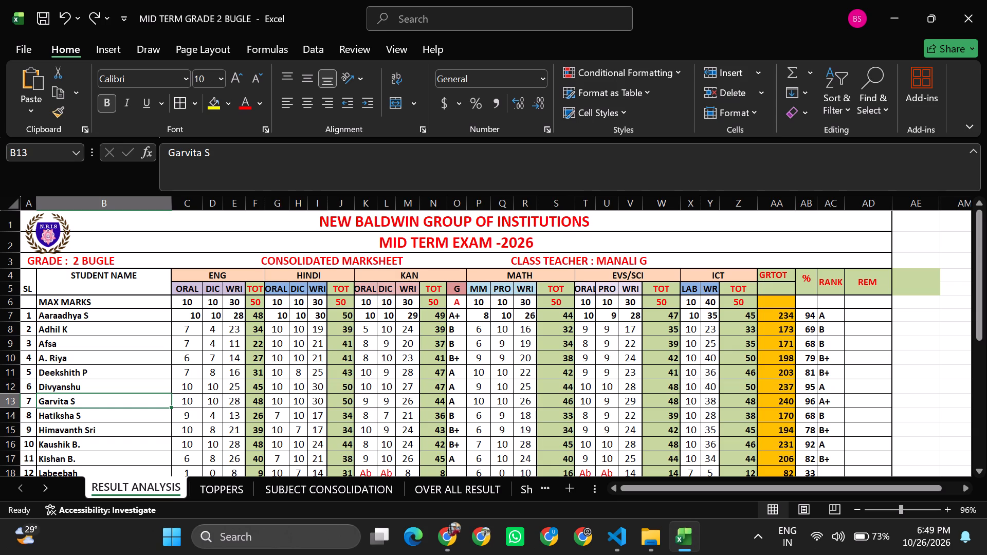
pyautogui.doubleClick(127, 318)
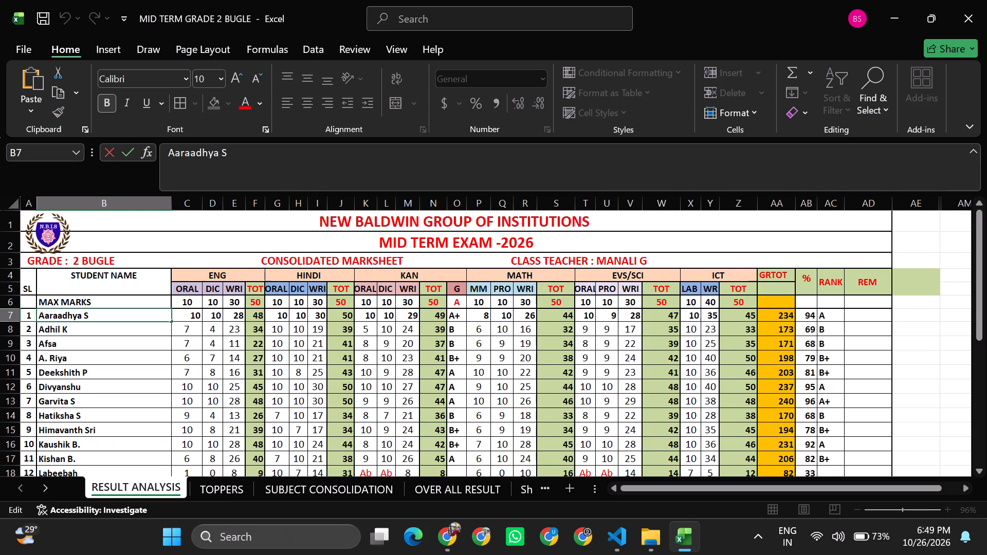
pyautogui.click(127, 318)
pyautogui.click(108, 349)
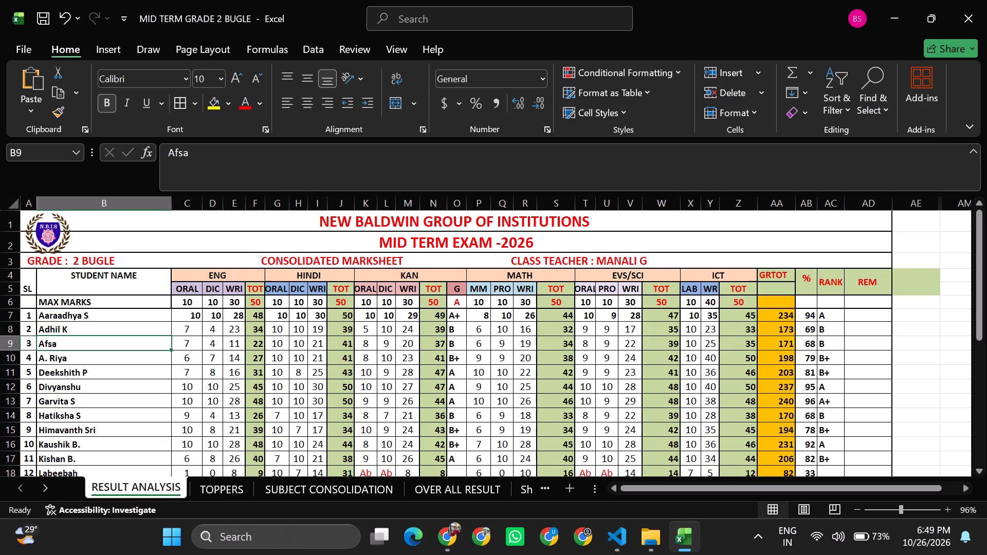
pyautogui.hotkey('ctrl', 'z')
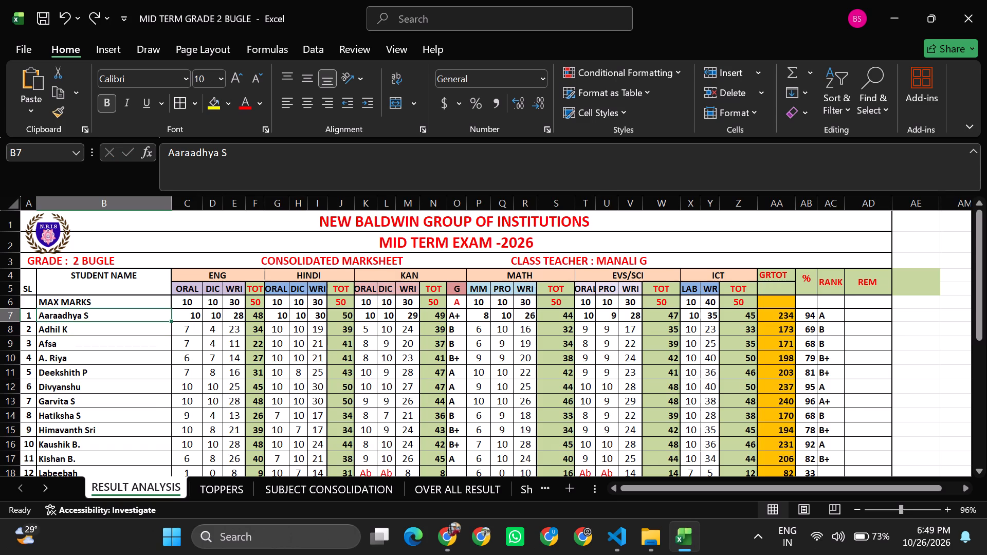
pyautogui.hotkey('ctrl', 'z')
pyautogui.hotkey('ctrl', 'z')
# Centre the student rows in B7:AB32 horizontally, from the student names through the % column.
pyautogui.hscroll(1, 108, 349)
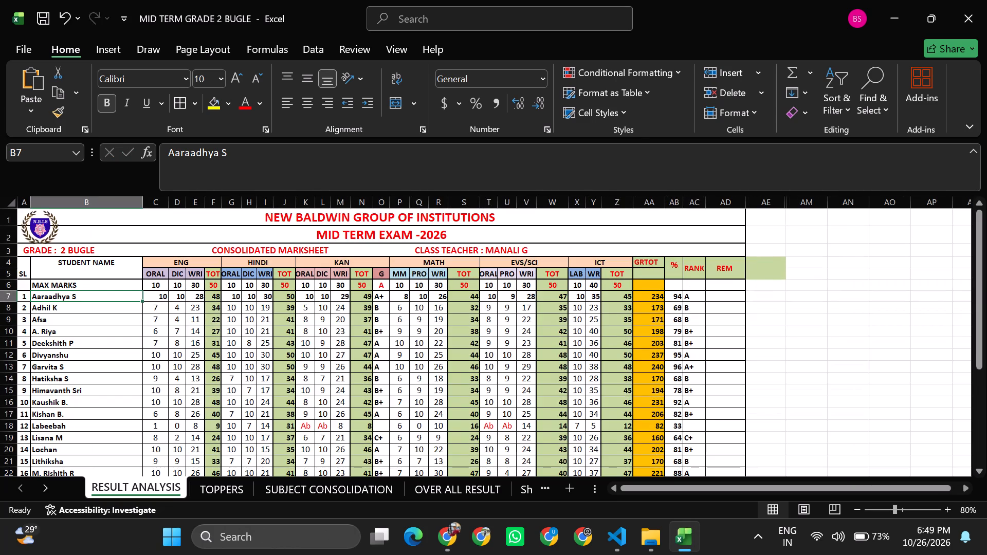
pyautogui.click(85, 289)
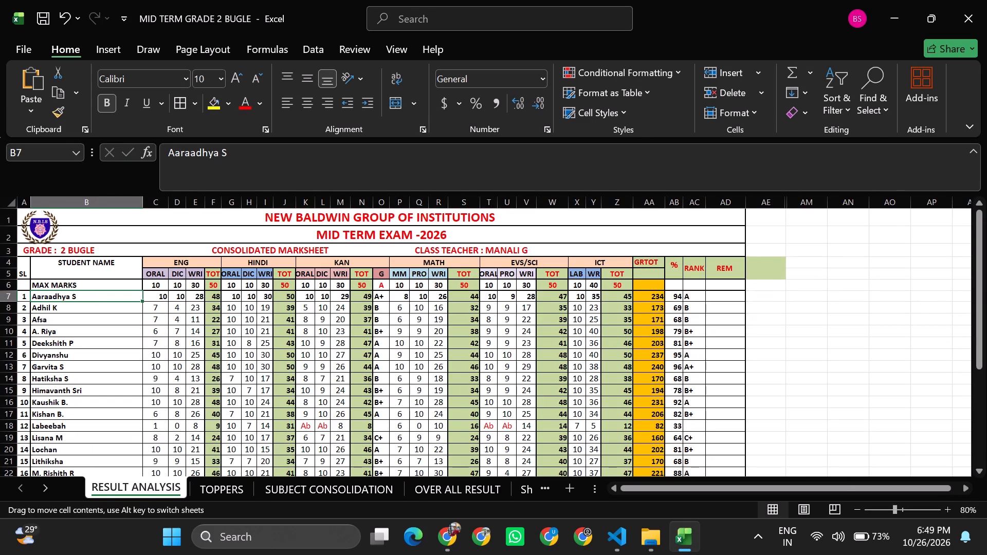
pyautogui.click(155, 296)
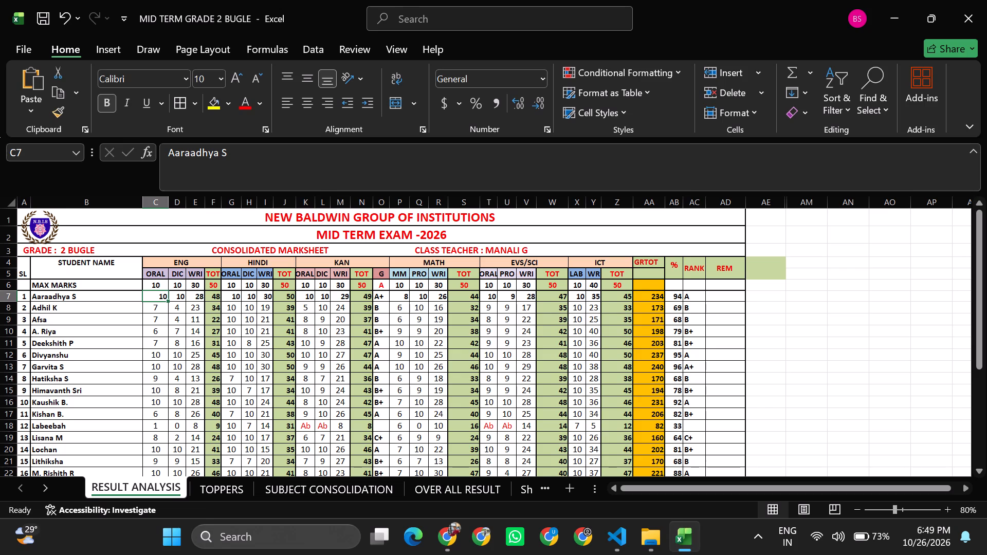
pyautogui.hotkey('shift', 'Right')
pyautogui.hotkey('shift', 'Right')
pyautogui.hotkey('shift', 'Right')
pyautogui.hotkey('shift', 'Right')
pyautogui.hotkey('shift', 'Right')
pyautogui.hotkey('shift', 'Right')
pyautogui.hotkey('shift', 'Right')
pyautogui.hotkey('shift', 'Right')
pyautogui.hotkey('shift', 'Right')
pyautogui.hotkey('shift', 'Right')
pyautogui.hotkey('shift', 'Right')
pyautogui.hotkey('shift', 'Right')
pyautogui.hotkey('shift', 'Right')
pyautogui.hotkey('shift', 'Right')
pyautogui.hotkey('shift', 'Right')
pyautogui.hotkey('shift', 'Right')
pyautogui.hotkey('shift', 'Right')
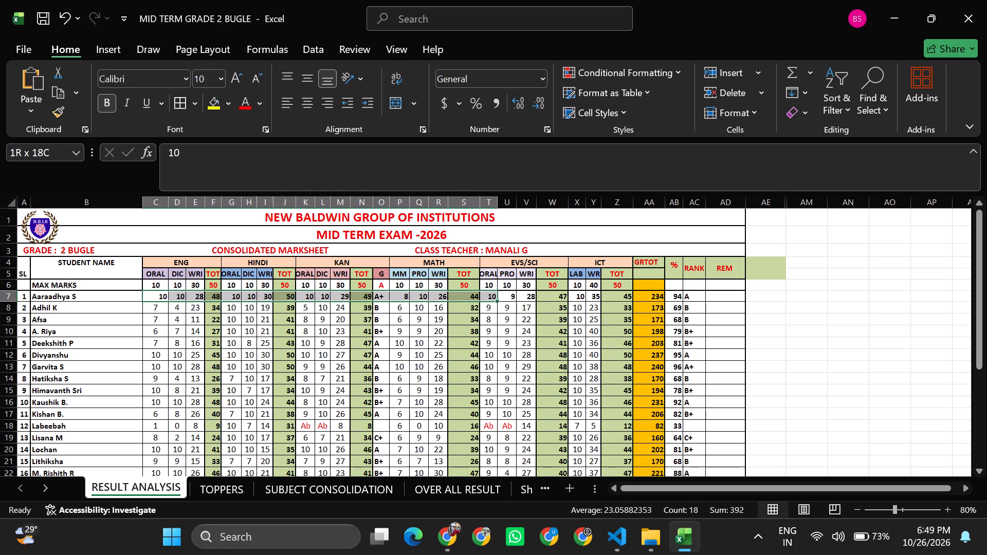
pyautogui.hotkey('shift', 'Right')
pyautogui.hotkey('shift', 'Right')
pyautogui.hotkey('shift', 'Right')
pyautogui.hotkey('shift', 'Right')
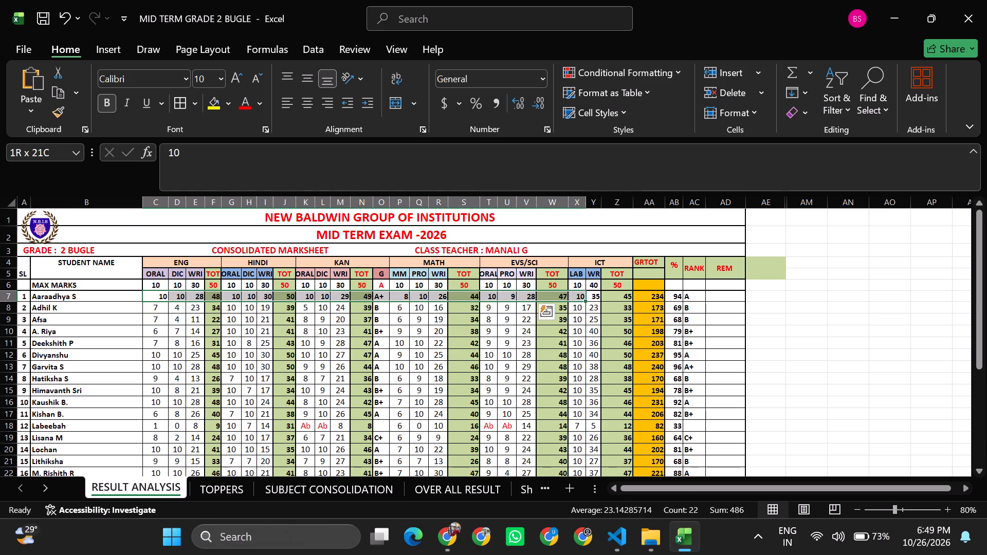
pyautogui.hotkey('shift', 'Right')
pyautogui.hotkey('shift', 'Right')
pyautogui.hotkey('shift', 'Right')
pyautogui.hotkey('shift', 'Right')
pyautogui.hotkey('shift', 'Down')
pyautogui.hotkey('shift', 'Down')
pyautogui.hotkey('shift', 'Down')
pyautogui.hotkey('shift', 'Down')
pyautogui.hotkey('shift', 'Down')
pyautogui.hotkey('shift', 'Down')
pyautogui.hotkey('shift', 'Down')
pyautogui.hotkey('shift', 'Down')
pyautogui.hotkey('shift', 'Down')
pyautogui.hotkey('shift', 'Down')
pyautogui.hotkey('shift', 'Down')
pyautogui.hotkey('shift', 'Down')
pyautogui.hotkey('shift', 'Down')
pyautogui.hotkey('shift', 'Down')
pyautogui.hotkey('shift', 'Down')
pyautogui.hotkey('shift', 'Down')
pyautogui.hotkey('shift', 'Down')
pyautogui.hotkey('shift', 'Down')
pyautogui.hotkey('shift', 'Down')
pyautogui.hotkey('shift', 'Down')
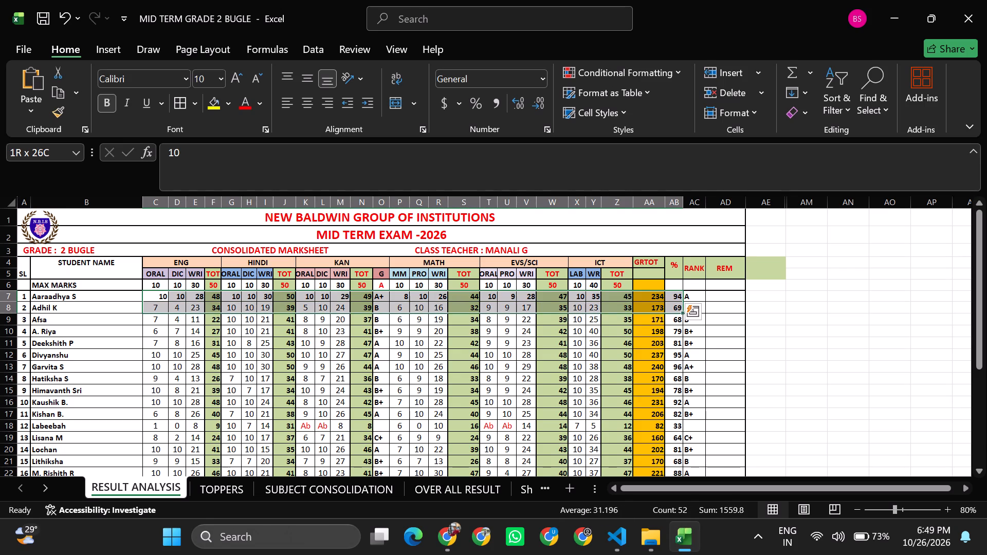
pyautogui.hotkey('shift', 'Down')
pyautogui.hotkey('shift', 'Down')
pyautogui.hotkey('shift', 'Down')
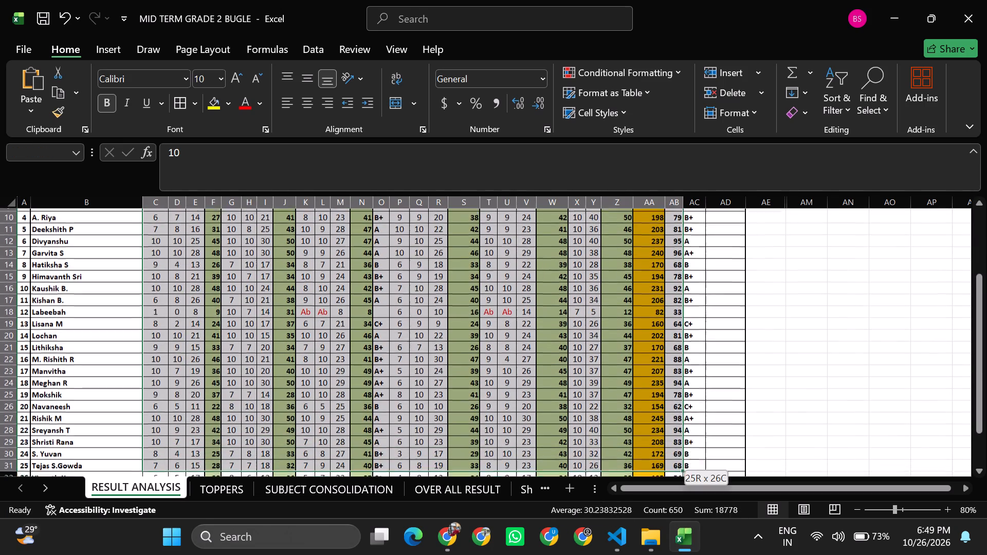
pyautogui.hotkey('shift', 'Down')
pyautogui.hotkey('shift', 'Down')
pyautogui.hotkey('shift', 'Up')
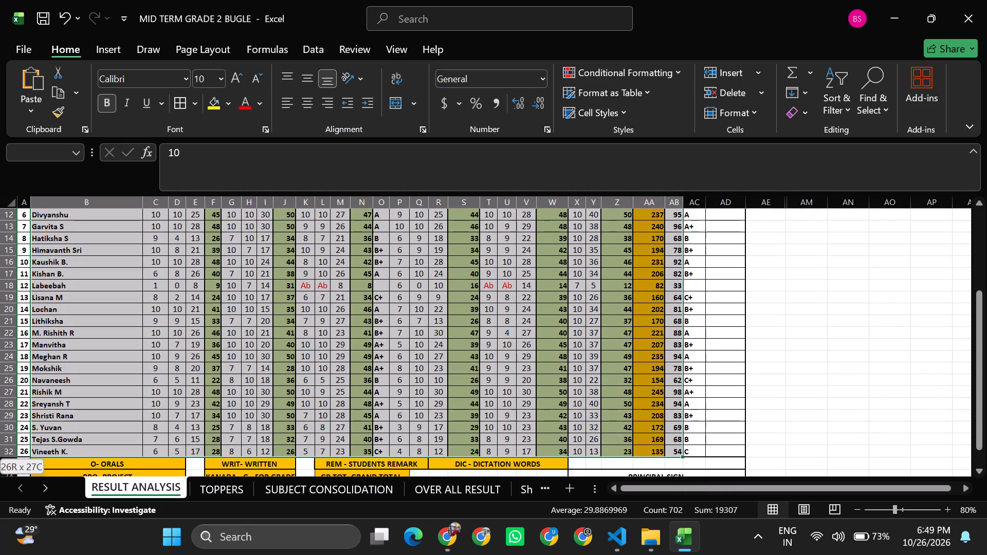
pyautogui.click(308, 98)
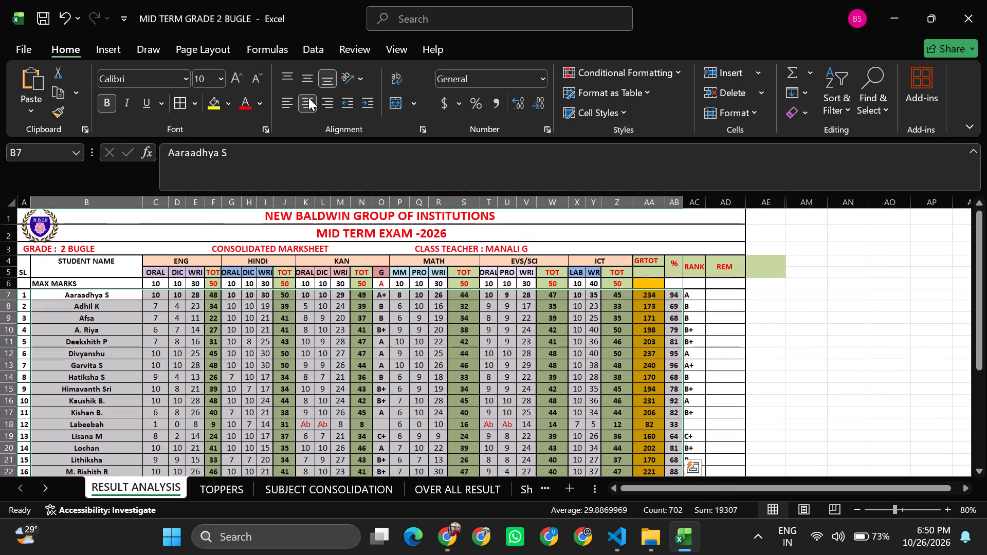
pyautogui.click(336, 313)
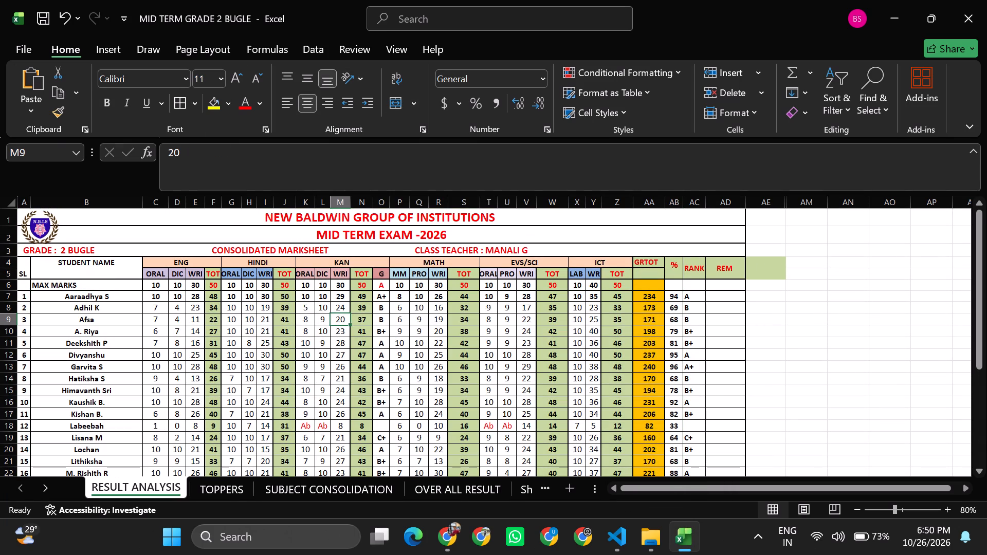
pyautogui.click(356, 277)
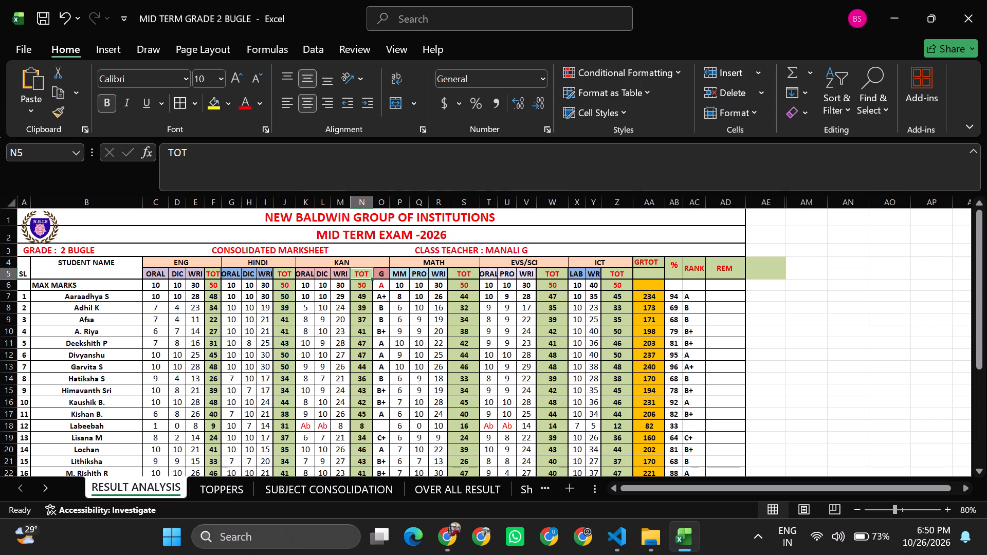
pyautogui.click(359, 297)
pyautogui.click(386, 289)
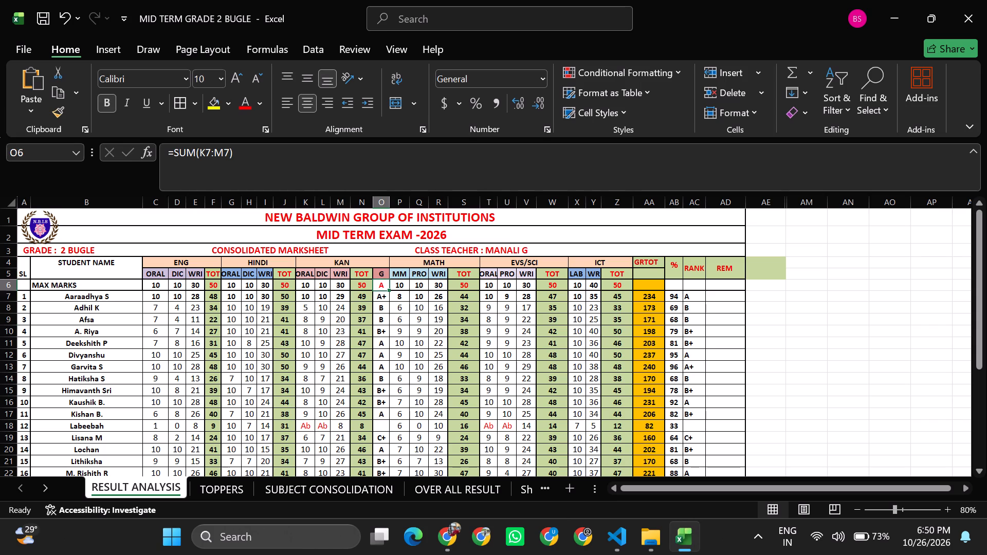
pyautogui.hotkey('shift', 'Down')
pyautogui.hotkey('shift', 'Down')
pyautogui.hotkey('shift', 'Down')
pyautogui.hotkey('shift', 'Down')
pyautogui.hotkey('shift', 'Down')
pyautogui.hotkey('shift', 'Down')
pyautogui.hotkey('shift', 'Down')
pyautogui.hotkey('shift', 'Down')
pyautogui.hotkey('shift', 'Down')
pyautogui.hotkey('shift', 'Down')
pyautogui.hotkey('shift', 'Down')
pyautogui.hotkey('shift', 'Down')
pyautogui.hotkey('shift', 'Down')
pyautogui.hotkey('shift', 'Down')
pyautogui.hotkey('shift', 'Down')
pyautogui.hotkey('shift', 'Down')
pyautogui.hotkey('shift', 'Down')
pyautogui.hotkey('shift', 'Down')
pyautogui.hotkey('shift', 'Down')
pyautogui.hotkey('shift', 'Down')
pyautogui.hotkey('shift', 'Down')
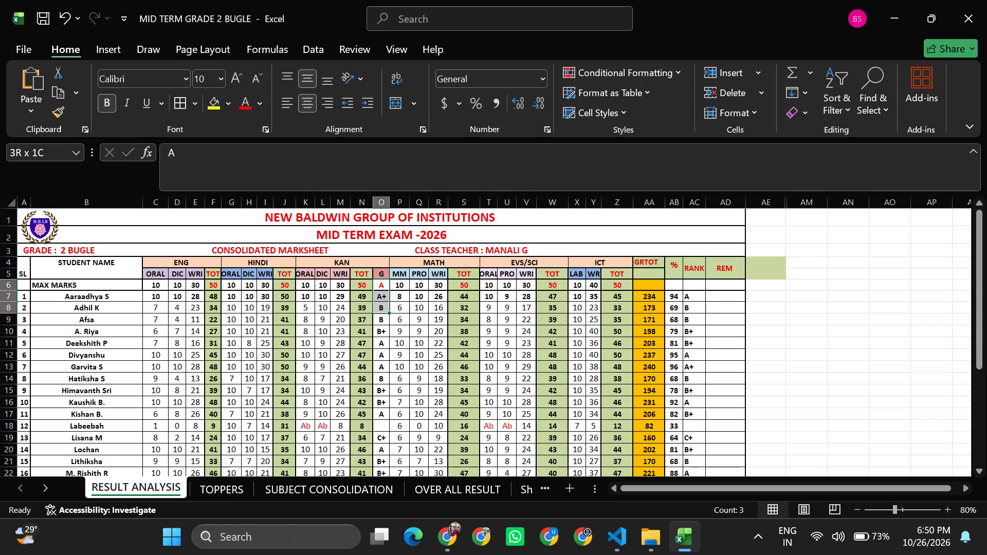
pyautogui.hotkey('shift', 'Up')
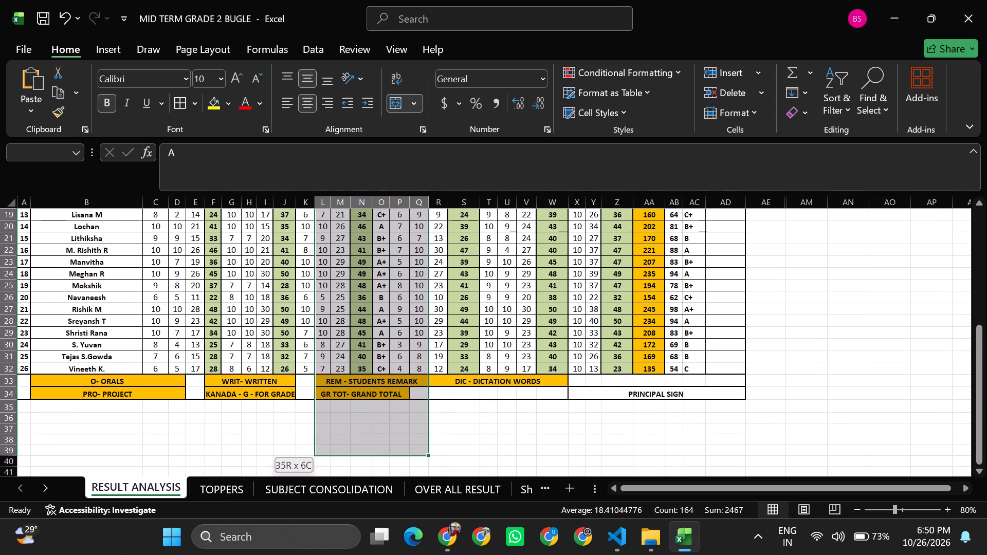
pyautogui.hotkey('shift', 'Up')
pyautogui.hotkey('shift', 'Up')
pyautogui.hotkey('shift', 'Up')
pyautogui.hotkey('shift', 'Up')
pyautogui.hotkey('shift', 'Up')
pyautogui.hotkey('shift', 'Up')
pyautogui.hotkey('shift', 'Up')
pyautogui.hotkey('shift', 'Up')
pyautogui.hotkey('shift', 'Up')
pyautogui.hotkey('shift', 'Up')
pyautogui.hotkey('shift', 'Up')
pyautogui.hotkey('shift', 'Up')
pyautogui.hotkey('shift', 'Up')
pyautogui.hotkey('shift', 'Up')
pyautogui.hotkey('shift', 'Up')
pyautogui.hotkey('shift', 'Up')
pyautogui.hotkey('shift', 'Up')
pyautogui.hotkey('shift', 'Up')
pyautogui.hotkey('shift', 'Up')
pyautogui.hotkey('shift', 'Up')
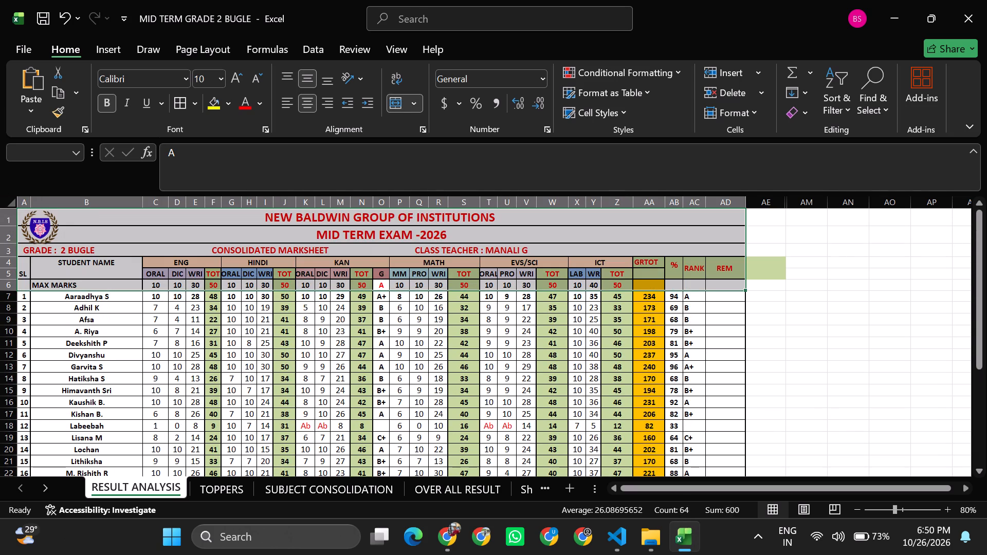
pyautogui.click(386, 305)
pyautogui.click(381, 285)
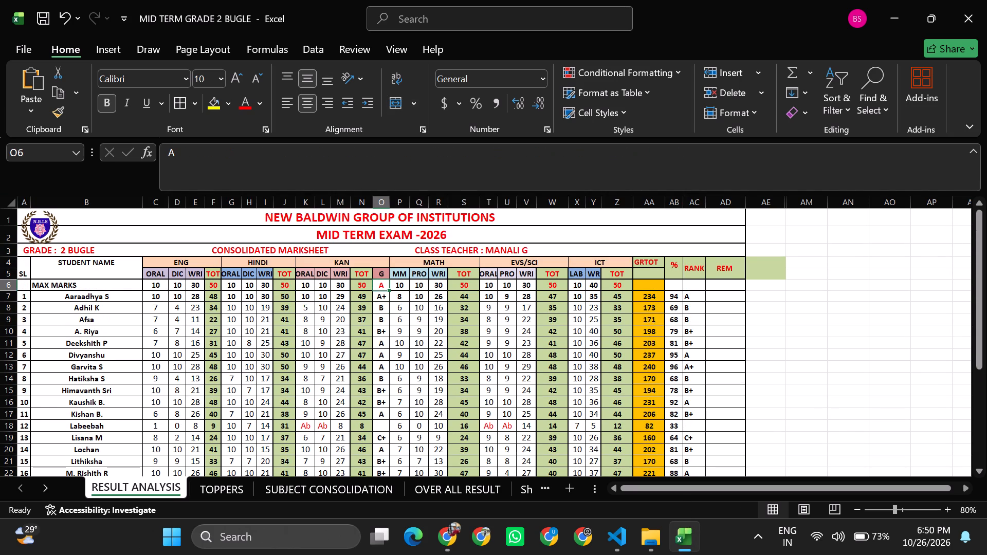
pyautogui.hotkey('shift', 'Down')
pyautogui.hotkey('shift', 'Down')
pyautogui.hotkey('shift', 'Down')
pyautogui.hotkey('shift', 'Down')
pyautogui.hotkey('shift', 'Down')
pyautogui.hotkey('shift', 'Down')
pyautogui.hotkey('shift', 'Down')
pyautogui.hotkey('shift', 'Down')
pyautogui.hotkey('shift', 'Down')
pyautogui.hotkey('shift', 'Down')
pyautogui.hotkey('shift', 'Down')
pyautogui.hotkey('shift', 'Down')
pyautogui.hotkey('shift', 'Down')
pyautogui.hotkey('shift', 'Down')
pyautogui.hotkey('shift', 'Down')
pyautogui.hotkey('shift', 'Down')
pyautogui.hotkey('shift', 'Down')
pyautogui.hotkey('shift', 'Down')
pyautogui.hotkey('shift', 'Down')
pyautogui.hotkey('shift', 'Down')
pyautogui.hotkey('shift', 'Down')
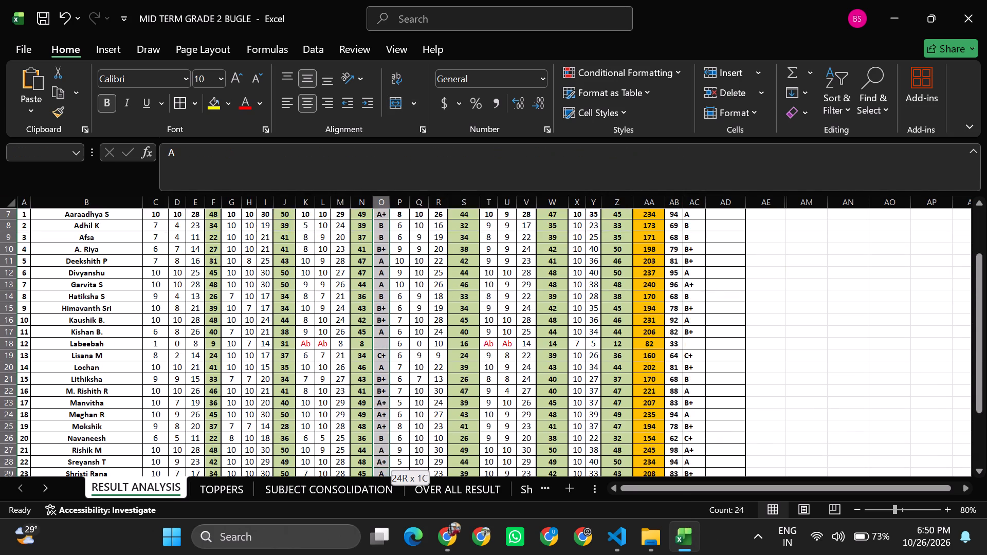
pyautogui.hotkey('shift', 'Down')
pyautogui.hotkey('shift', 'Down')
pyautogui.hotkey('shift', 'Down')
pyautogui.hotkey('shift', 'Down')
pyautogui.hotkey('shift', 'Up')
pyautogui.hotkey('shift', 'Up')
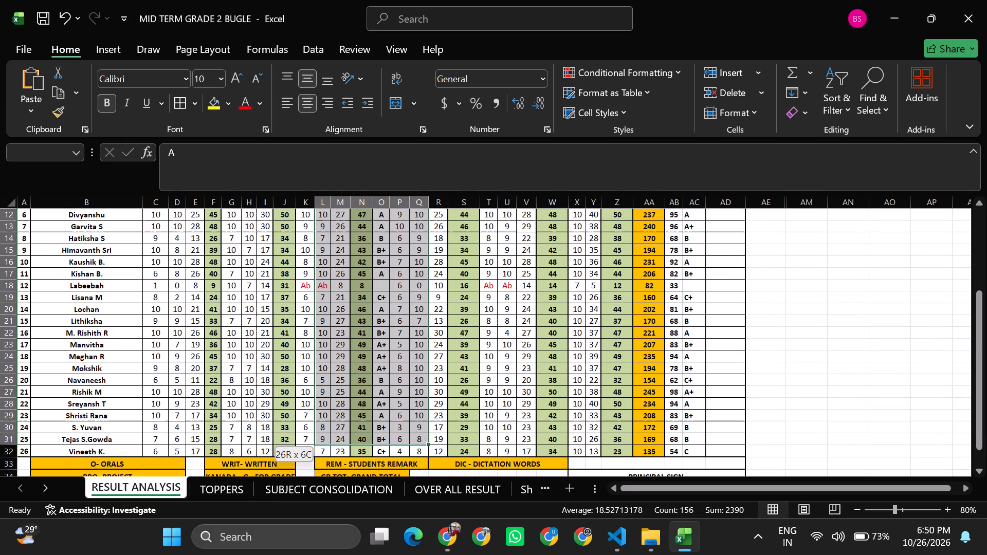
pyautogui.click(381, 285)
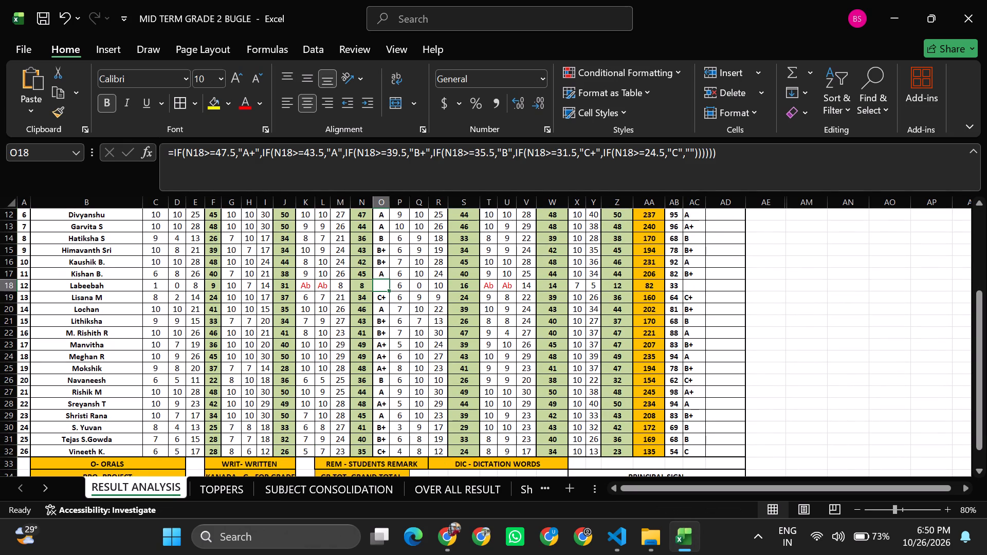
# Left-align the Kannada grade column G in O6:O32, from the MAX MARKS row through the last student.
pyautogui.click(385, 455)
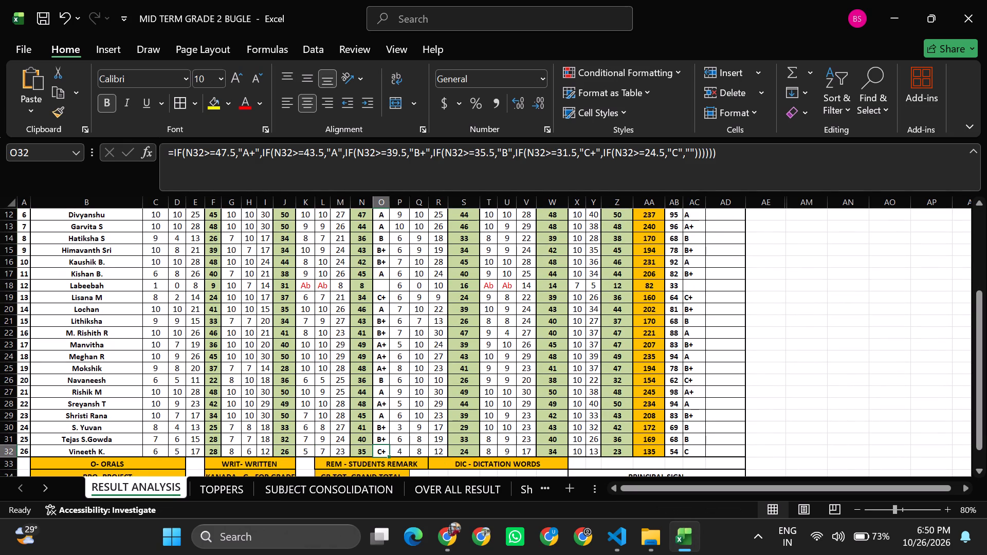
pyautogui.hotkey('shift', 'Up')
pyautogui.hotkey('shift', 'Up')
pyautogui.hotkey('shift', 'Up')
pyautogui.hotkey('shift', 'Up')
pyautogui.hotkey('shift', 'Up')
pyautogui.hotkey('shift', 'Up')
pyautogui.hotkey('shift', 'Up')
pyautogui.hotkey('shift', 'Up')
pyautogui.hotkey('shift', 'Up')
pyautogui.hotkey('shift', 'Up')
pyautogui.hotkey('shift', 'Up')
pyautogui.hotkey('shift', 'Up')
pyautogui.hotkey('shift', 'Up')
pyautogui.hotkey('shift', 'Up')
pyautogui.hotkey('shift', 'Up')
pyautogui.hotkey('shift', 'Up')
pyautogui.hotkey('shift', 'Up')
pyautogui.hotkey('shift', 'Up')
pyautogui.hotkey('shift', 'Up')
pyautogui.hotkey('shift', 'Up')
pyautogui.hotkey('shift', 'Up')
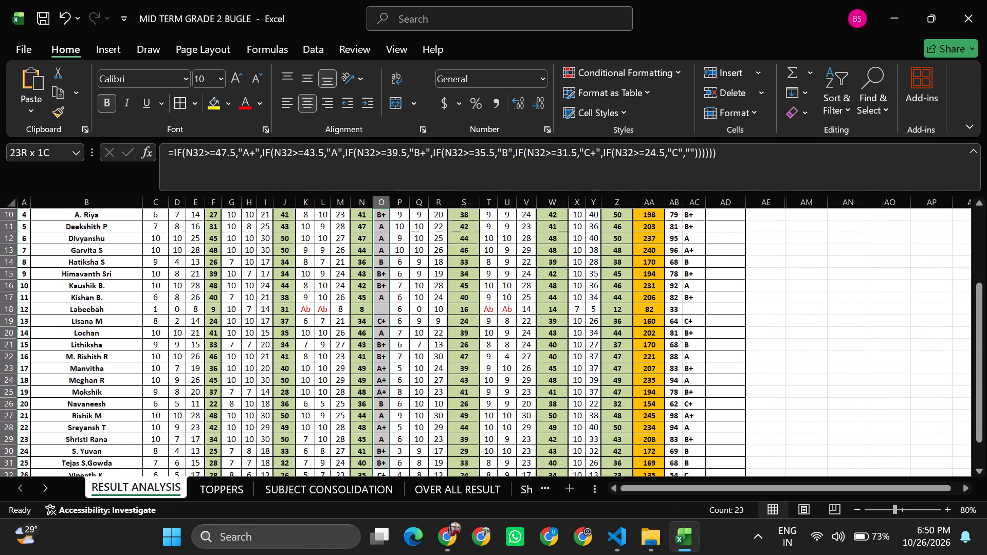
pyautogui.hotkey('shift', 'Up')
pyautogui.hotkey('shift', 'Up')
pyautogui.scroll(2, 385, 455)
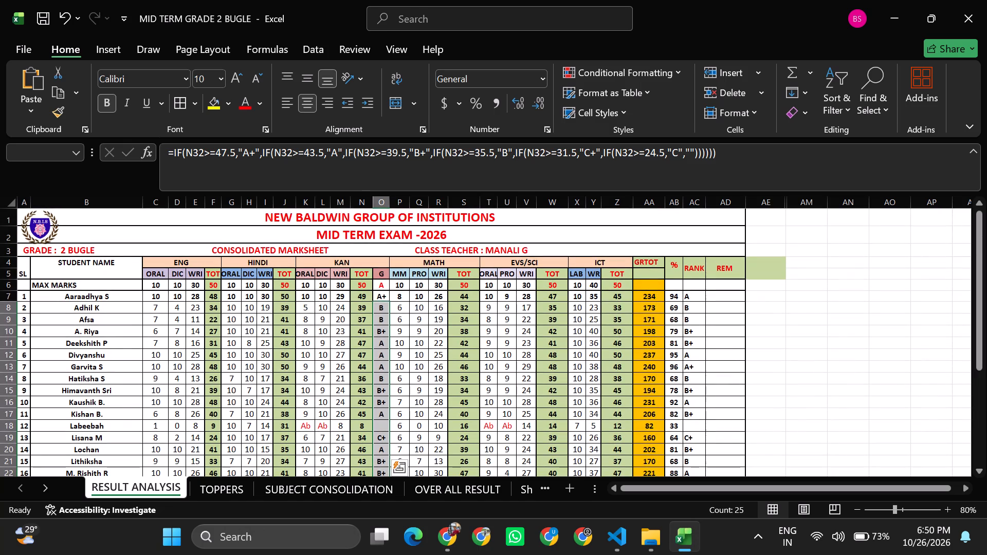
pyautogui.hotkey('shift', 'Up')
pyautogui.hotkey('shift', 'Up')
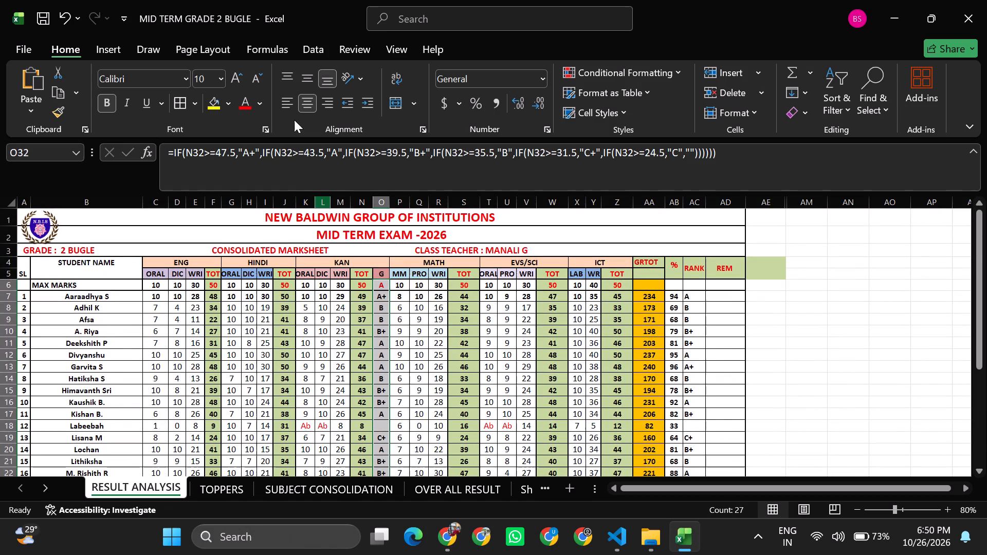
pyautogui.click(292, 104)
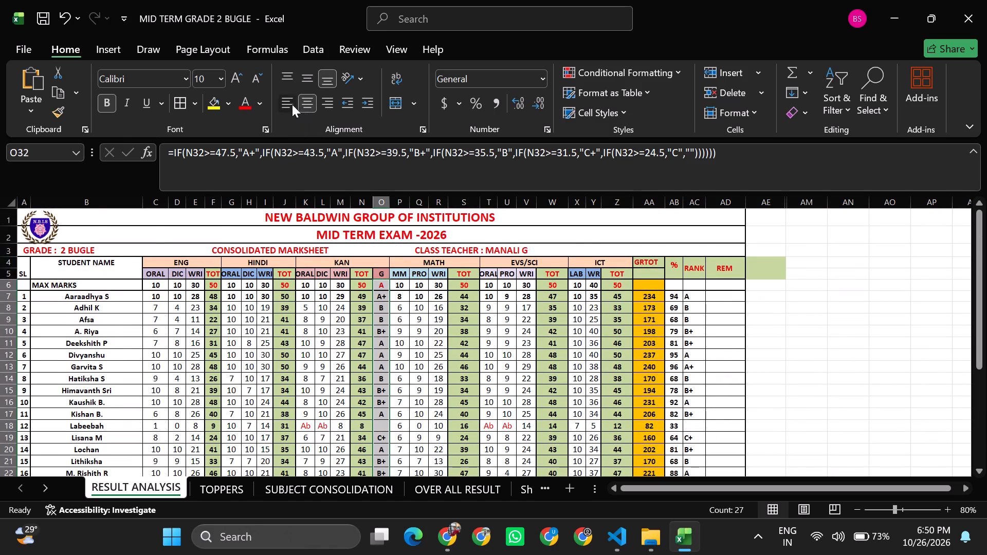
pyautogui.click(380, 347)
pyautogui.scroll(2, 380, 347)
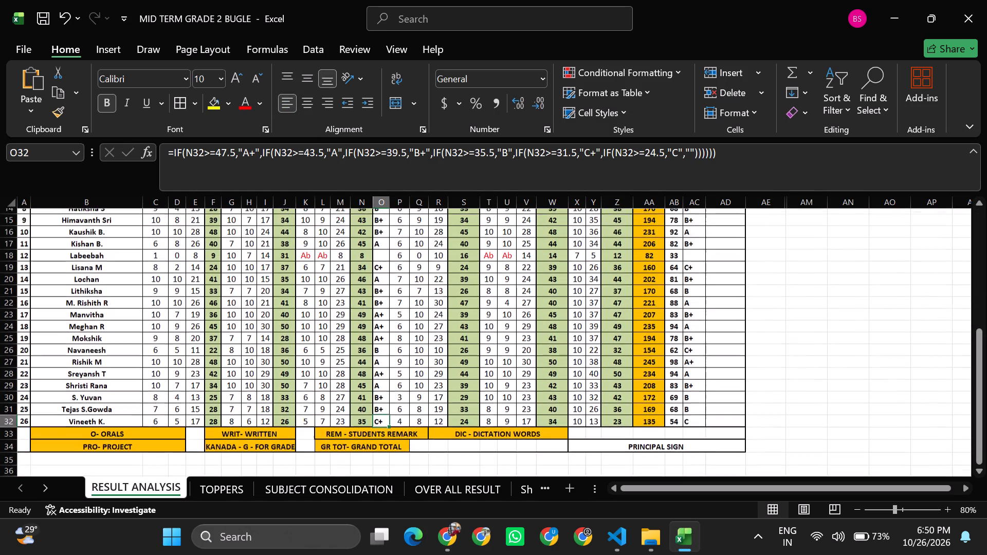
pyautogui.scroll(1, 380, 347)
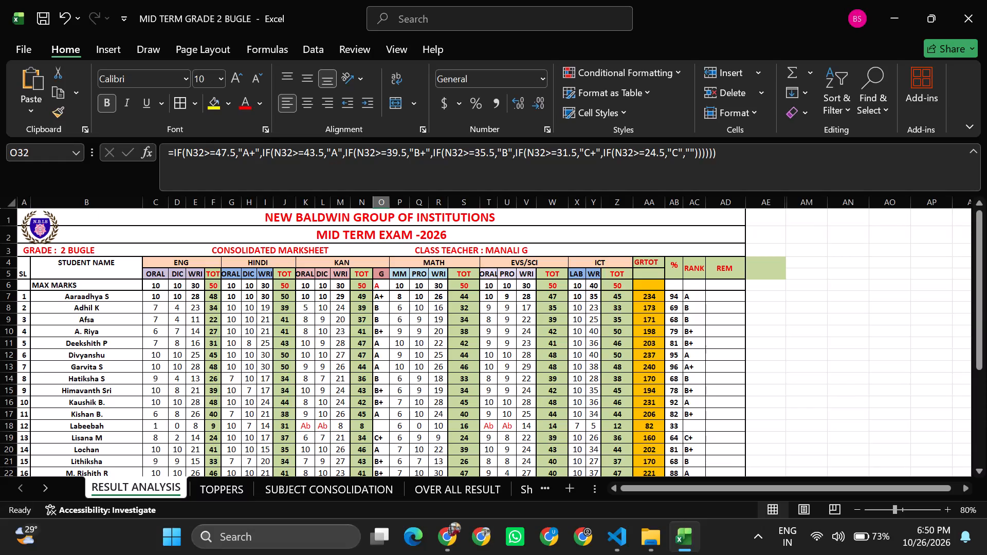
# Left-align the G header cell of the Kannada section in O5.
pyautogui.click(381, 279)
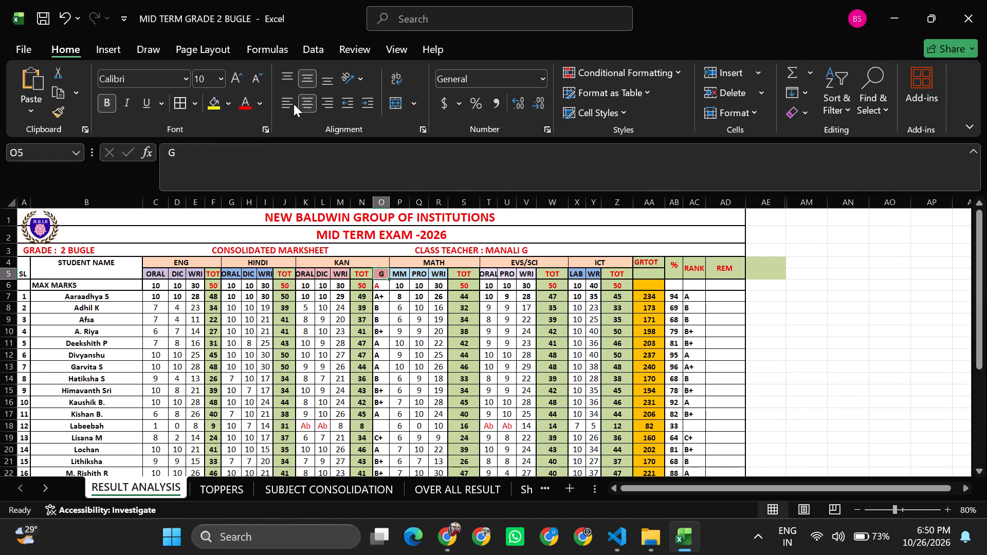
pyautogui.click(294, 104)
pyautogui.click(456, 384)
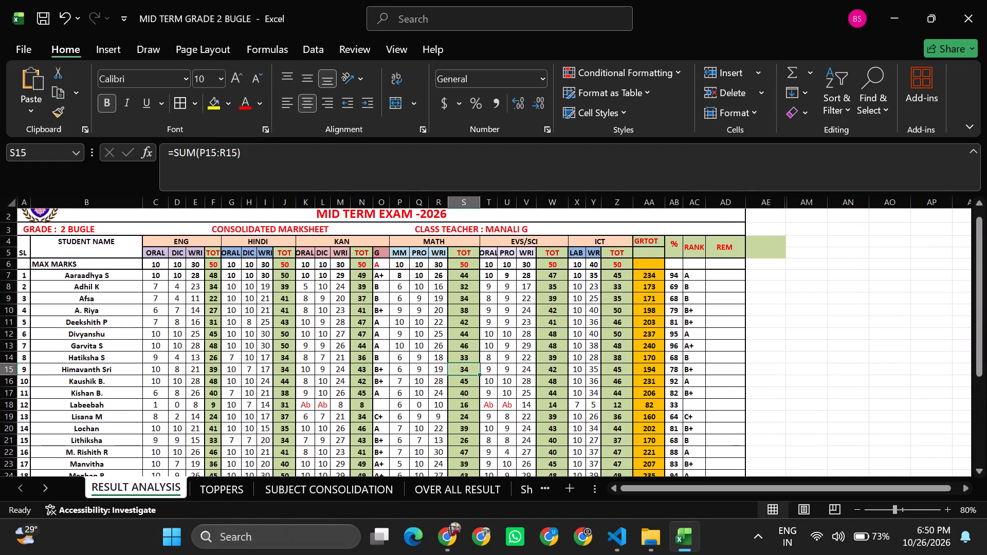
# Check the % and RANK columns and their formulas down all the student rows of the marksheet.
pyautogui.click(688, 279)
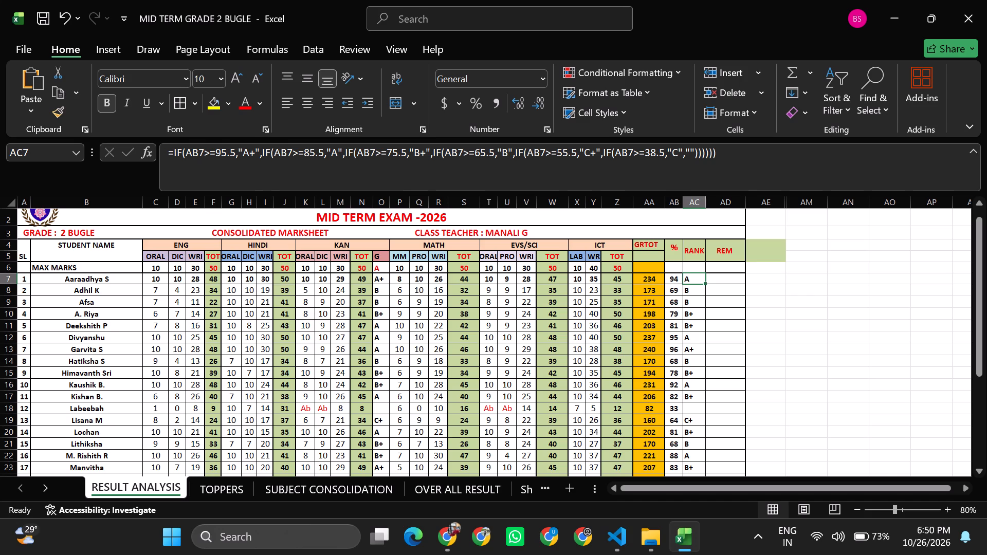
pyautogui.scroll(-1, 688, 279)
pyautogui.click(697, 386)
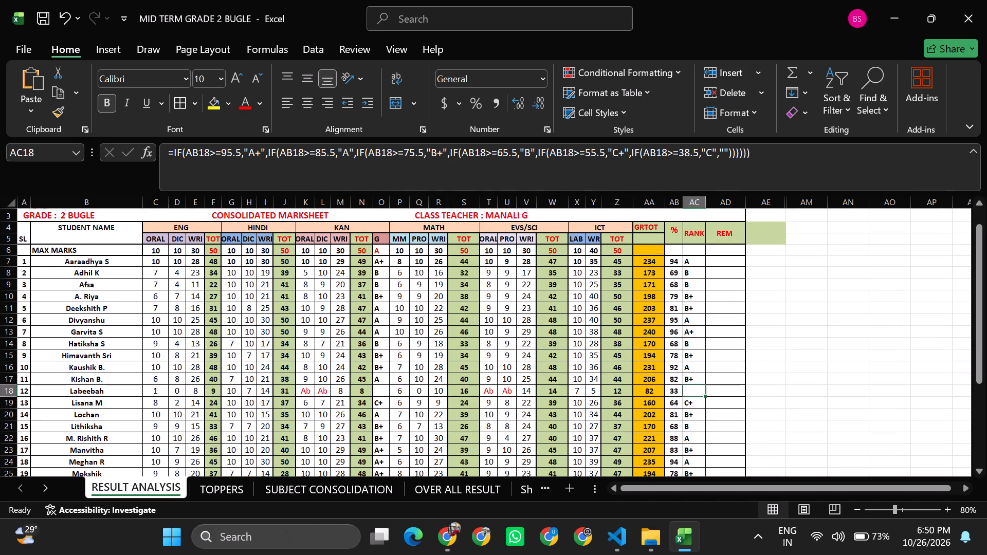
pyautogui.scroll(-2, 606, 410)
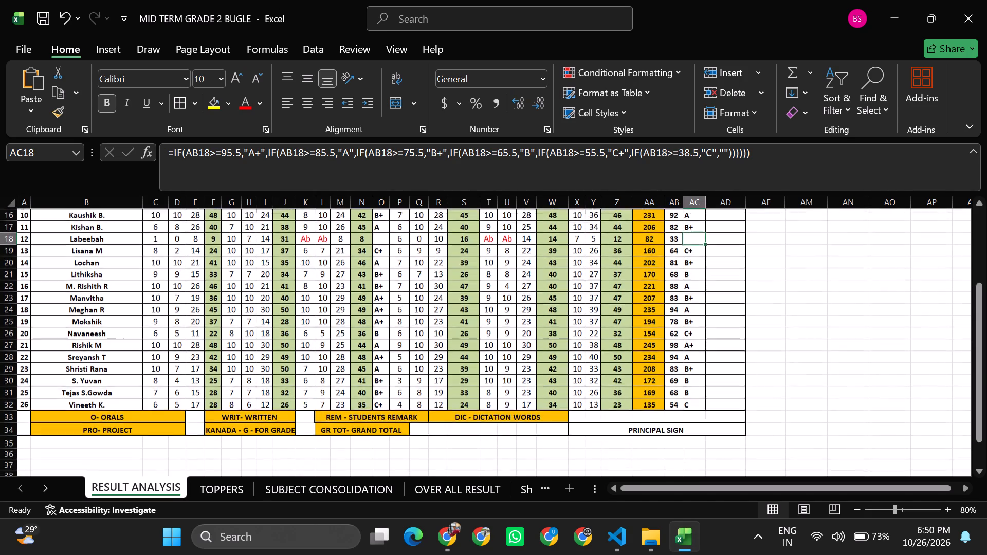
pyautogui.click(677, 372)
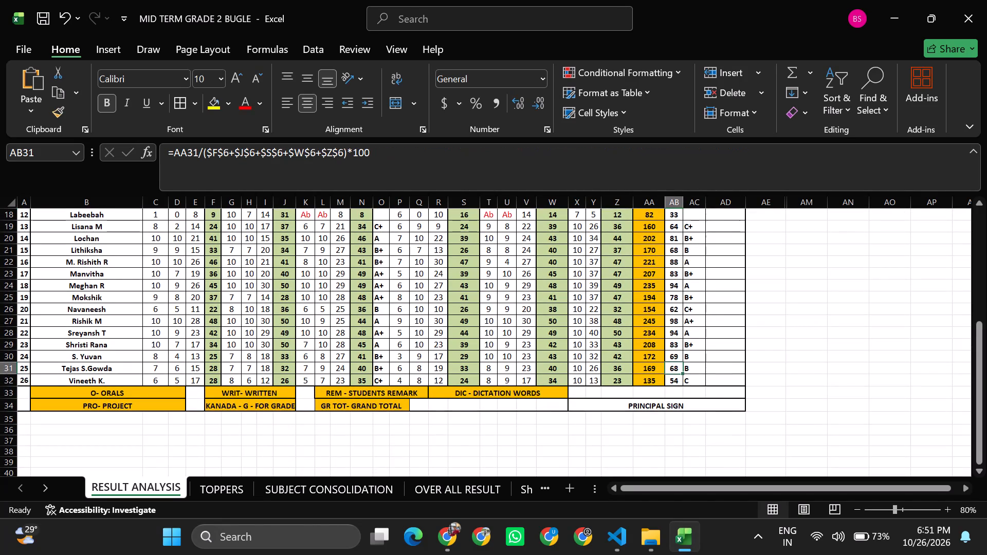
pyautogui.scroll(2, 677, 372)
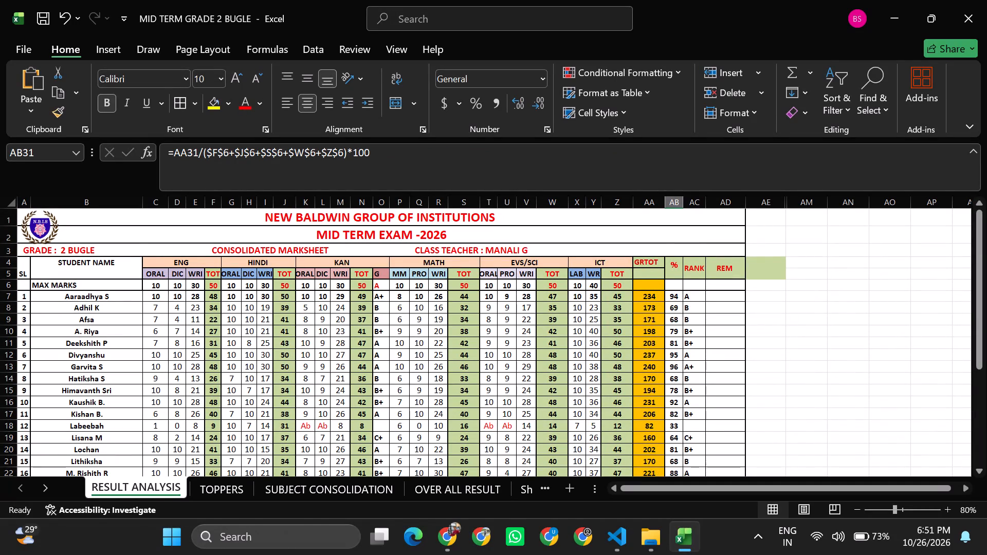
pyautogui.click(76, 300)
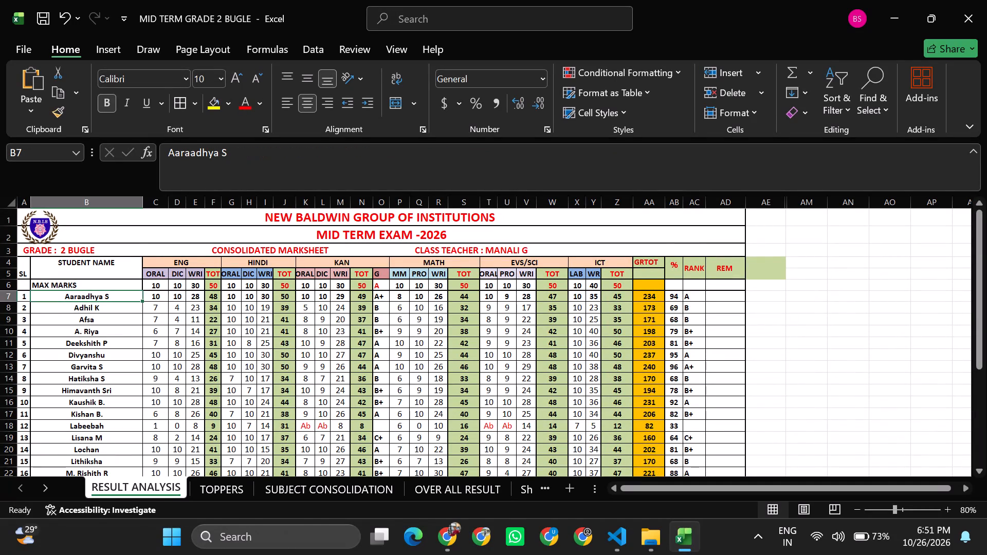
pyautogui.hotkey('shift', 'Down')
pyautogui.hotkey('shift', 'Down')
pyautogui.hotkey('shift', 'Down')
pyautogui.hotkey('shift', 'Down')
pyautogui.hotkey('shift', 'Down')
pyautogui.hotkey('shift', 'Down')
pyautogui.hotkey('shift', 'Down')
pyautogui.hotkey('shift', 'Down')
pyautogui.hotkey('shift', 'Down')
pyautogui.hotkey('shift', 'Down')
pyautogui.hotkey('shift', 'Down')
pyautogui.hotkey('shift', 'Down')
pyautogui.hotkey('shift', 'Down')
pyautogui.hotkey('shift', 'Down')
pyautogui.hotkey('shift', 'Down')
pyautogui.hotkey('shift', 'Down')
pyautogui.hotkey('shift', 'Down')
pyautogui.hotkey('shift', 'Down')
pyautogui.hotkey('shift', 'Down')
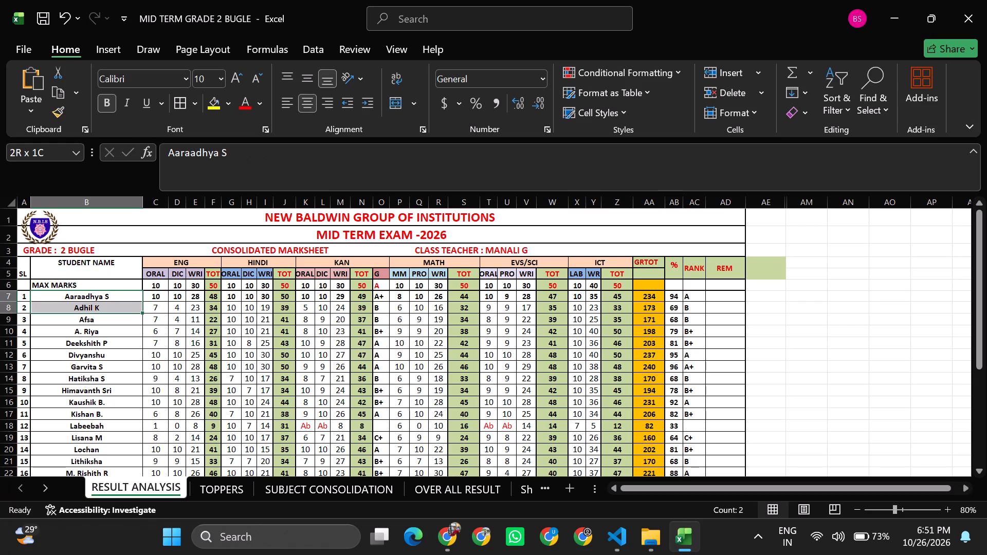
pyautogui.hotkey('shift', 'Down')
# Undo all available formatting changes to the marksheet, including the grade column's left alignment and the centring of the student rows.
pyautogui.hotkey('ctrl', 'z')
pyautogui.hotkey('ctrl', 'z')
pyautogui.hotkey('ctrl', 'z')
pyautogui.hotkey('ctrl', 'z')
pyautogui.hotkey('ctrl', 'z')
pyautogui.hotkey('ctrl', 'z')
pyautogui.hotkey('ctrl', 'z')
pyautogui.hotkey('ctrl', 'z')
pyautogui.hotkey('ctrl', 'z')
pyautogui.hotkey('ctrl', 'z')
pyautogui.hotkey('ctrl', 'z')
pyautogui.hotkey('ctrl', 'z')
pyautogui.hotkey('ctrl', 'z')
pyautogui.hotkey('ctrl', 'z')
pyautogui.hotkey('ctrl', 'z')
pyautogui.hotkey('ctrl', 'z')
pyautogui.hotkey('ctrl', 'z')
pyautogui.hotkey('ctrl', 'z')
pyautogui.hotkey('ctrl', 'z')
pyautogui.hotkey('ctrl', 'z')
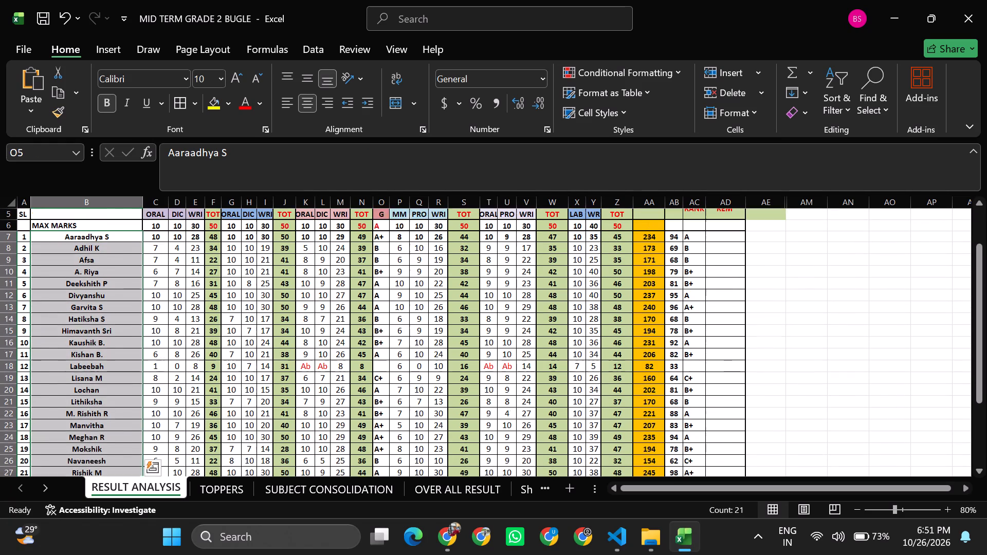
pyautogui.hotkey('ctrl', 'z')
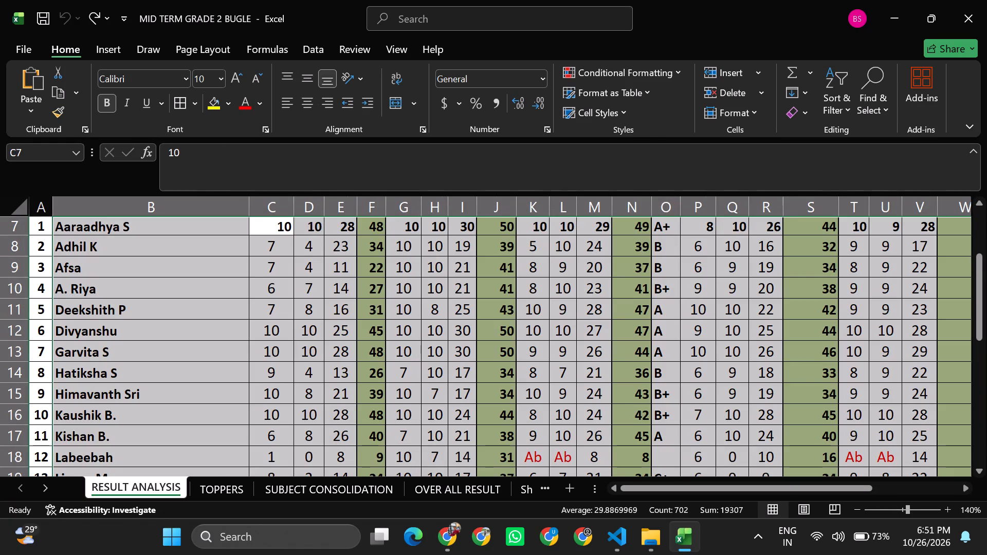
pyautogui.click(181, 302)
pyautogui.click(181, 302)
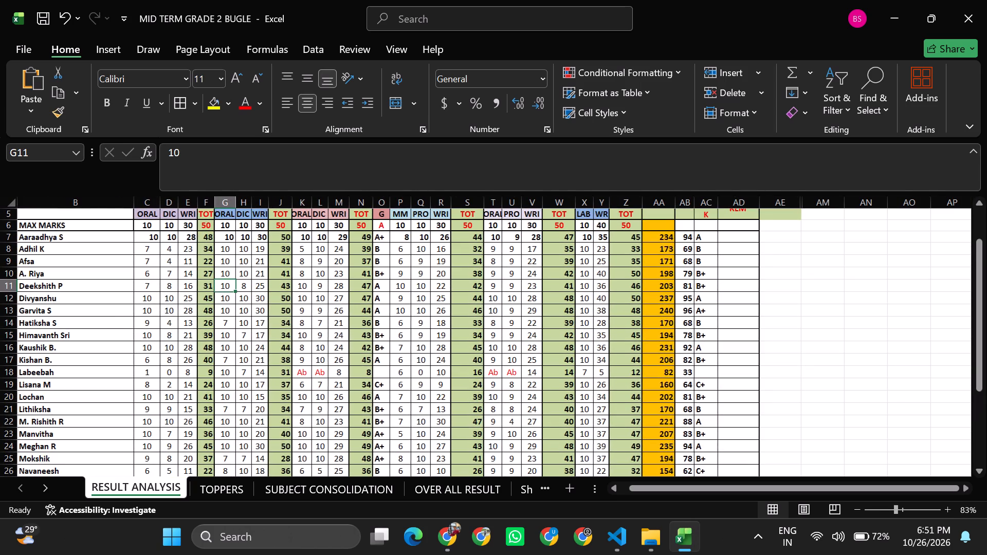
# Centre the first student's marks, totals, grade, percentage and rank across C7:AC7.
pyautogui.scroll(1, 239, 344)
pyautogui.click(69, 307)
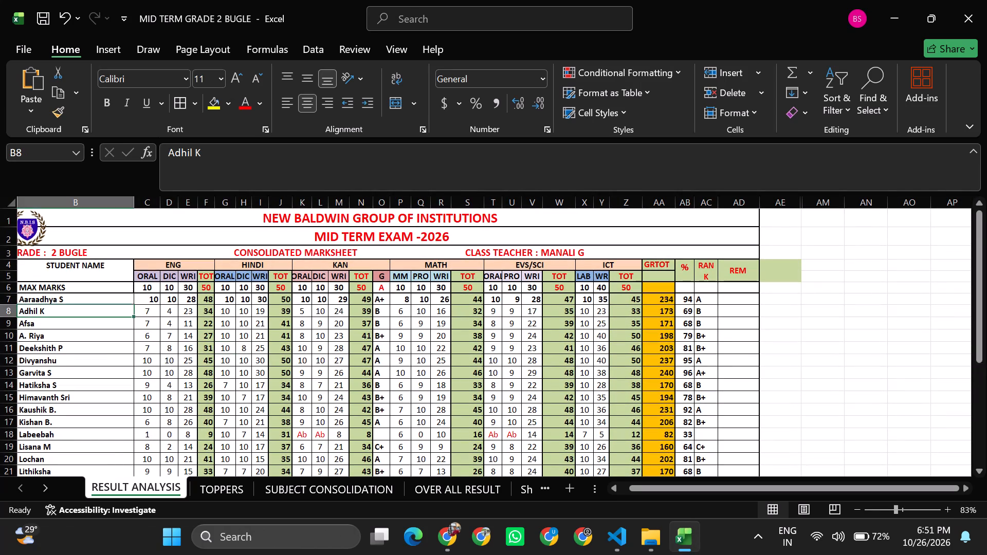
pyautogui.click(144, 299)
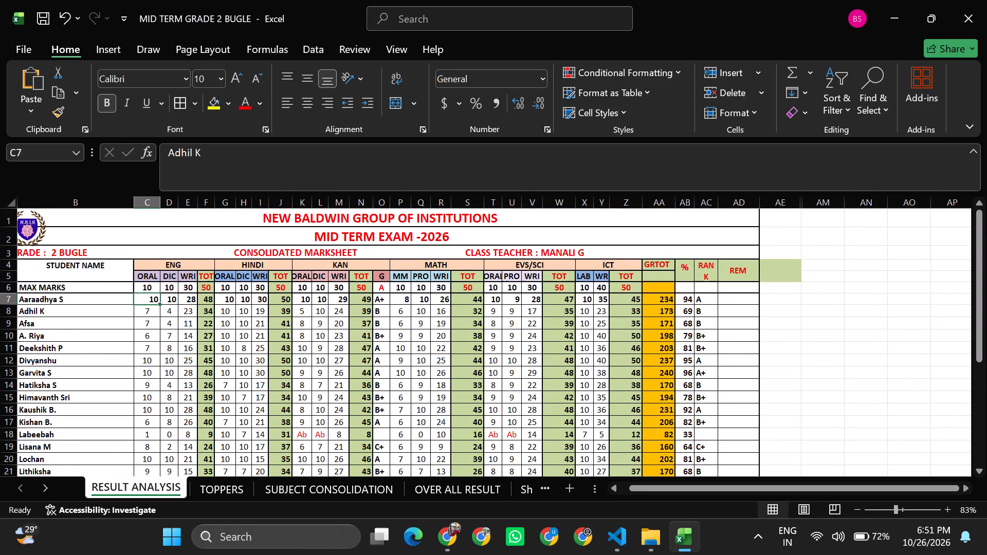
pyautogui.hotkey('shift', 'Right')
pyautogui.hotkey('shift', 'Right')
pyautogui.hotkey('shift', 'Right')
pyautogui.hotkey('shift', 'Right')
pyautogui.hotkey('shift', 'Right')
pyautogui.hotkey('shift', 'Right')
pyautogui.hotkey('shift', 'Right')
pyautogui.hotkey('shift', 'Right')
pyautogui.hotkey('shift', 'Right')
pyautogui.hotkey('shift', 'Right')
pyautogui.hotkey('shift', 'Right')
pyautogui.hotkey('shift', 'Right')
pyautogui.hotkey('shift', 'Right')
pyautogui.hotkey('shift', 'Right')
pyautogui.hotkey('shift', 'Right')
pyautogui.hotkey('shift', 'Right')
pyautogui.hotkey('shift', 'Right')
pyautogui.hotkey('shift', 'Right')
pyautogui.hotkey('shift', 'Right')
pyautogui.hotkey('shift', 'Right')
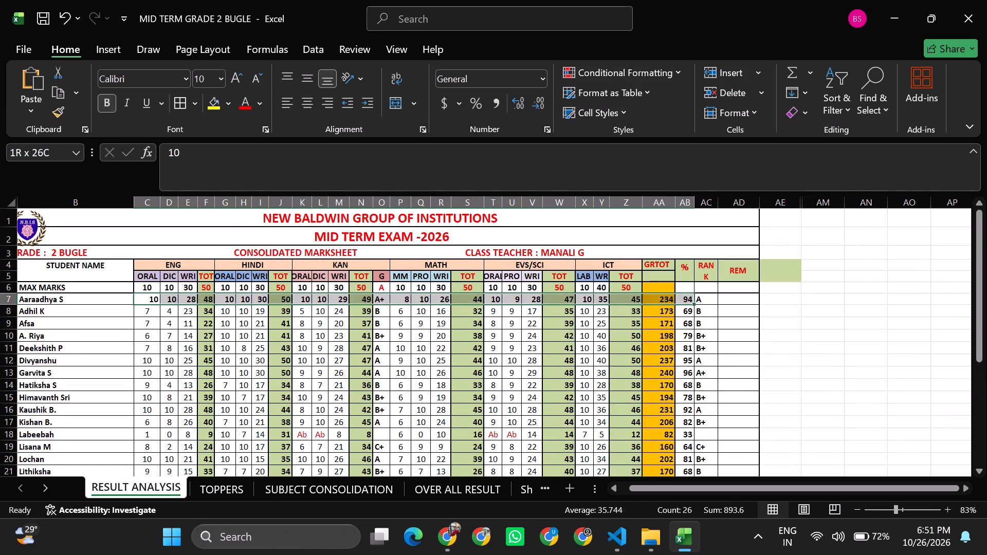
pyautogui.hotkey('shift', 'Right')
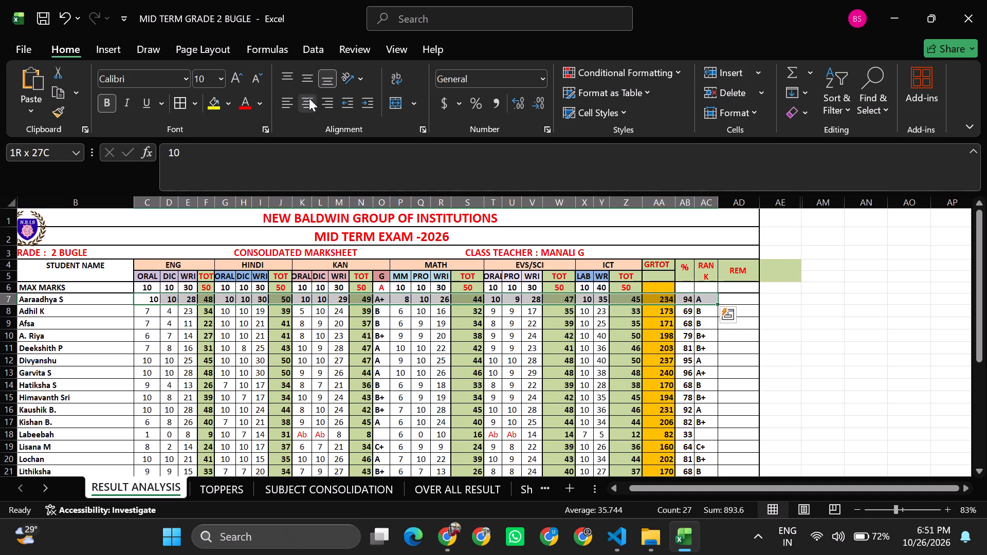
pyautogui.click(309, 98)
pyautogui.click(239, 318)
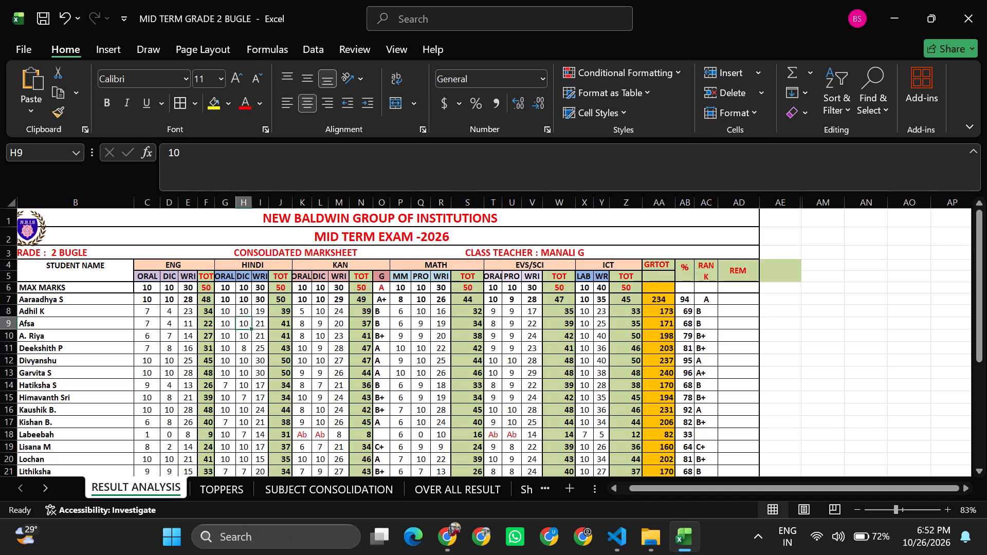
# Retype the first student's name in B7, starting with a capital A.
pyautogui.hscroll(1, 239, 318)
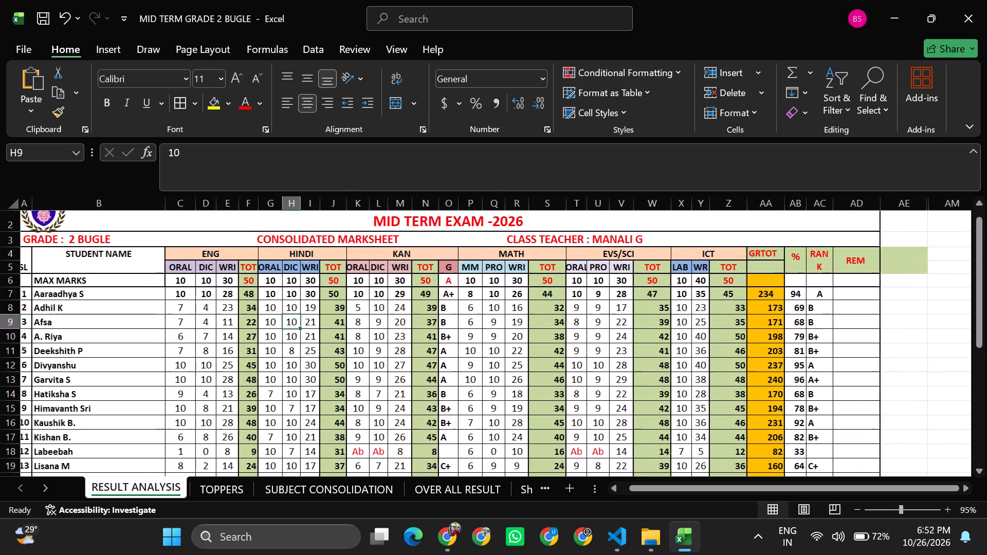
pyautogui.click(85, 296)
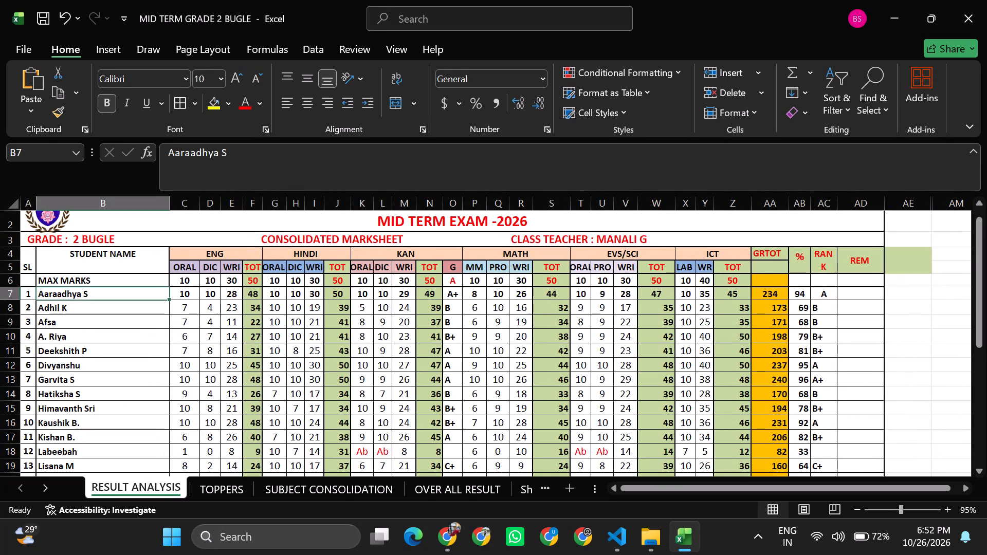
pyautogui.hotkey('shift', 'a')
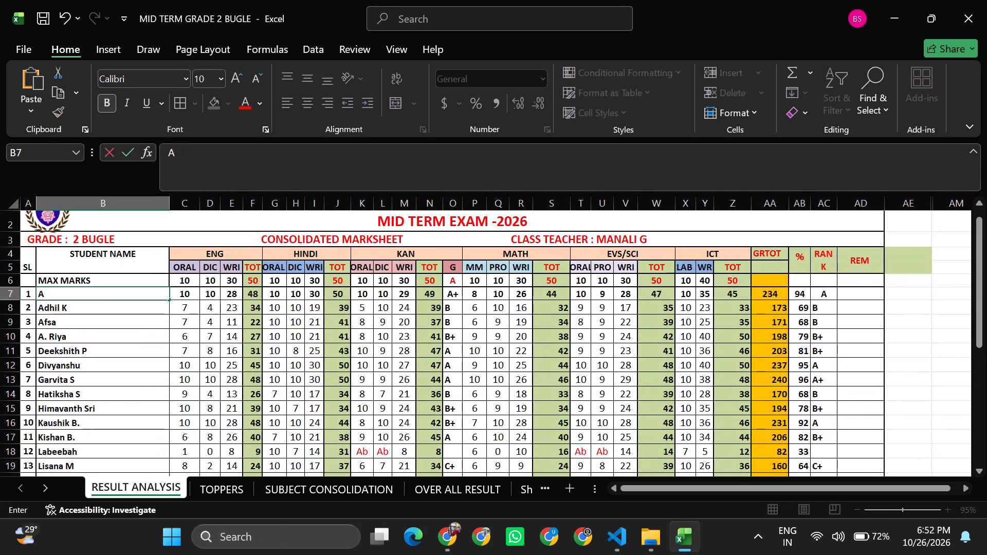
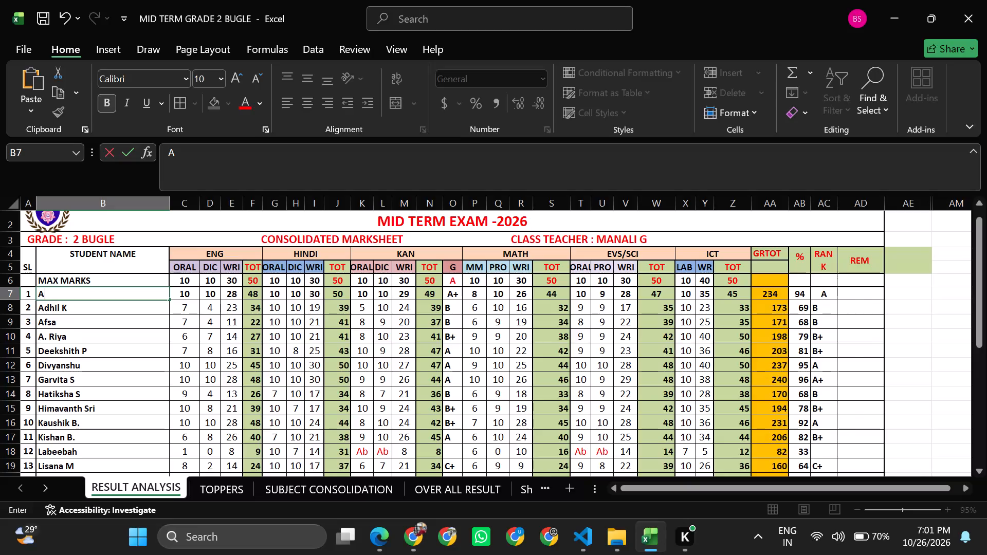
# Switch to the CareerPro AI page in Edge and examine the resume builder's Professional Summary step and the Tests and Resume navigation.
pyautogui.hotkey('alt', 'Tab')
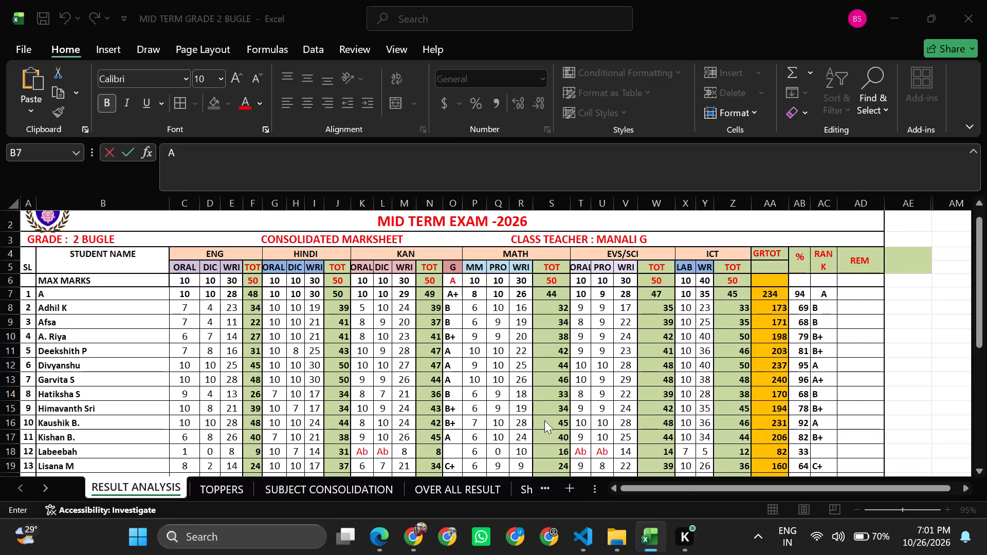
pyautogui.hotkey('alt', 'Tab')
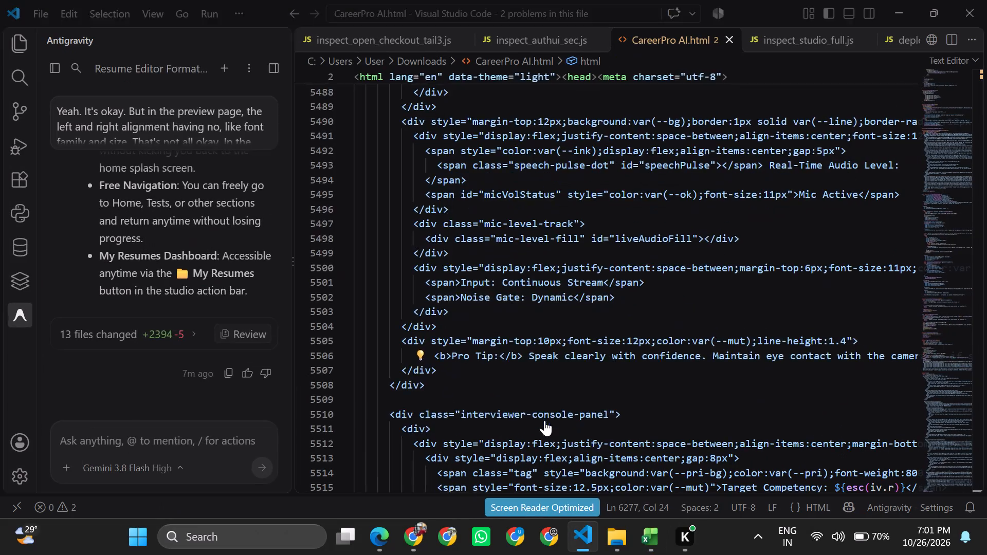
pyautogui.hotkey('alt', 'Tab')
pyautogui.hotkey('alt', 'Tab')
pyautogui.hotkey('alt', 'Tab')
pyautogui.hotkey('alt', 'Tab')
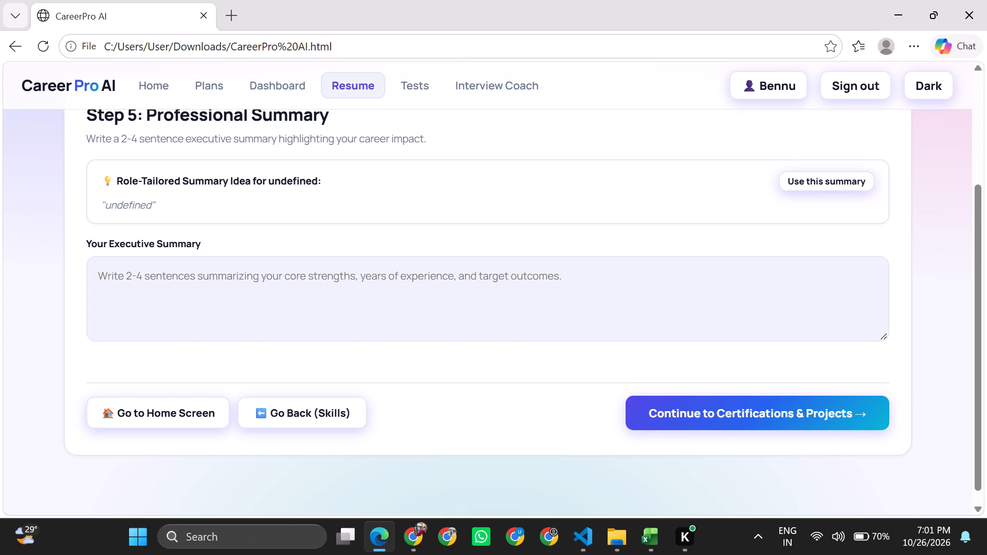
pyautogui.scroll(5, 774, 292)
pyautogui.scroll(3, 580, 224)
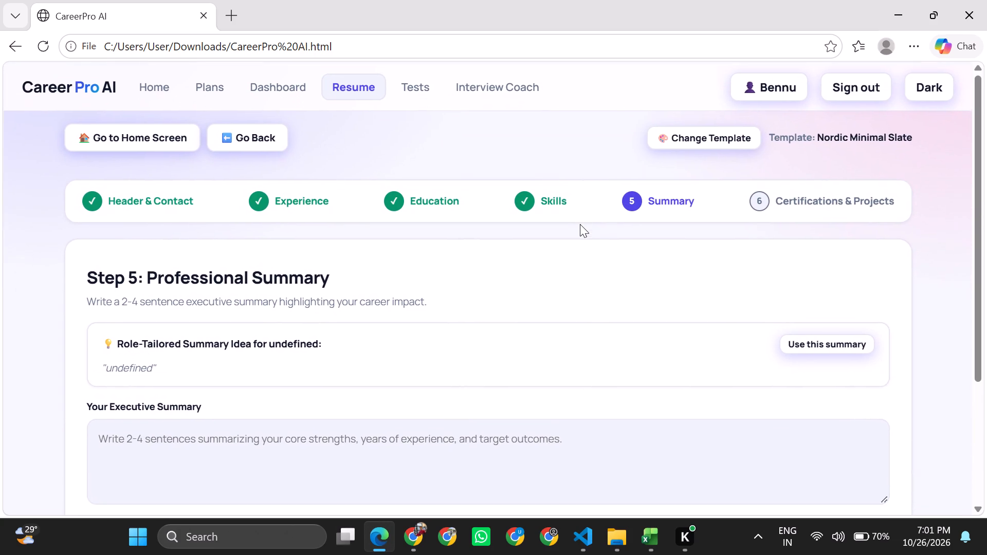
pyautogui.click(824, 159)
pyautogui.click(377, 88)
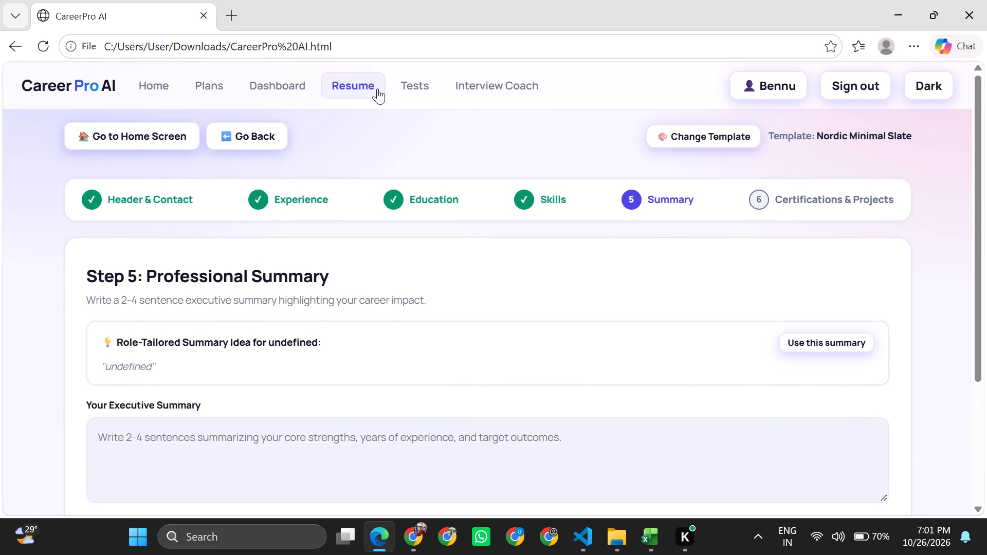
pyautogui.click(418, 89)
pyautogui.click(367, 85)
# Switch back to the coding agent's resume editor conversation in Visual Studio Code.
pyautogui.hotkey('alt', 'Tab')
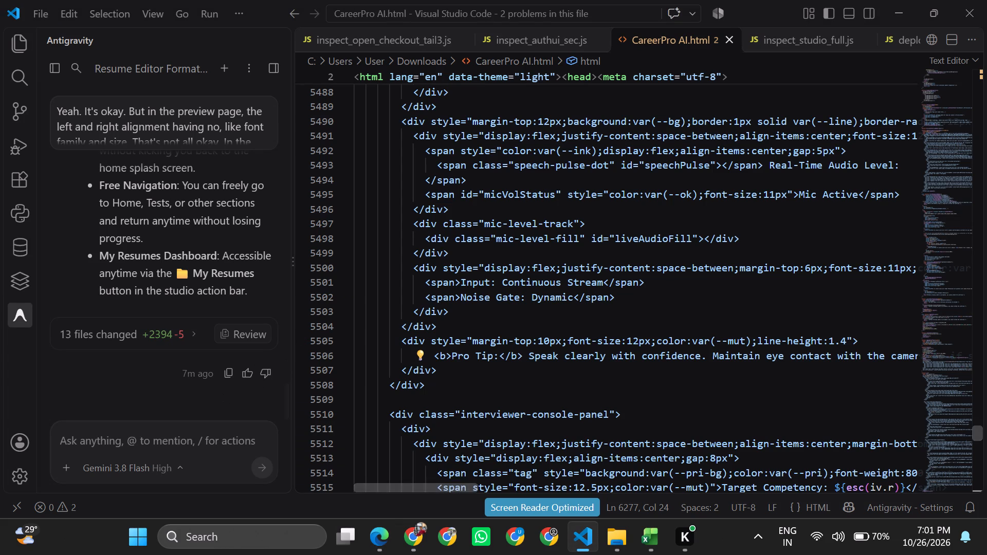
# Send the Antigravity assistant the message "in resume automatically not going to resume main page".
pyautogui.click(206, 447)
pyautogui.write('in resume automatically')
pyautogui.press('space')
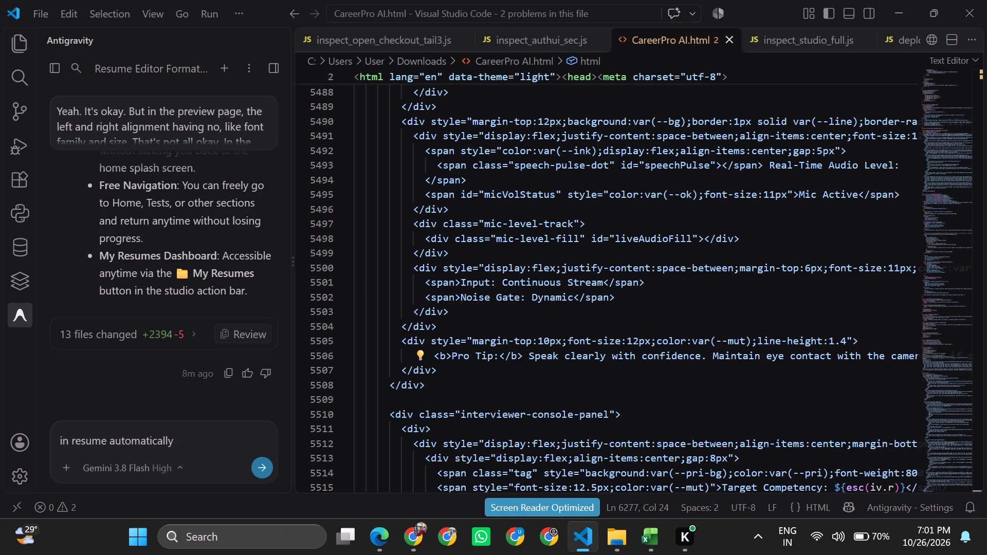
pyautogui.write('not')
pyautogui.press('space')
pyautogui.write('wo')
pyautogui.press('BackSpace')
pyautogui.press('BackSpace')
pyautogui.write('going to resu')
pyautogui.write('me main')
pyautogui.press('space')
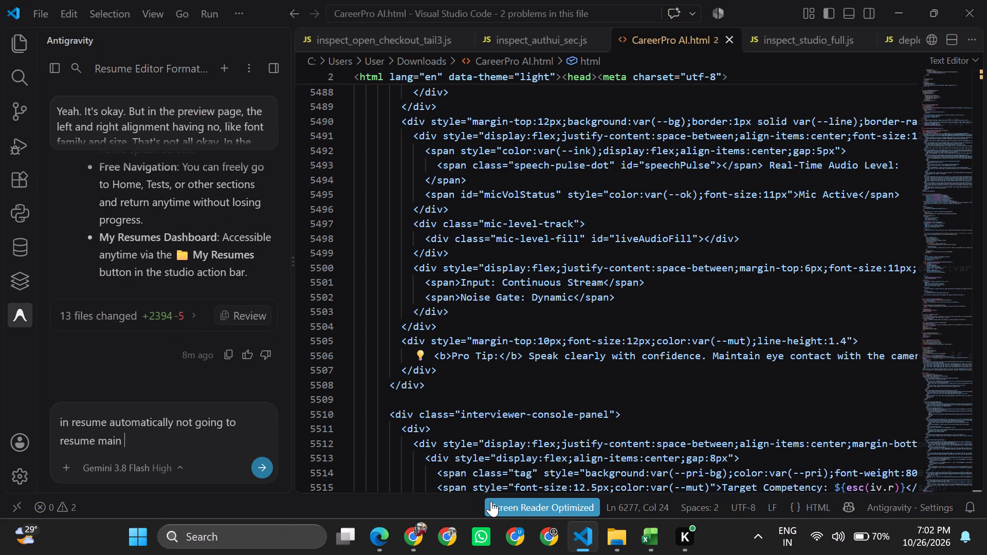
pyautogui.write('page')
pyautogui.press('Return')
# Switch to the MID TERM GRADE 2 BUGLE workbook in Excel and complete the first student's first name and surname in B7.
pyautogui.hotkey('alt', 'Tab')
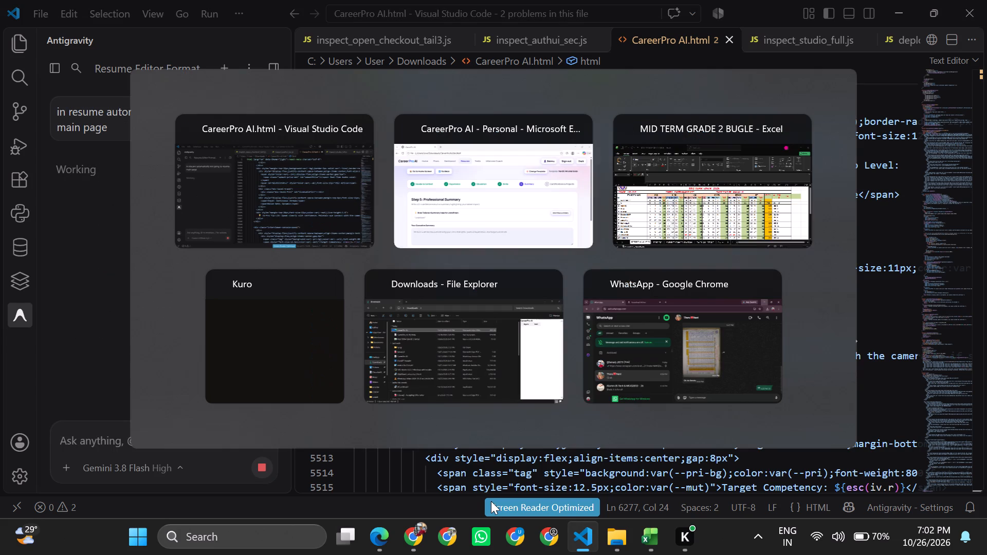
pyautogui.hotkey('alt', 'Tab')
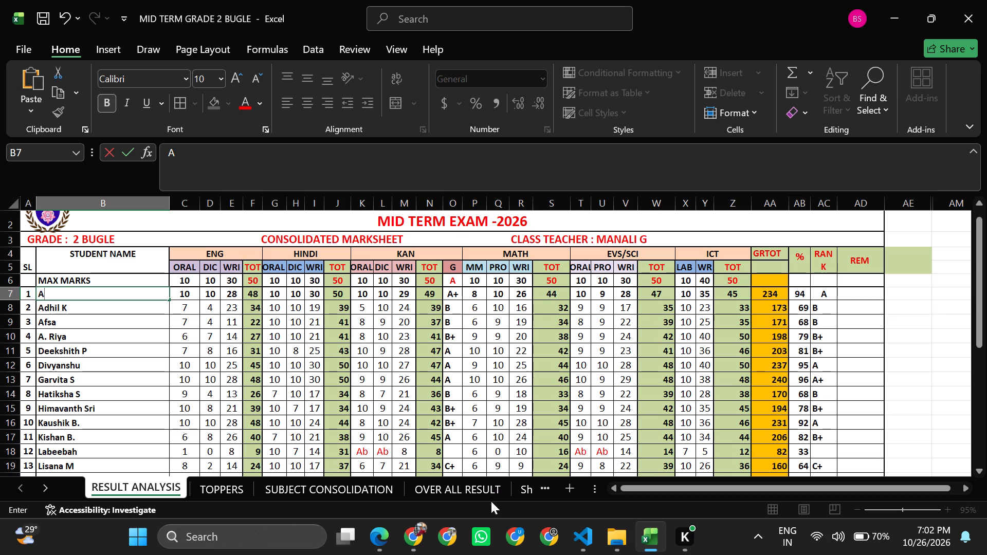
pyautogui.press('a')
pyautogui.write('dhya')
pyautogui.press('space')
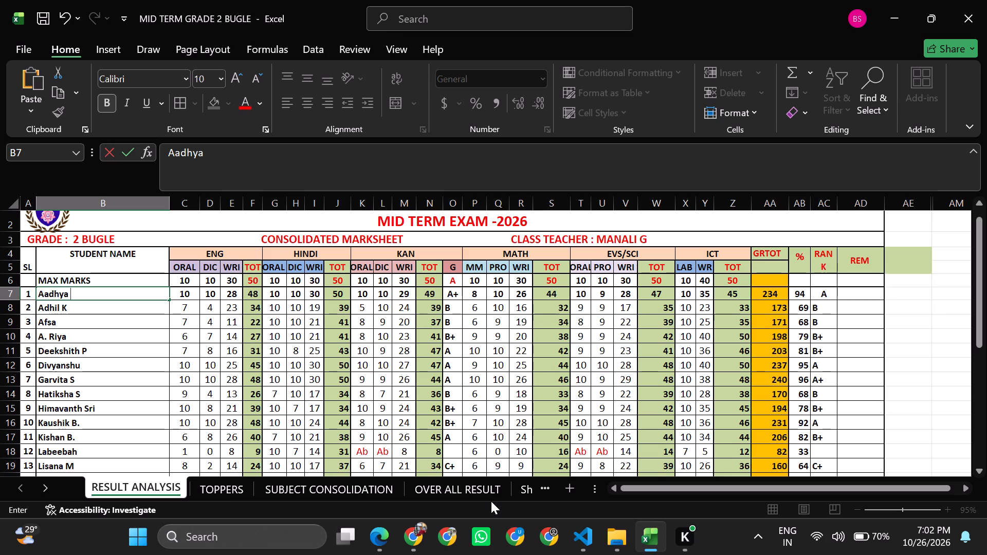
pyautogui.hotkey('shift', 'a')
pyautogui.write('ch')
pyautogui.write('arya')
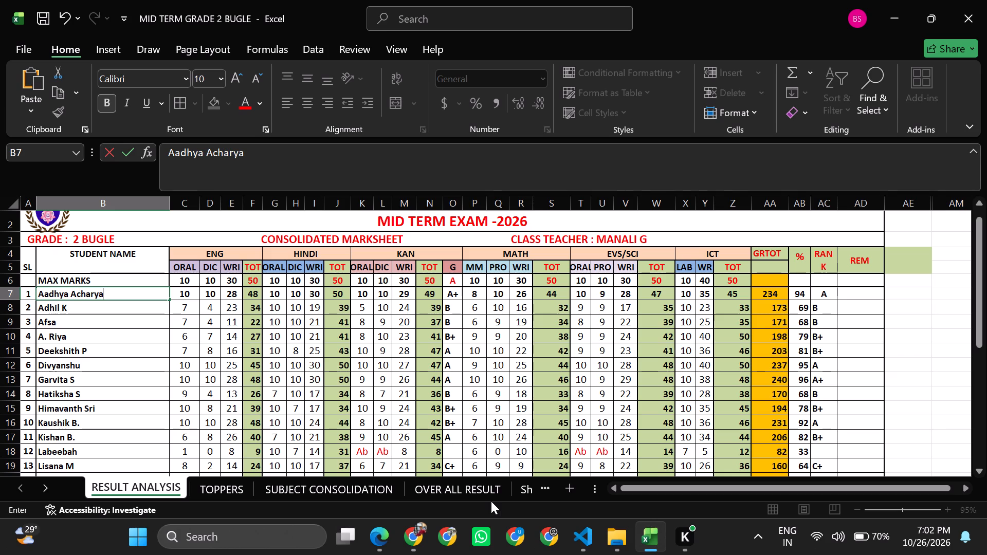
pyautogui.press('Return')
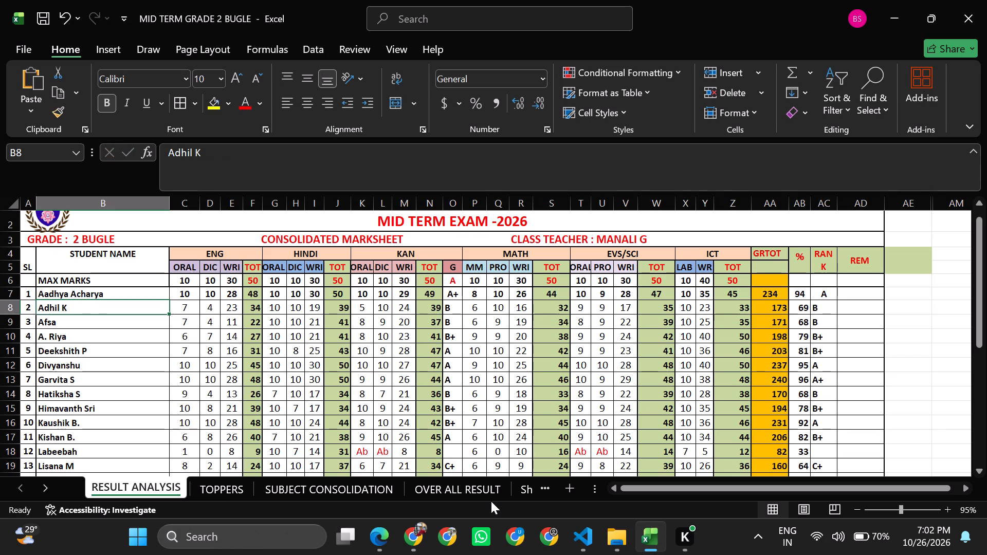
# Replace the second and third students' names in B8 and B9 with the new first names, without initials.
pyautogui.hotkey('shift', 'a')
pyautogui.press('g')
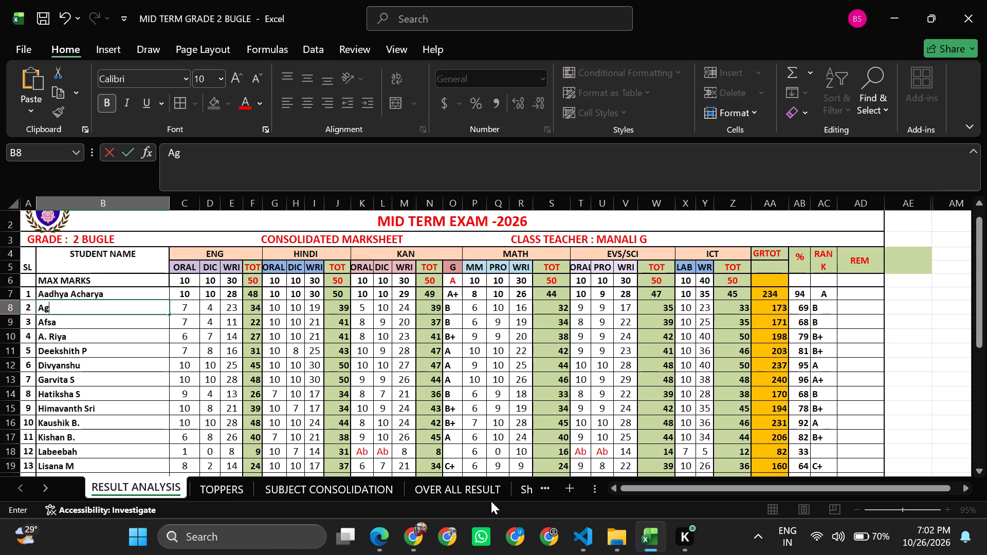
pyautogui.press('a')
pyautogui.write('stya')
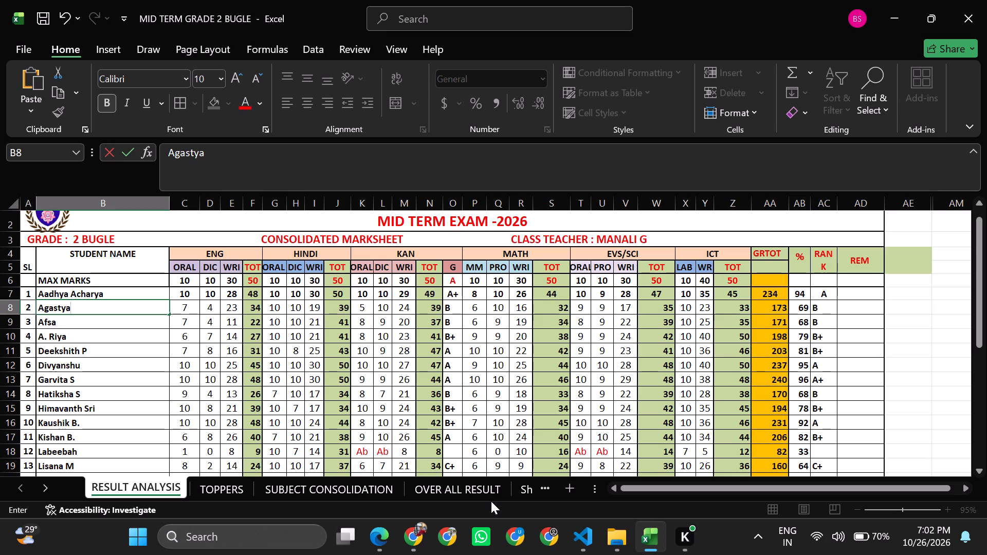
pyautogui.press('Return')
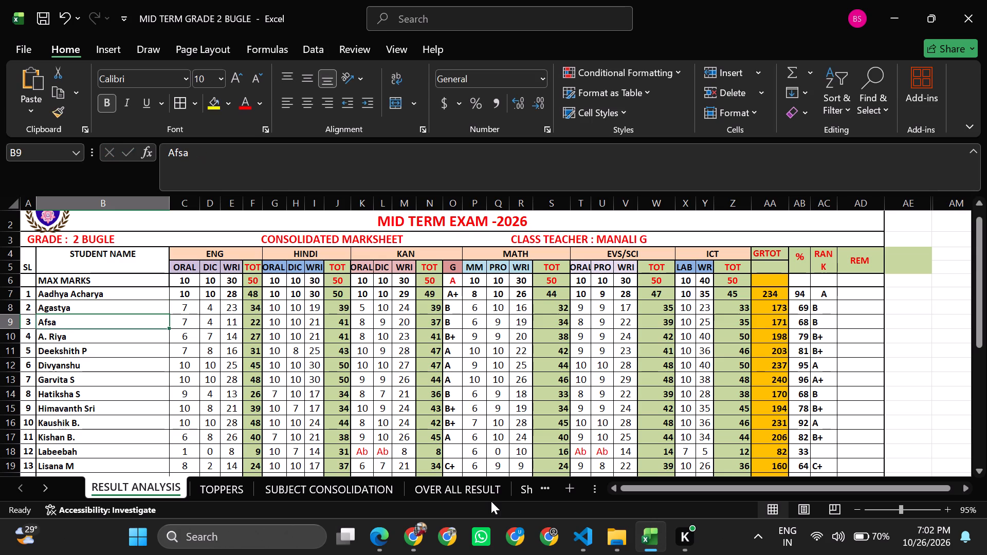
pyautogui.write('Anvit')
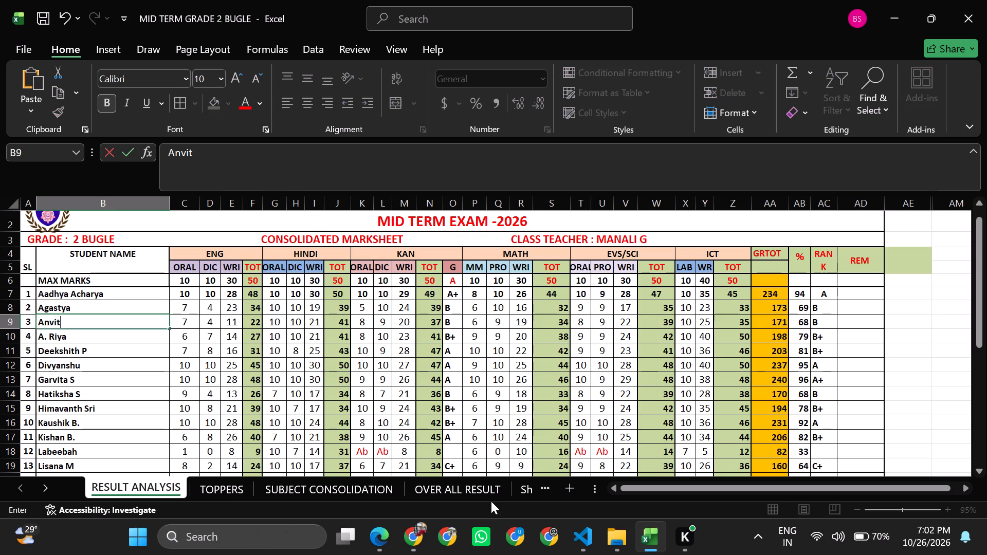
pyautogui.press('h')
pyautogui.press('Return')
# Replace the fourth student's name in B10 with the new first name and surname.
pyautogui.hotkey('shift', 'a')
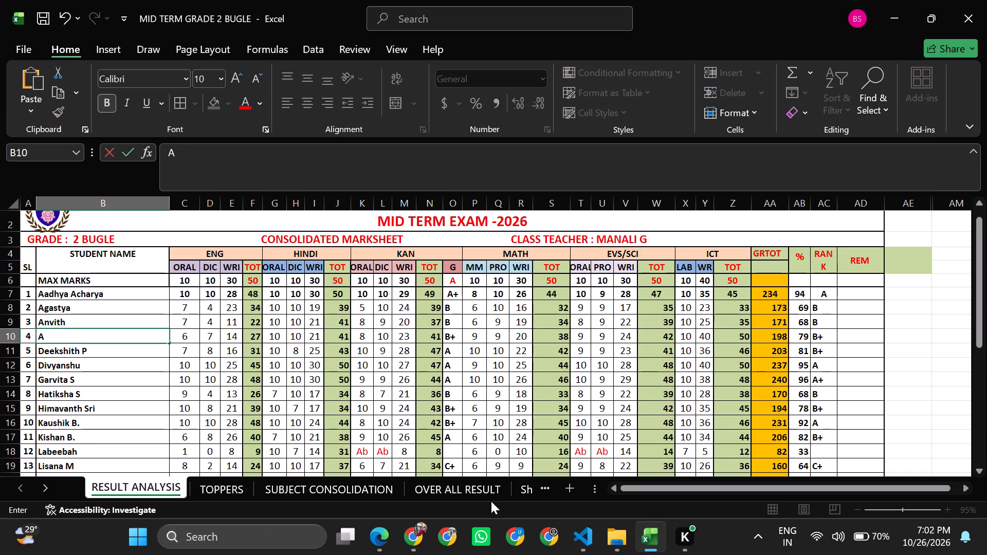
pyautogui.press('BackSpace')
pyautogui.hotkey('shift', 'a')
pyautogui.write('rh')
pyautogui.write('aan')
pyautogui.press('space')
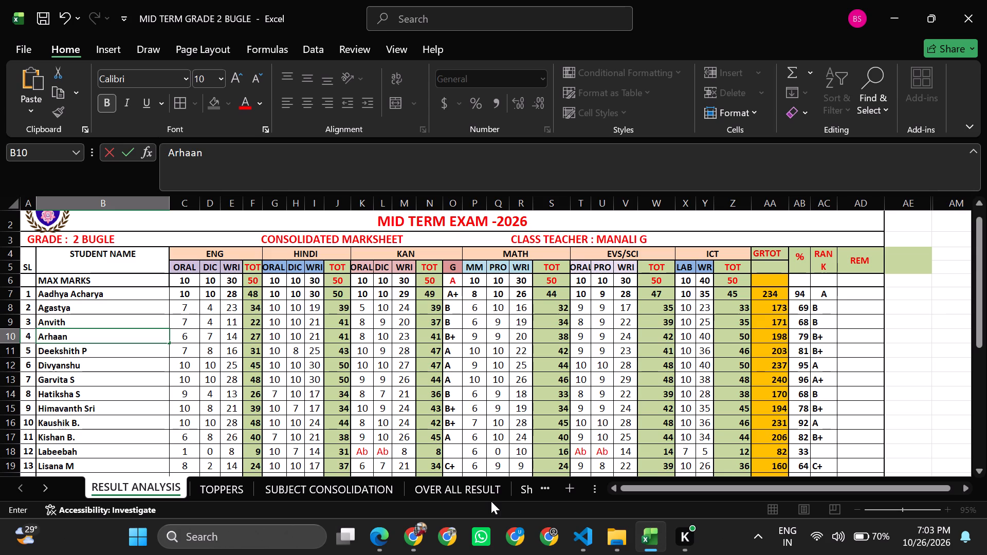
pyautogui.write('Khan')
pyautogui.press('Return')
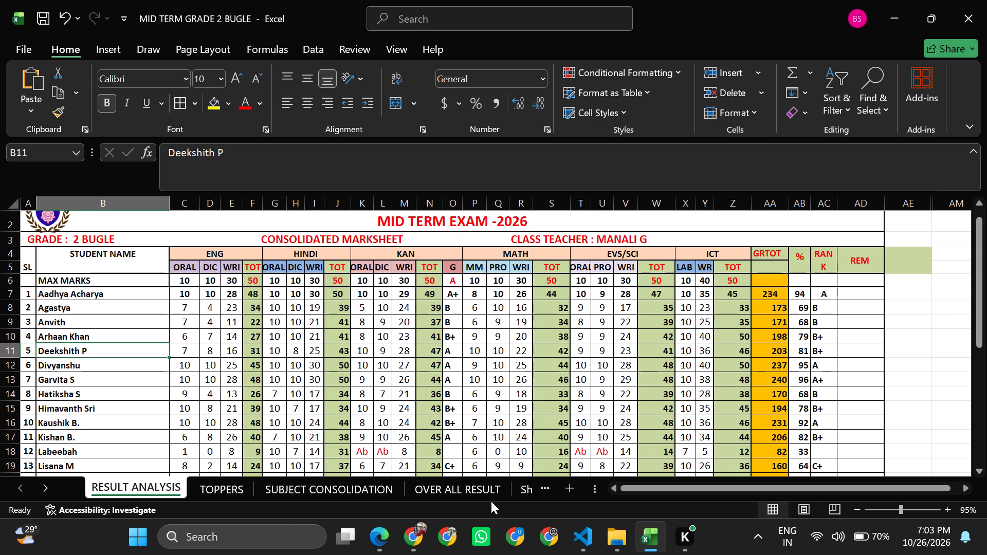
# Replace the fifth student's name in B11 with the new first name followed by a period and the initial S.
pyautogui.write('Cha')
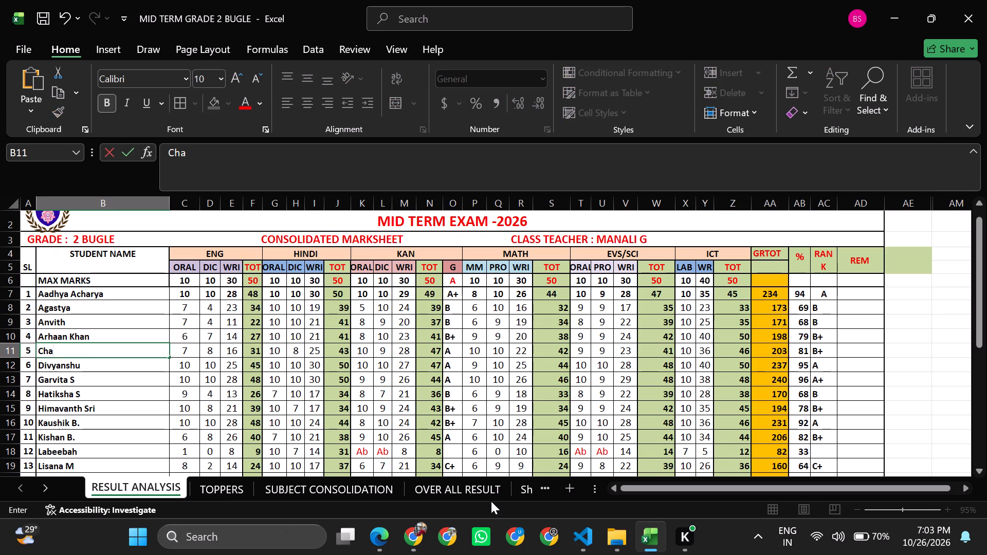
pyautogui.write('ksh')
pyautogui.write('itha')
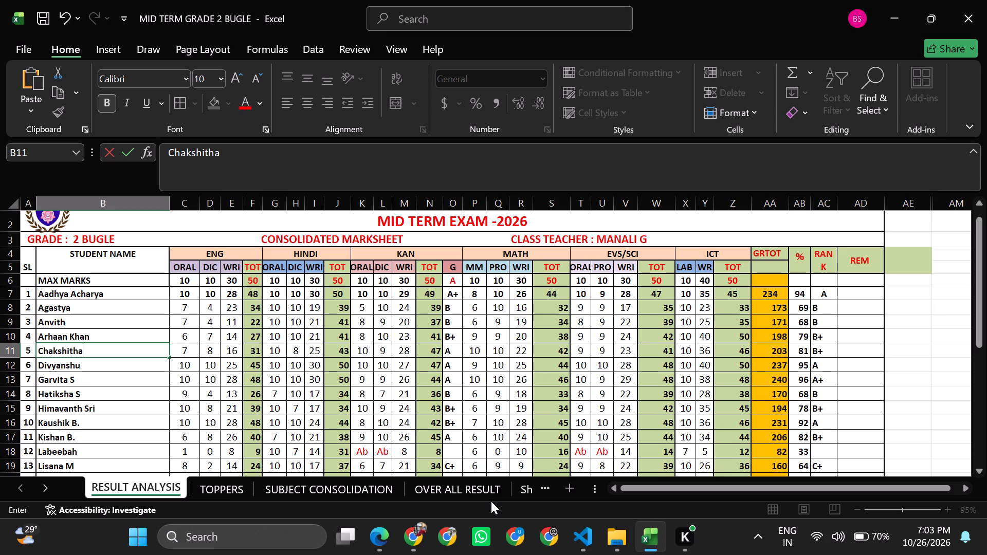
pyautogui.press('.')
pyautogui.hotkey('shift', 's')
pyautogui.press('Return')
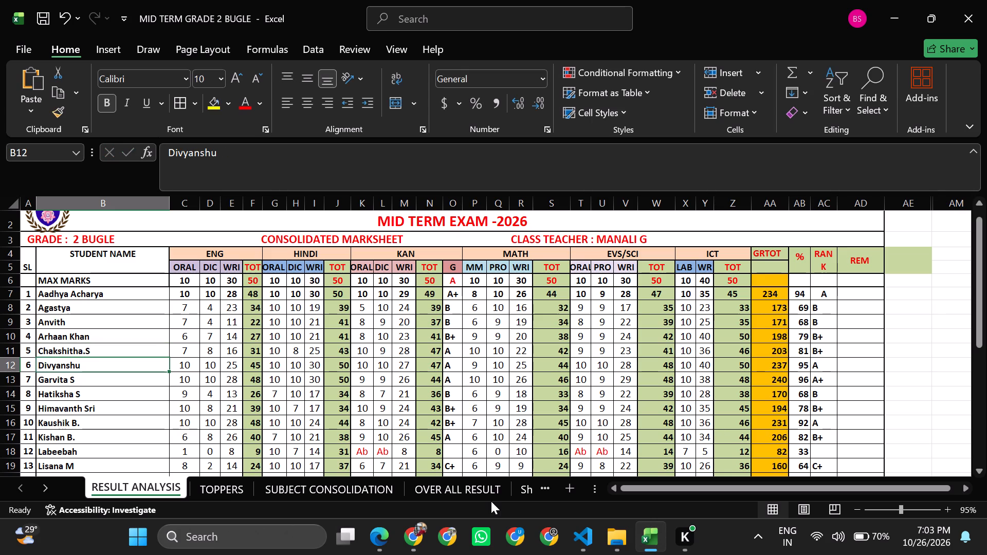
# Replace the sixth student's name in B12 with the new name, preceded by the initial B and a period.
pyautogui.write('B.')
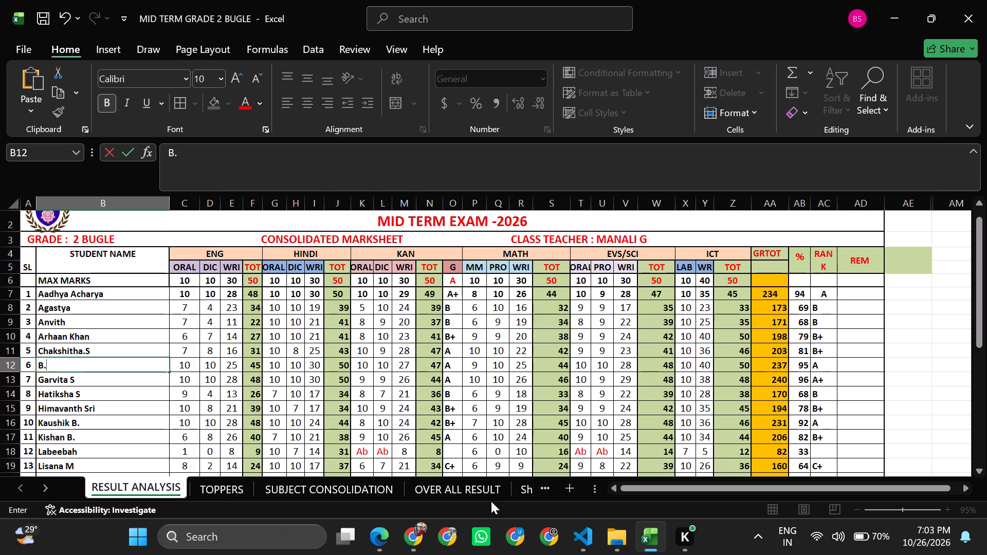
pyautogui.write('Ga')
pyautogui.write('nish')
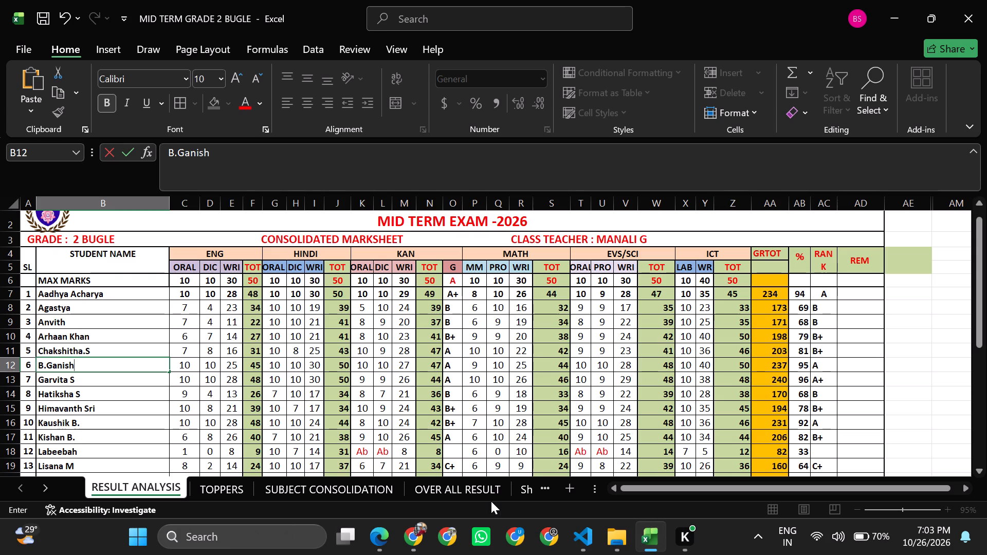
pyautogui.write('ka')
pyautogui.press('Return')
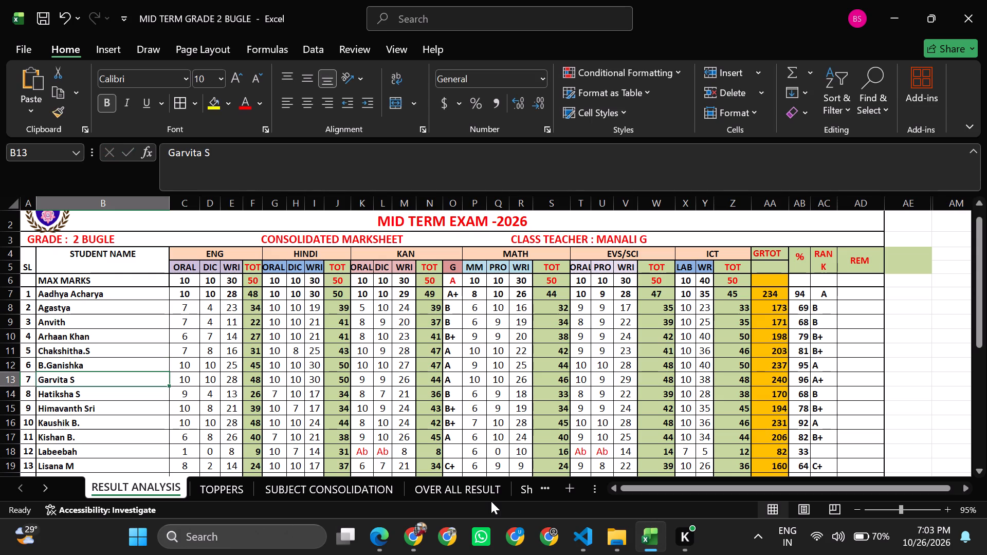
# Replace the seventh student's name in B13 with the new two-part name, preceded by the initial A and a period.
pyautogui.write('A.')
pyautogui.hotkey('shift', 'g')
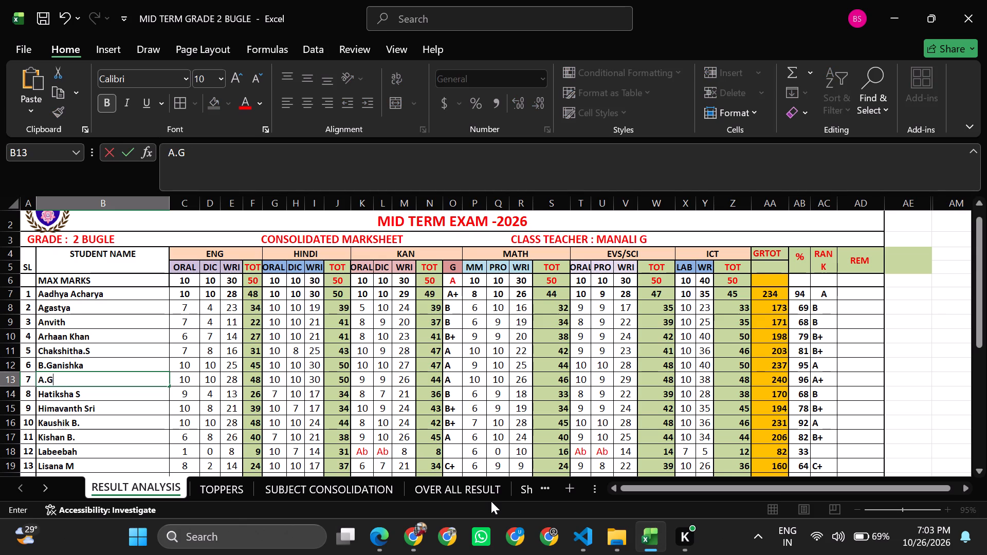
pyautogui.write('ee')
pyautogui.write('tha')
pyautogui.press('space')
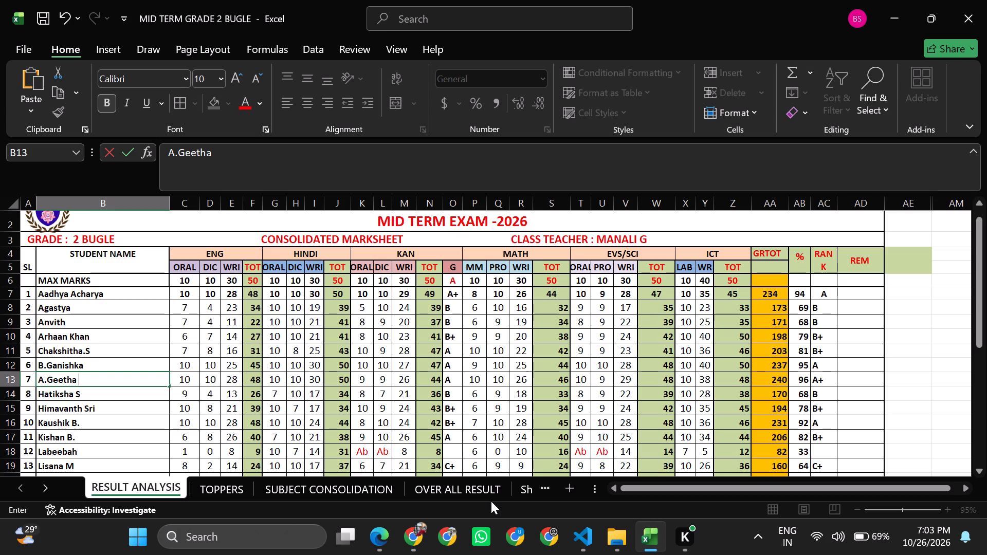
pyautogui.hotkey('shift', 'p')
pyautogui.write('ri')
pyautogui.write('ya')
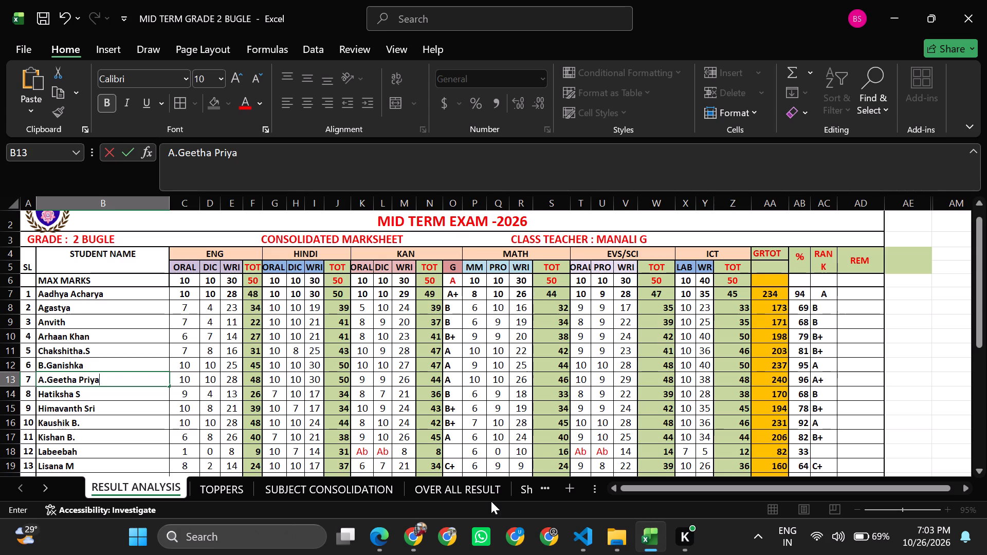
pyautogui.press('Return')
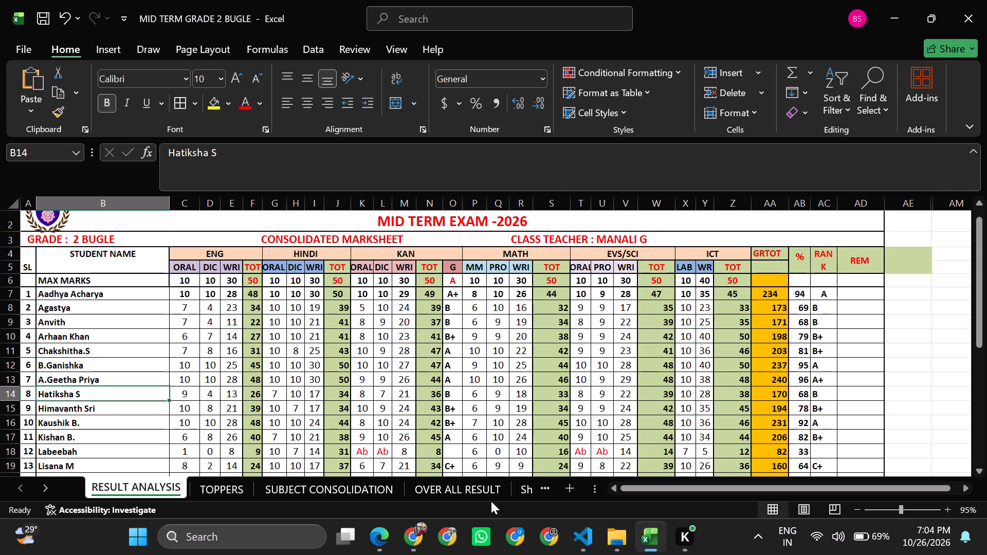
# Replace the eighth student's name in B14 with the new first name and surname.
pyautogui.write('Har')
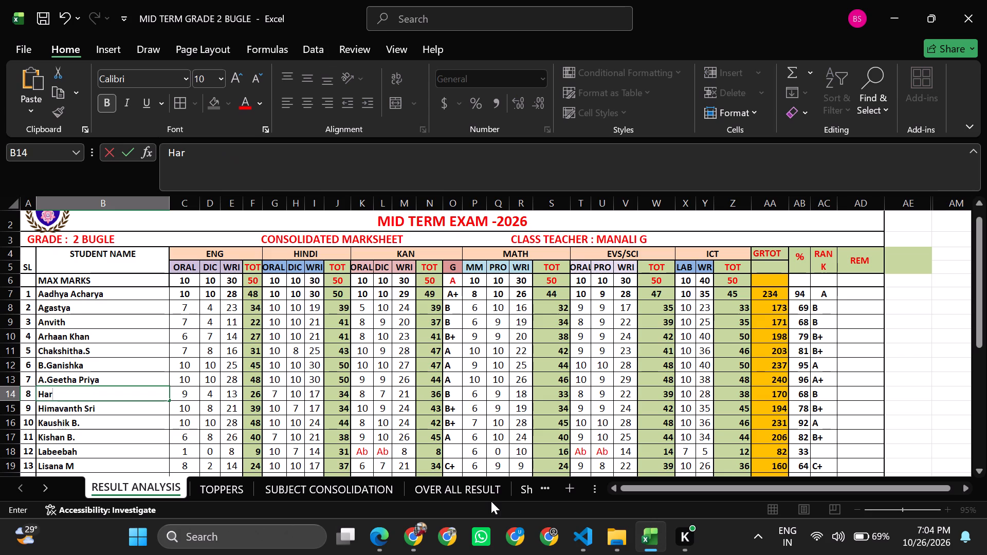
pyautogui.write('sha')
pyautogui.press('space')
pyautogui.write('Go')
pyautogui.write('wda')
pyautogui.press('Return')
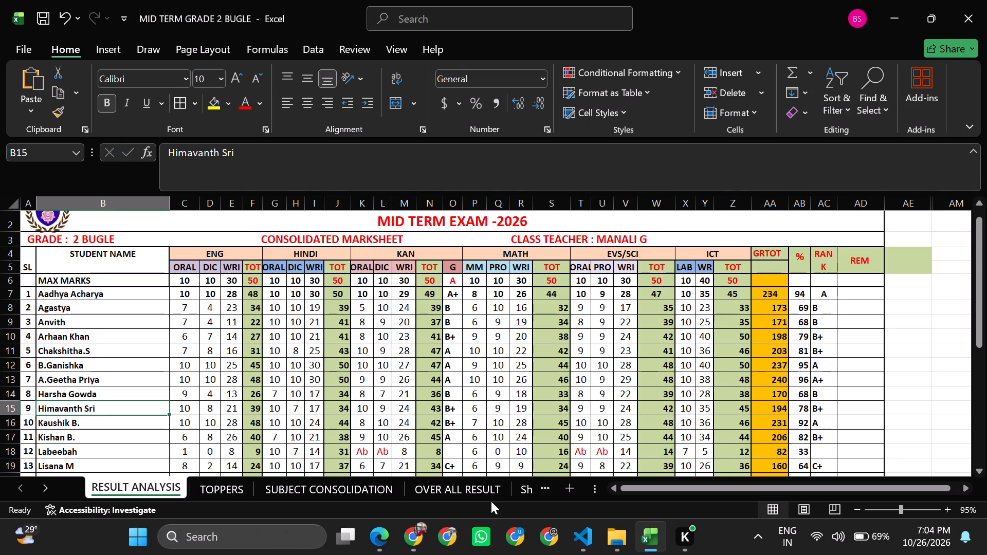
# Replace the ninth student's name in B15 with the new first name and surname.
pyautogui.rightClick(491, 501)
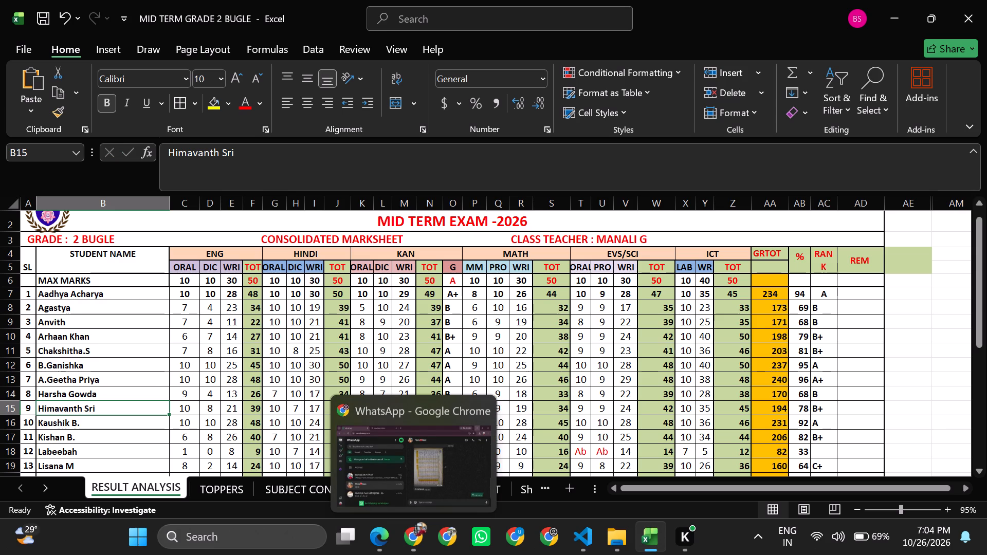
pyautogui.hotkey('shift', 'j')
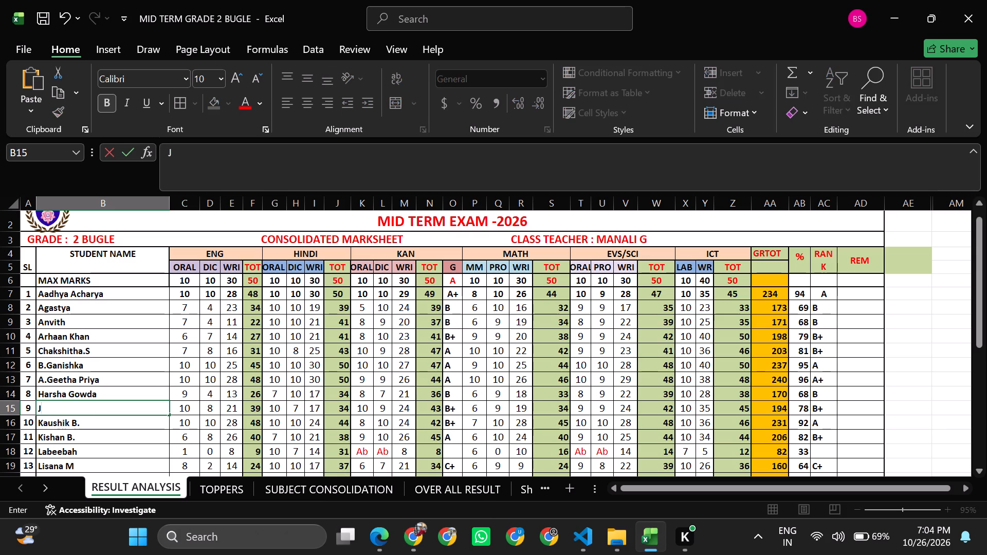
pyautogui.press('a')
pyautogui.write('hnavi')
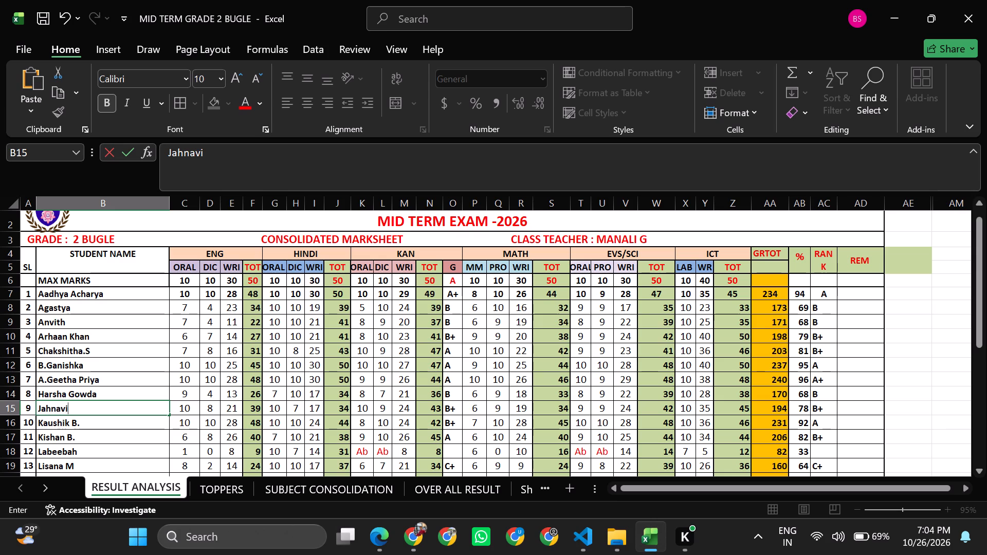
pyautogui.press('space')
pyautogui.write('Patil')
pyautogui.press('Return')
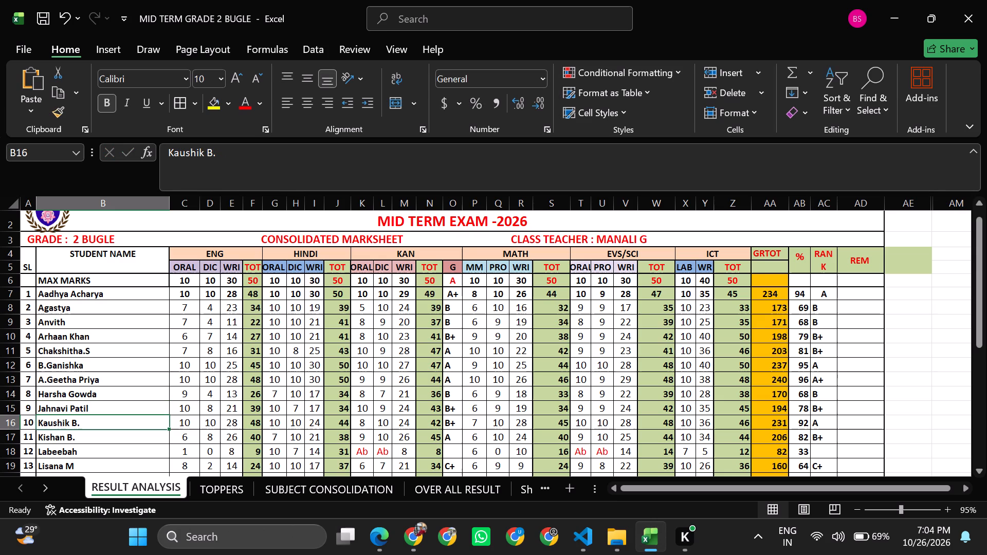
# Replace the tenth student's name in B16 with the new first name followed by a period and the initial N.
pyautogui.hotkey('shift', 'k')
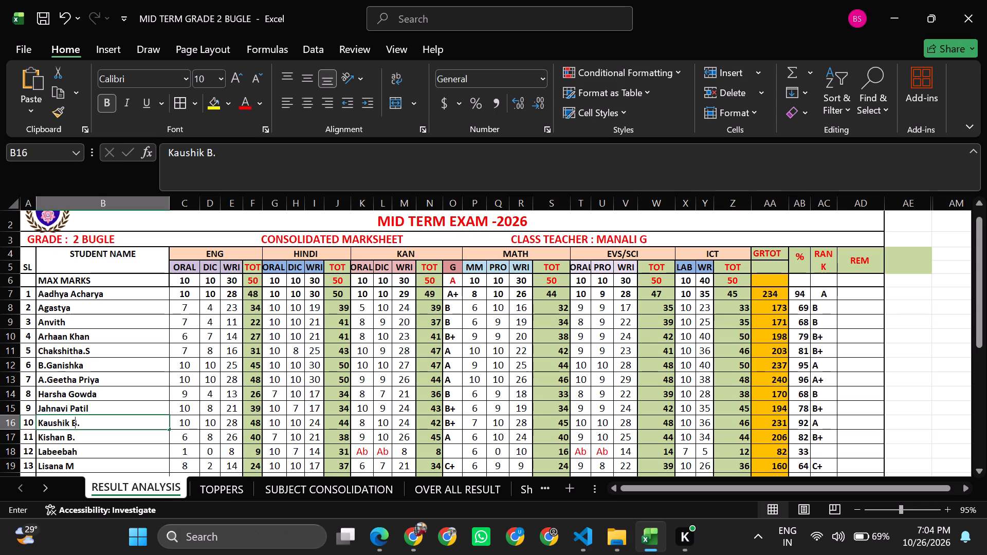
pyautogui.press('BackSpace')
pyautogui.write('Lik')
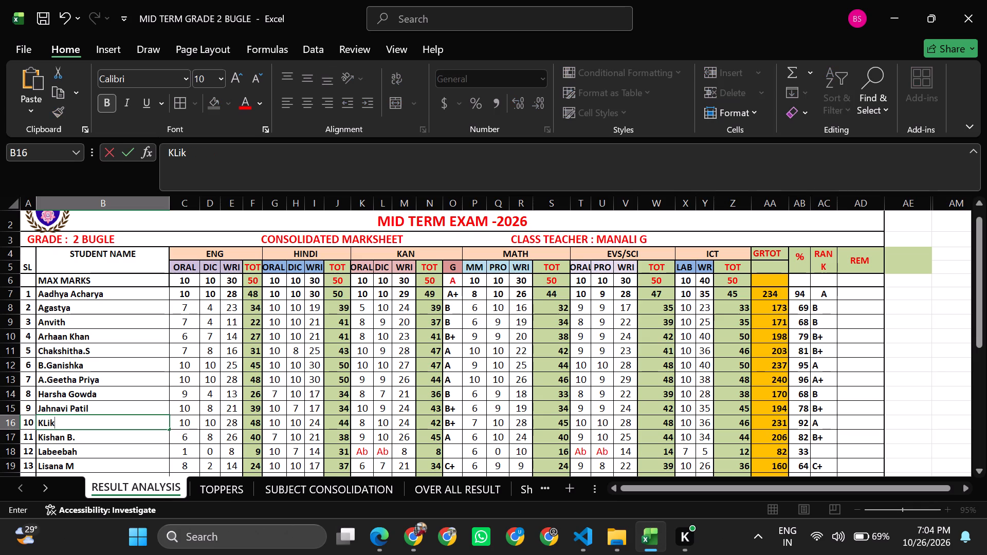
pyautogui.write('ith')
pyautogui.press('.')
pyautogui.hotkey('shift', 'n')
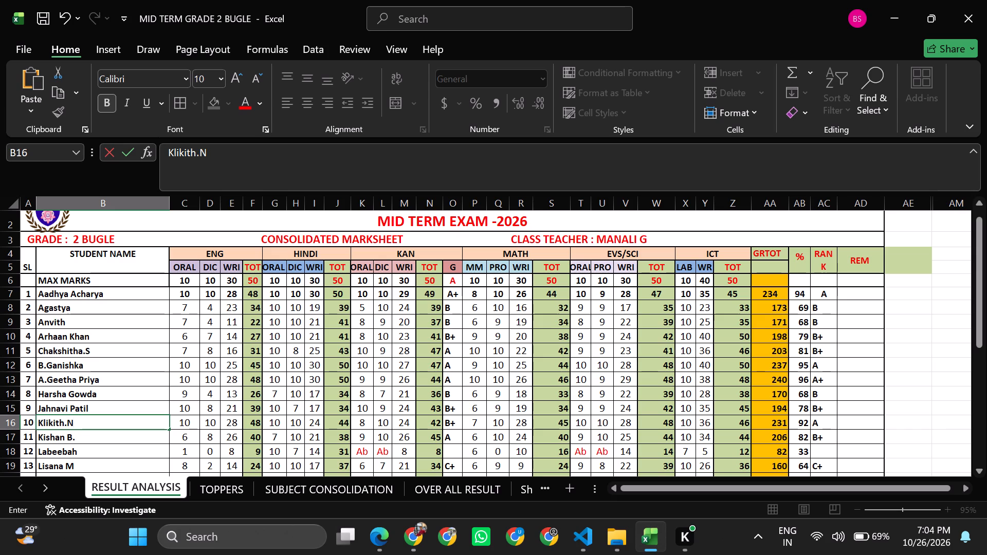
pyautogui.click(40, 424)
pyautogui.press('Right')
pyautogui.press('BackSpace')
pyautogui.press('Right')
pyautogui.press('BackSpace')
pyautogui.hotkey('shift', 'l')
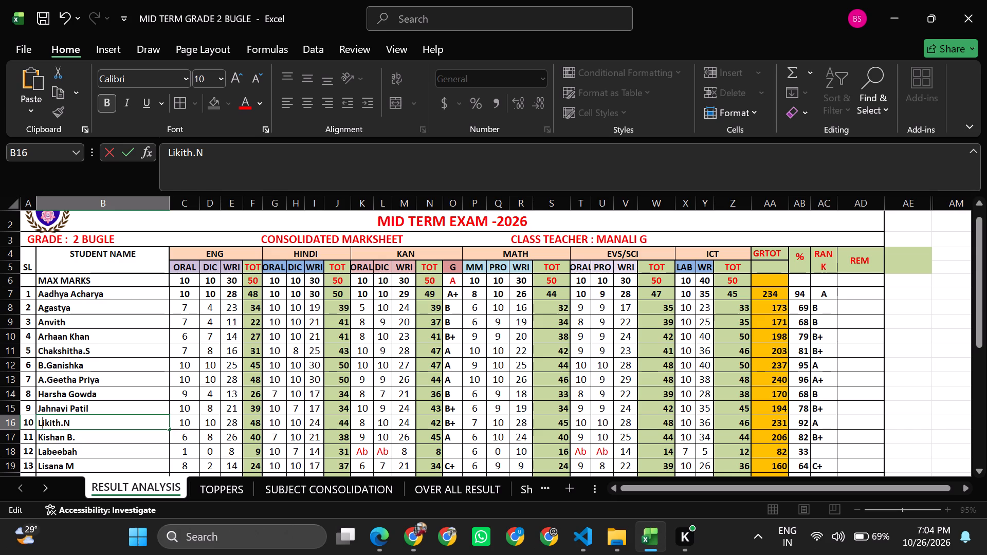
pyautogui.press('Return')
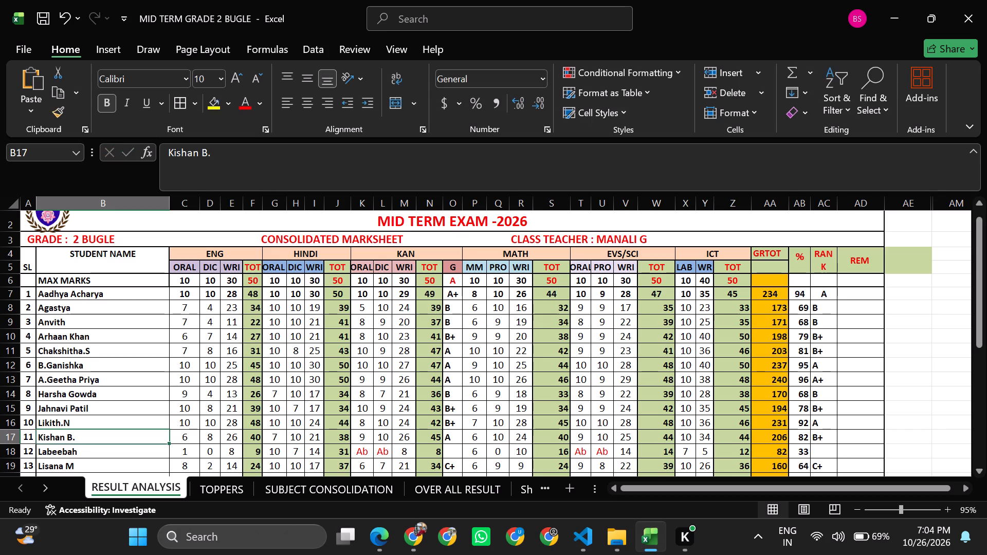
# Replace the eleventh student's name in B17 with the new two-part name followed by a period and the initial A.
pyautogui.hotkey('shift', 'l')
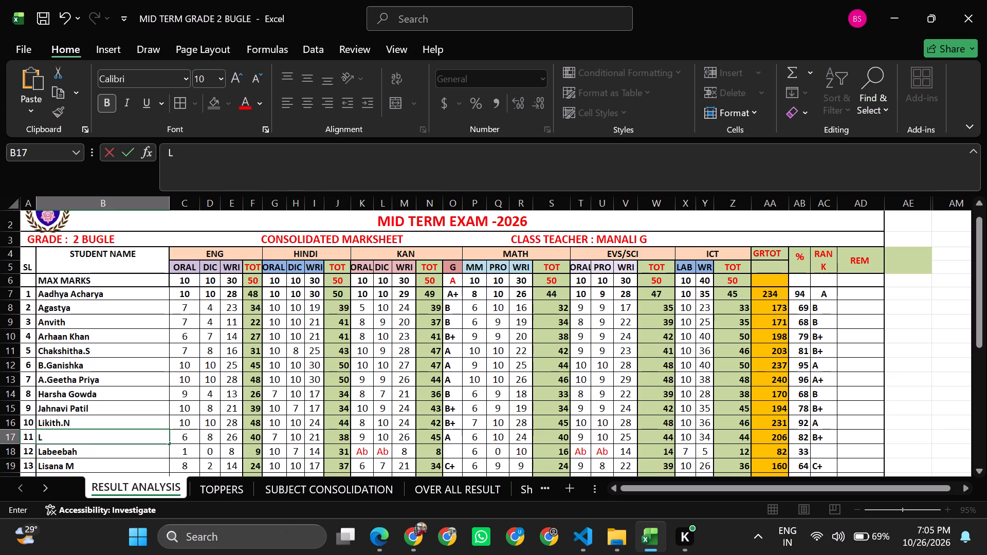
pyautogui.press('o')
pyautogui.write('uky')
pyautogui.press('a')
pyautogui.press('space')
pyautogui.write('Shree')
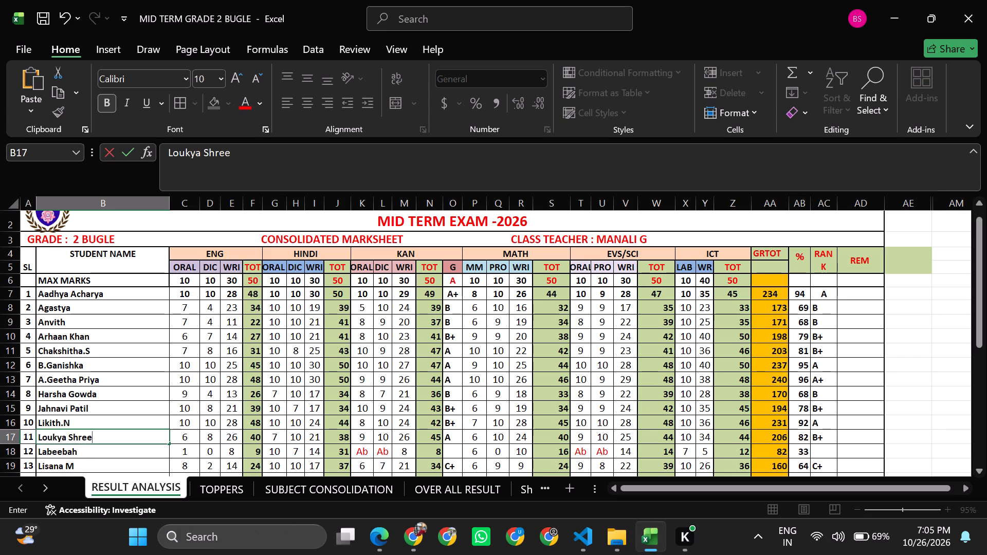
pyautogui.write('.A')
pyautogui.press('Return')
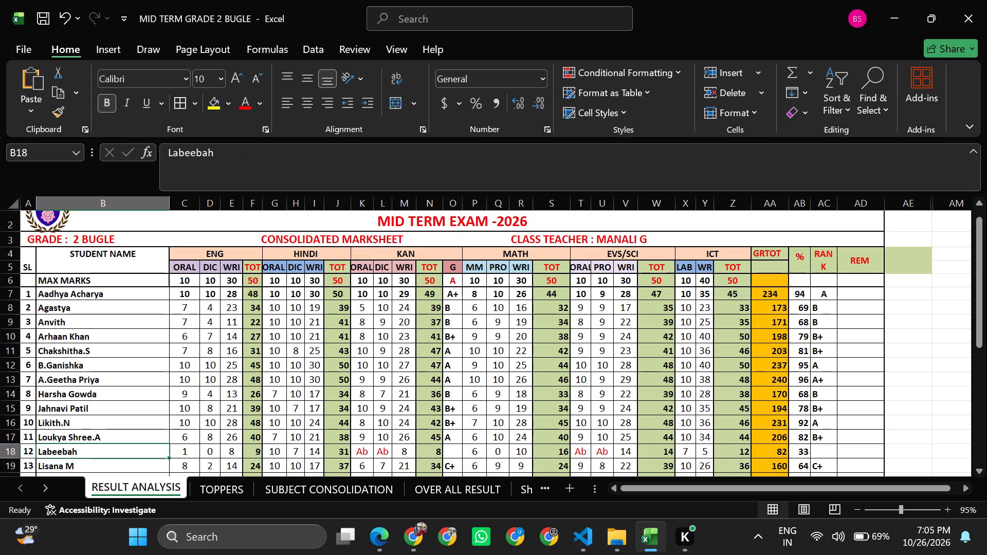
# Replace the twelfth student's name in B18 with the new two-part name, without initials.
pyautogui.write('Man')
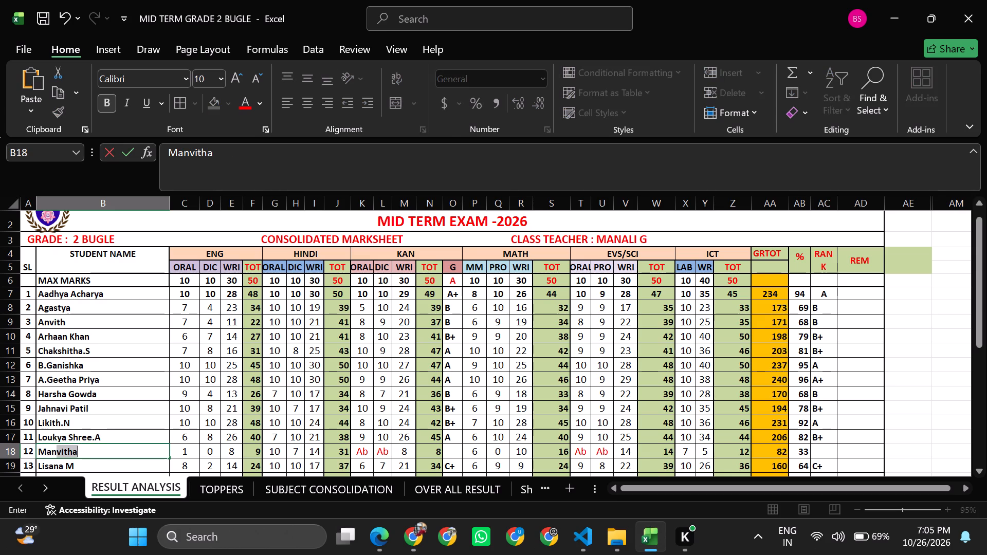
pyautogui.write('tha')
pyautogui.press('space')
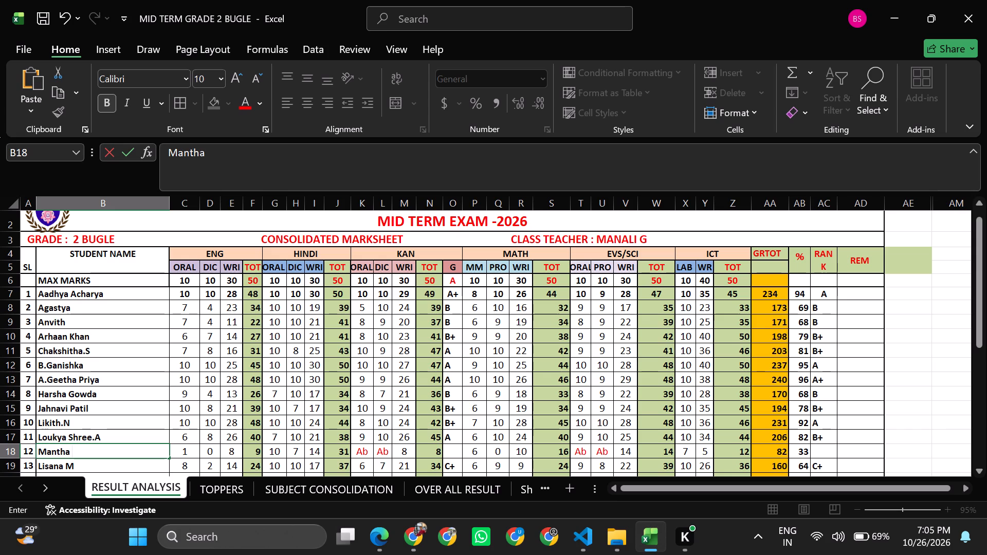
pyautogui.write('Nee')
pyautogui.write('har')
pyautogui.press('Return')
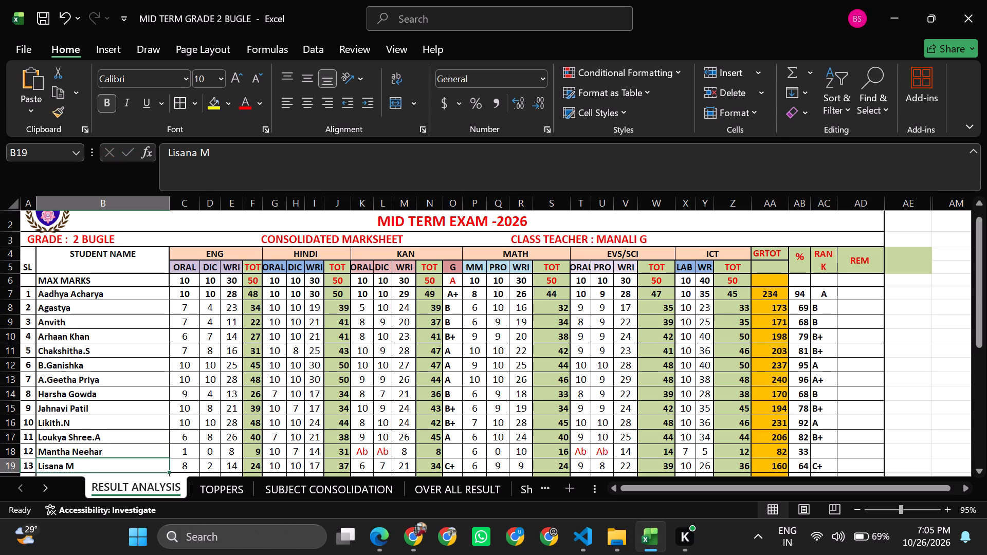
# Replace the thirteenth student's name in B19 with the new first name and second name, without initials.
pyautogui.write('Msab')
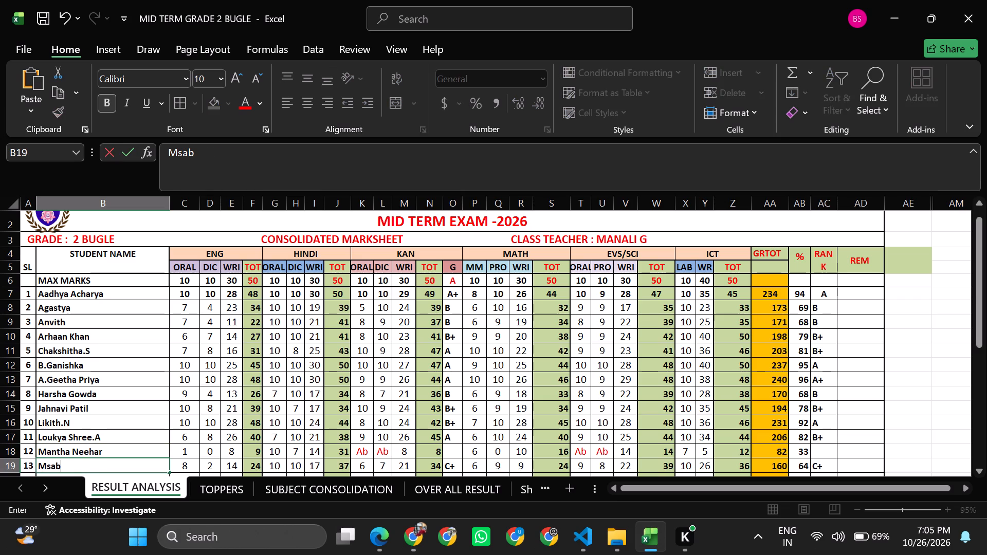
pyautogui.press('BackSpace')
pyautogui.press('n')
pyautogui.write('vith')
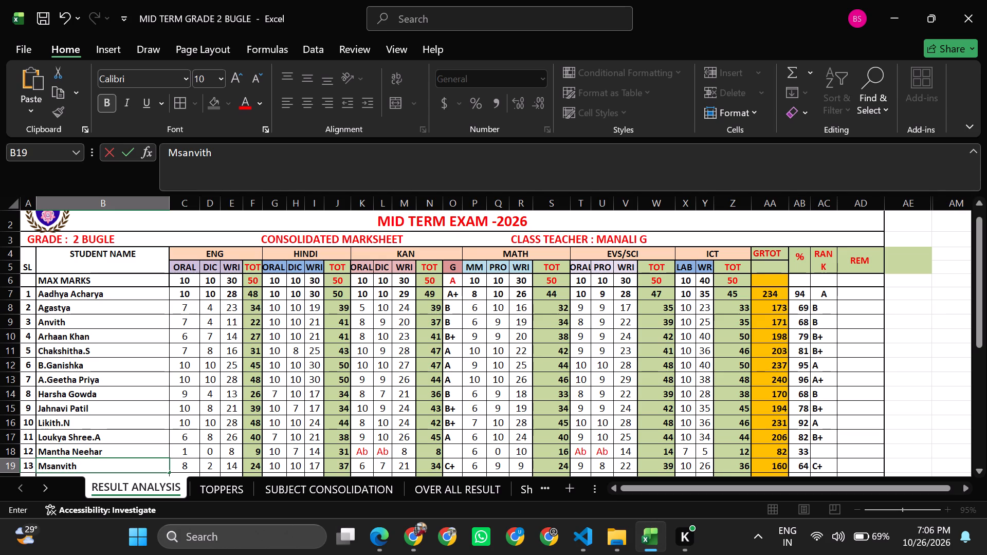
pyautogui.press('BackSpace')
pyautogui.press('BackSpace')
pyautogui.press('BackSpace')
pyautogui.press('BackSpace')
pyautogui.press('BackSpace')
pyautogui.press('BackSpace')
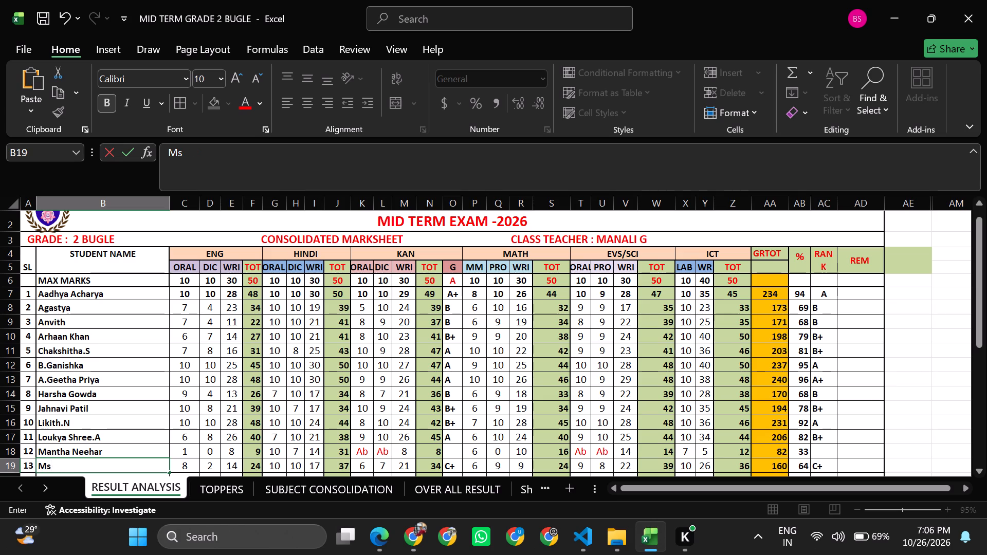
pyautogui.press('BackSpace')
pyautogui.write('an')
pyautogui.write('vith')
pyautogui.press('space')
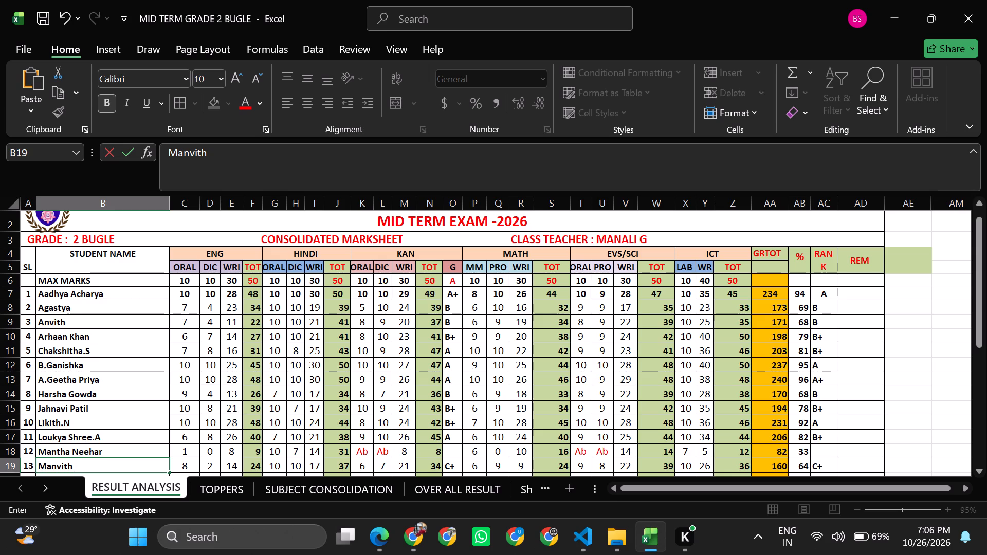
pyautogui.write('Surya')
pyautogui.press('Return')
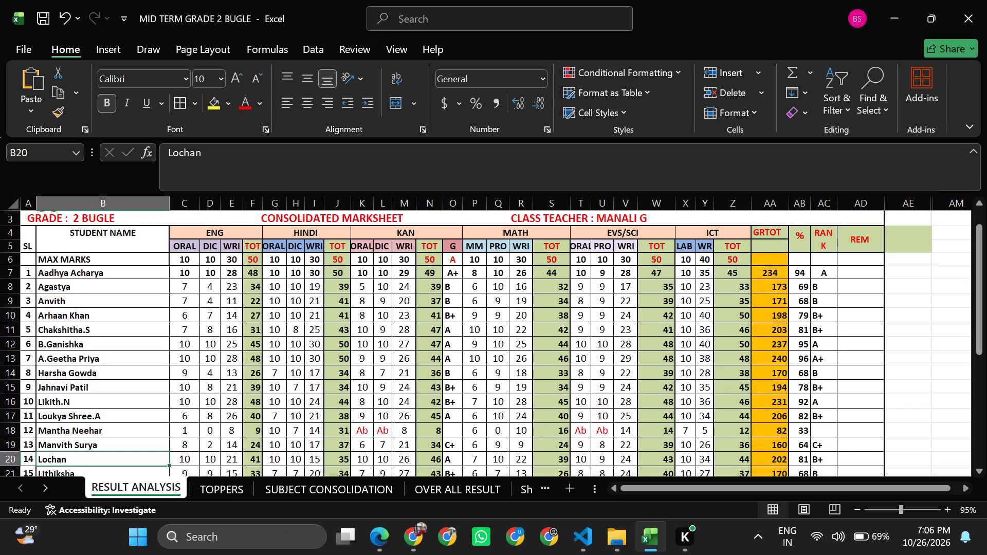
# Replace the fourteenth student's name in B20 with the new two-part name, without initials.
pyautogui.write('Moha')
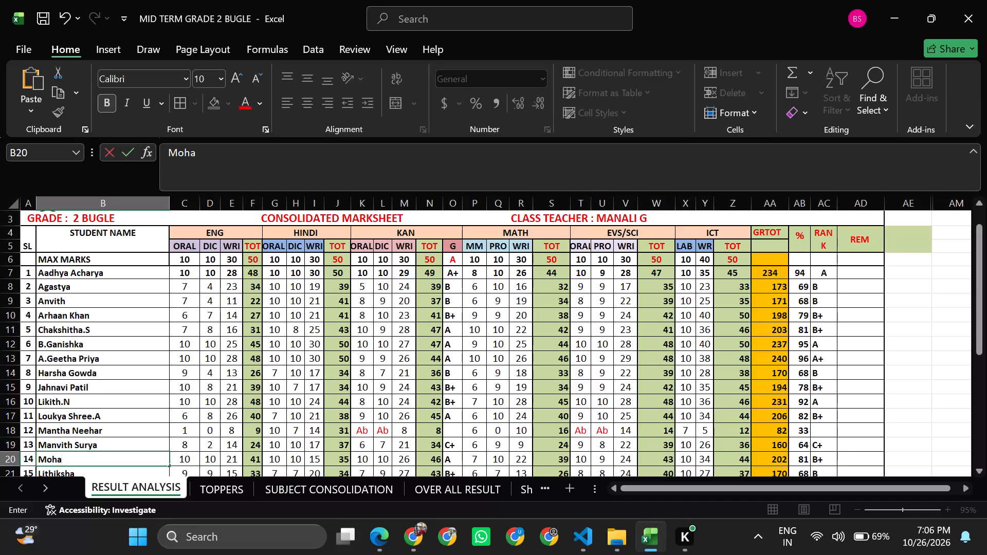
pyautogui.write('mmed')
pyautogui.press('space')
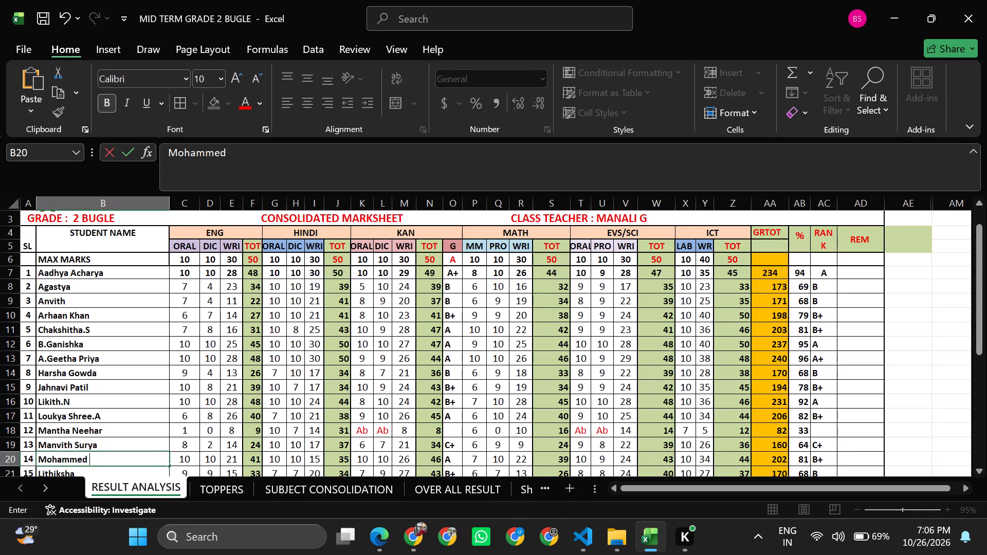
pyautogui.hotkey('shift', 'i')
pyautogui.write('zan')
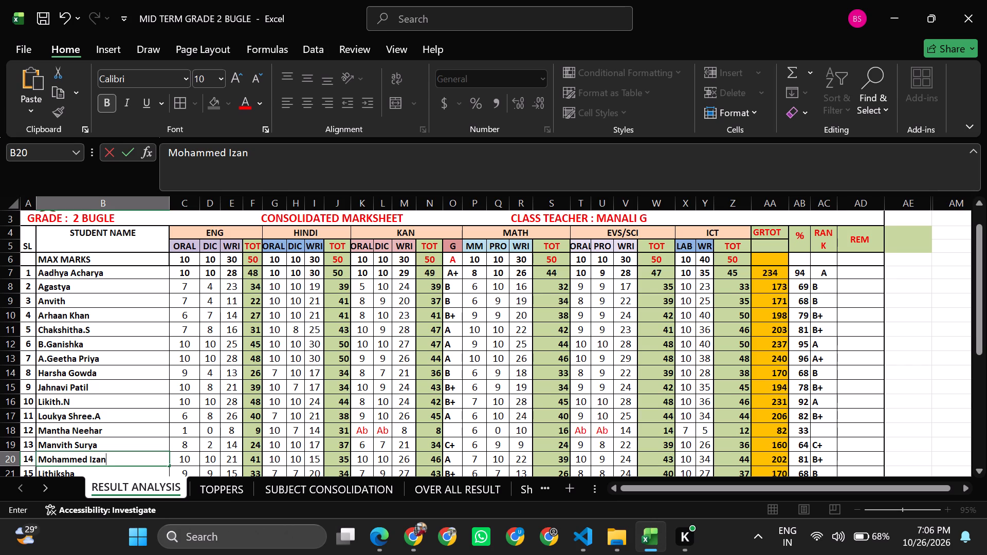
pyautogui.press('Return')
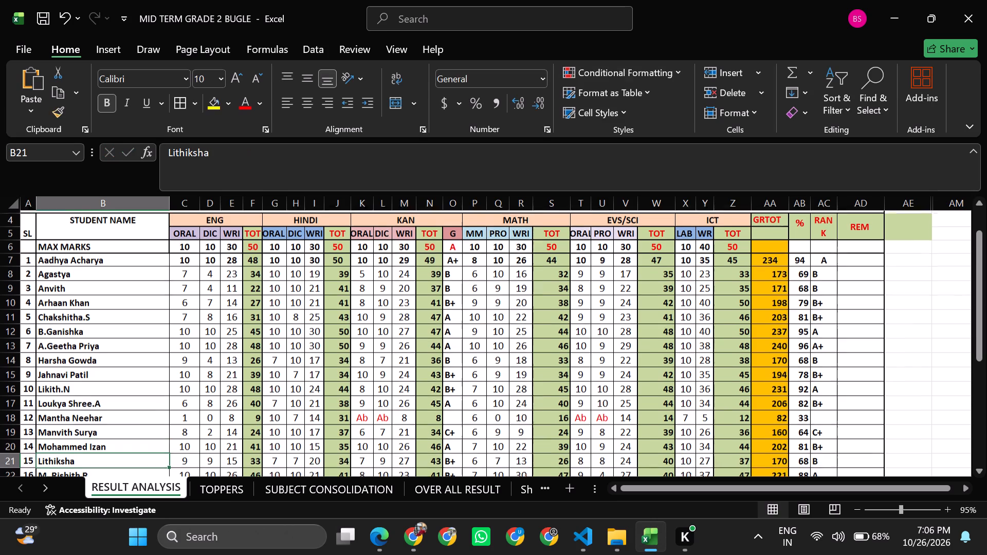
# Replace the fifteenth student's name in B21 with the new first name and surname.
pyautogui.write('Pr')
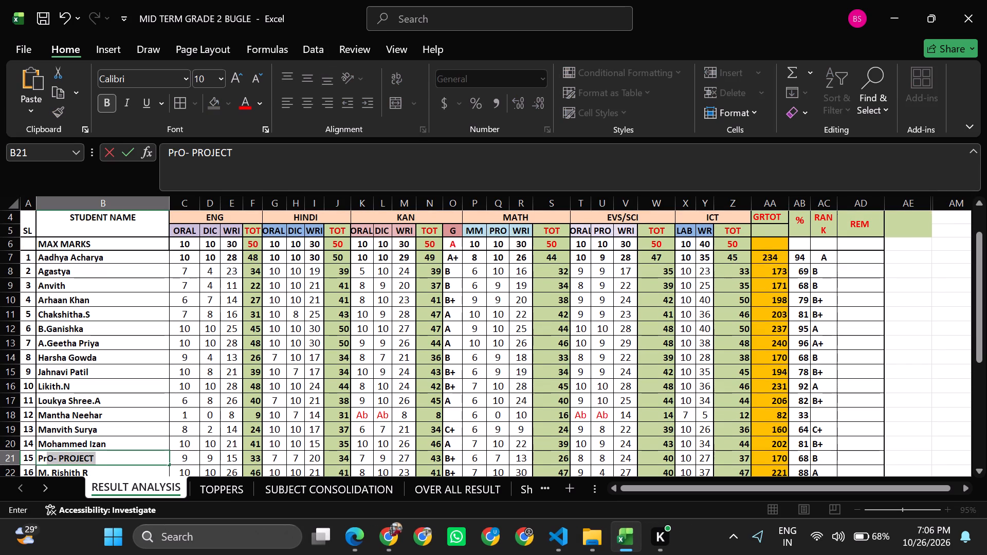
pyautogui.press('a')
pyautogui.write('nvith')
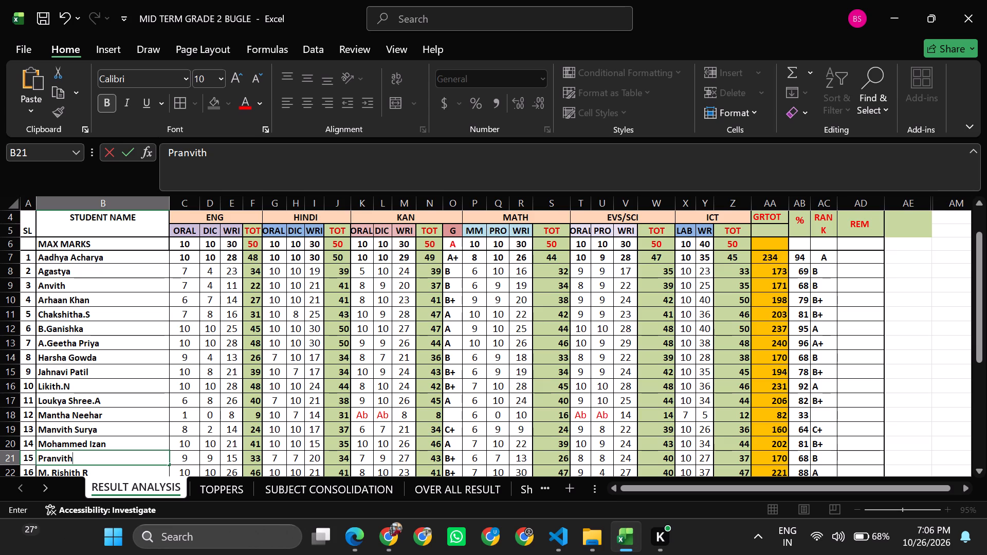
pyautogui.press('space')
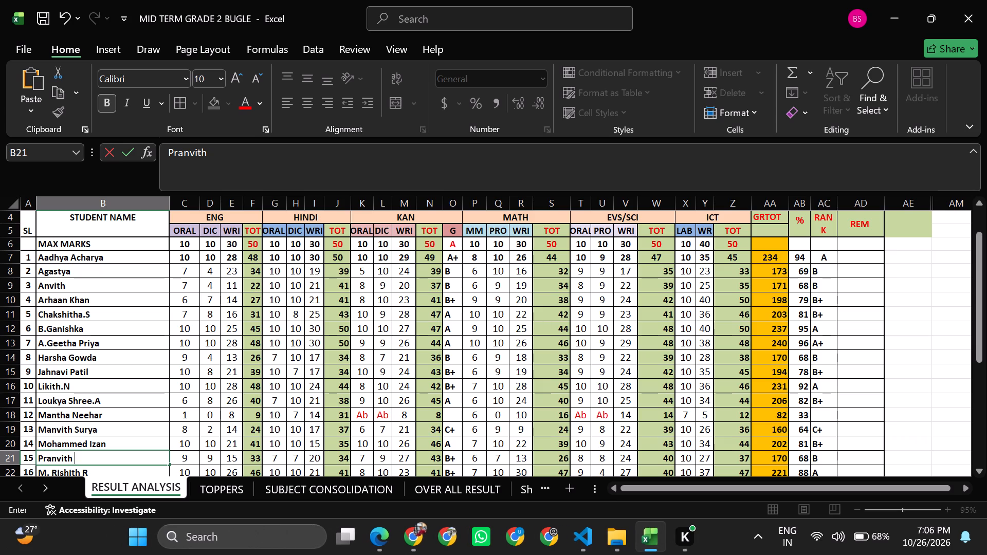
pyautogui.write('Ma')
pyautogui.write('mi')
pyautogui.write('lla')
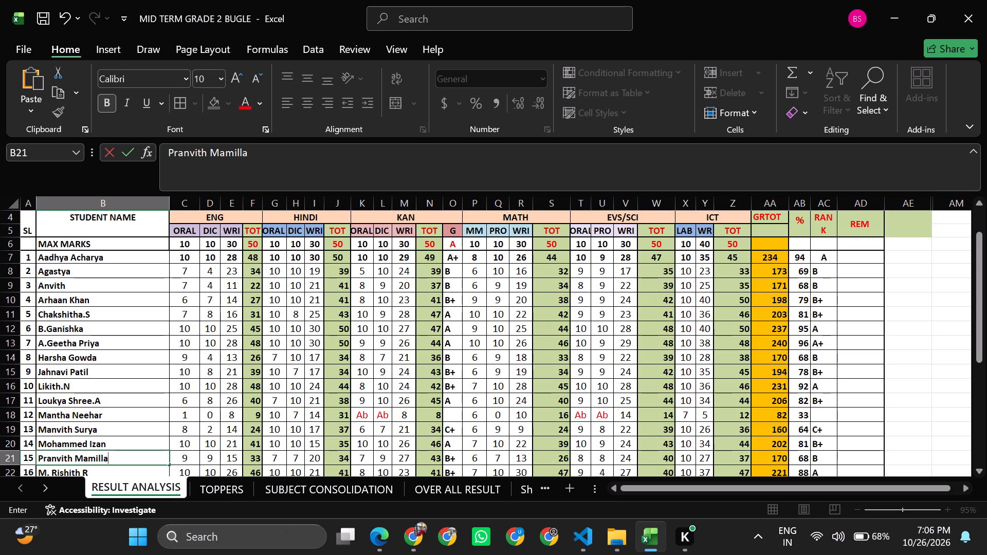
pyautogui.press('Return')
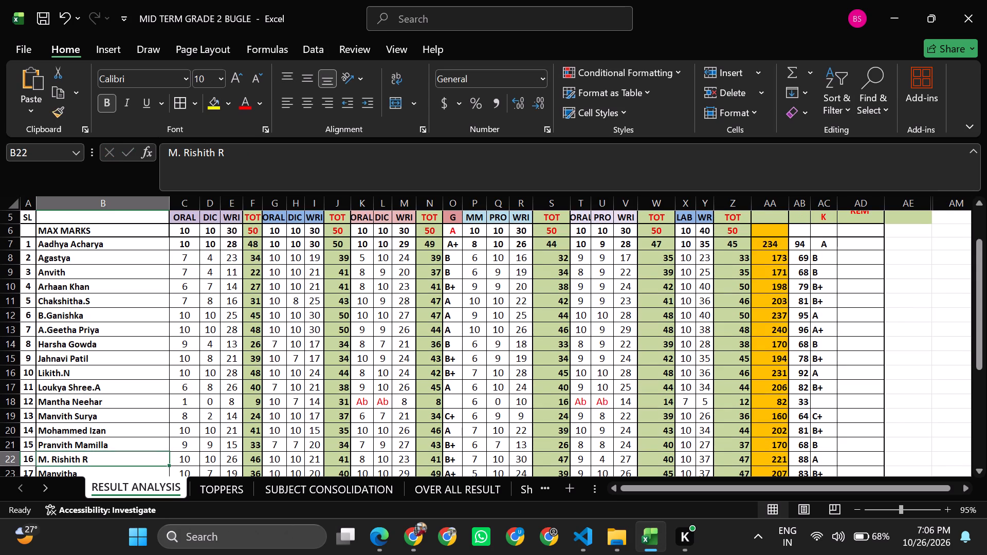
# Replace the sixteenth student's name in B22 with the new first name only, without surname or initial.
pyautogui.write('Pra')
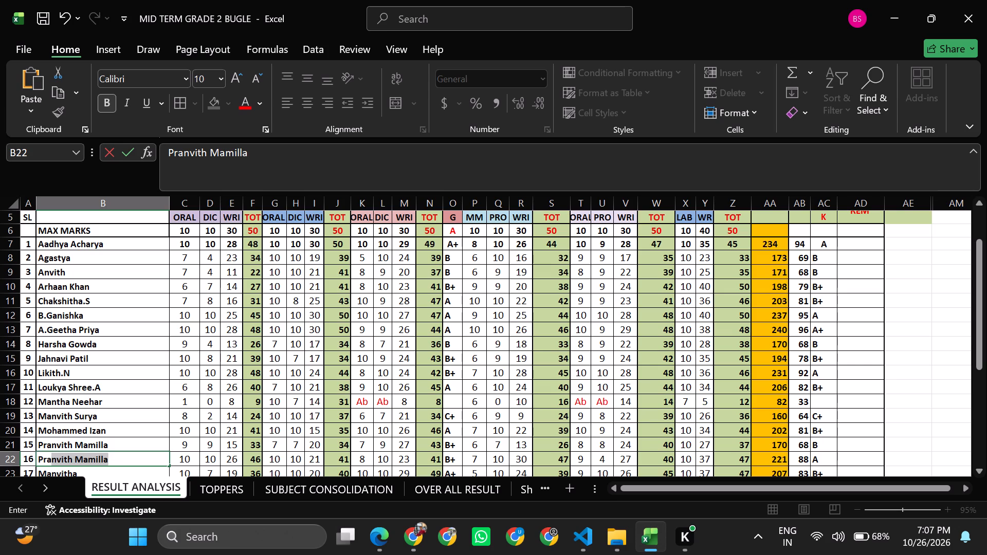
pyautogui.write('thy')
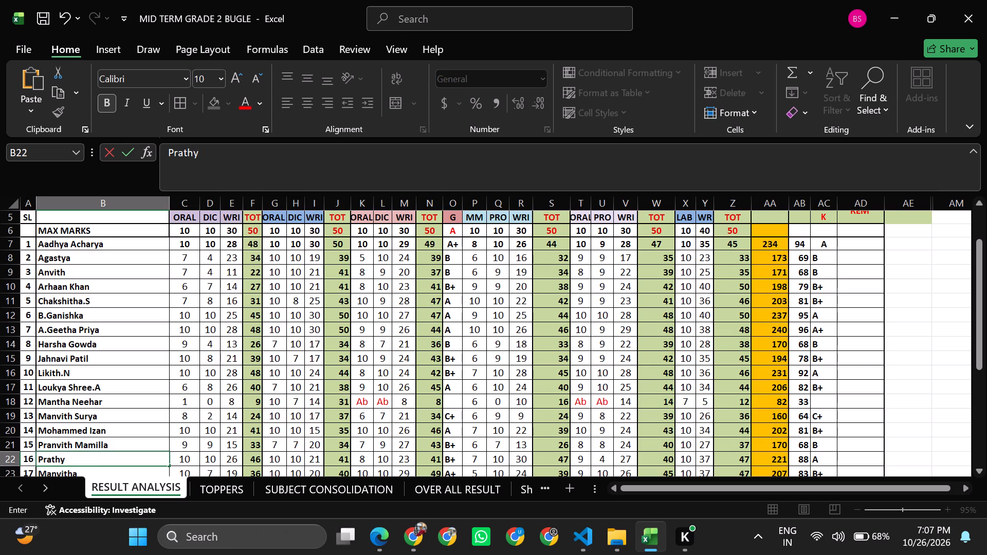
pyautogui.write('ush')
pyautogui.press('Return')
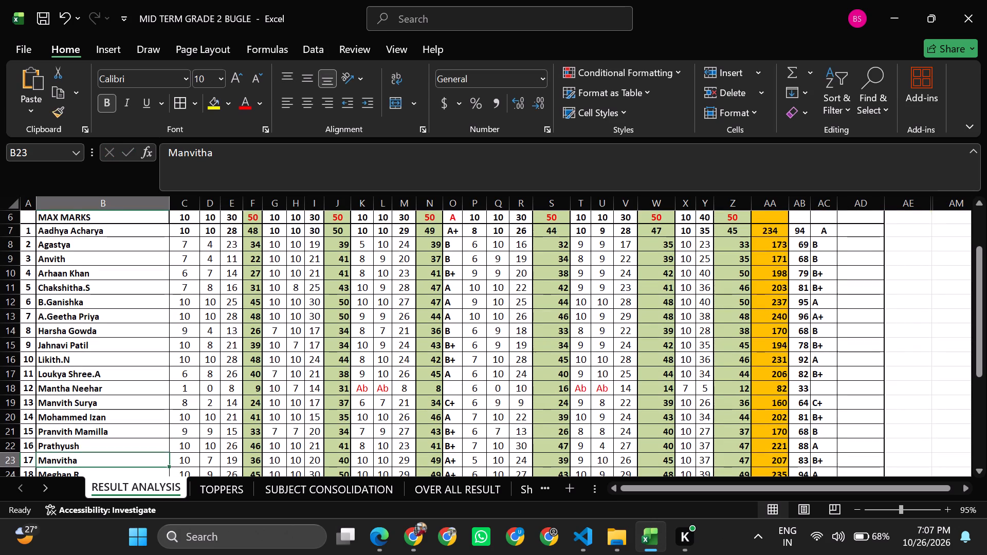
# Replace the seventeenth student's name in B23 with the new first name and surname.
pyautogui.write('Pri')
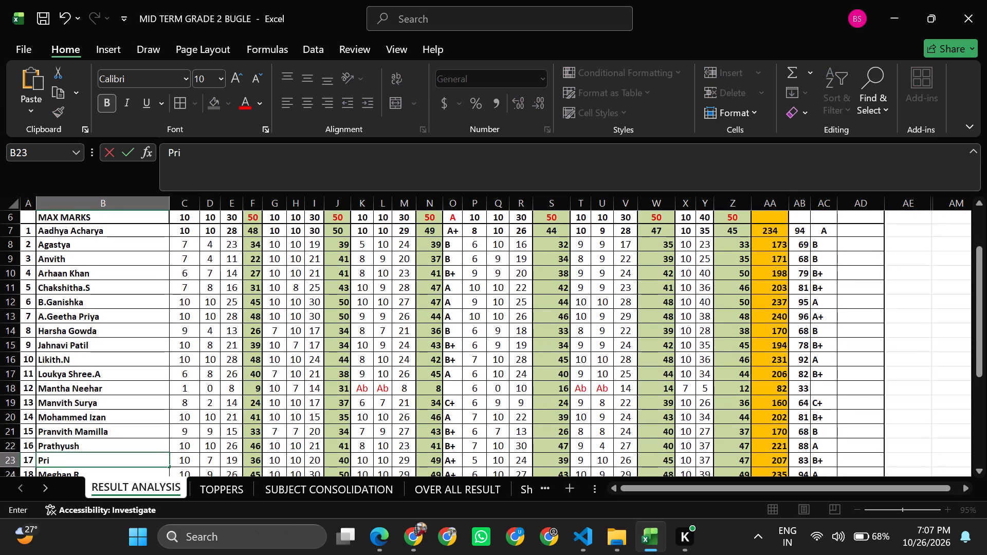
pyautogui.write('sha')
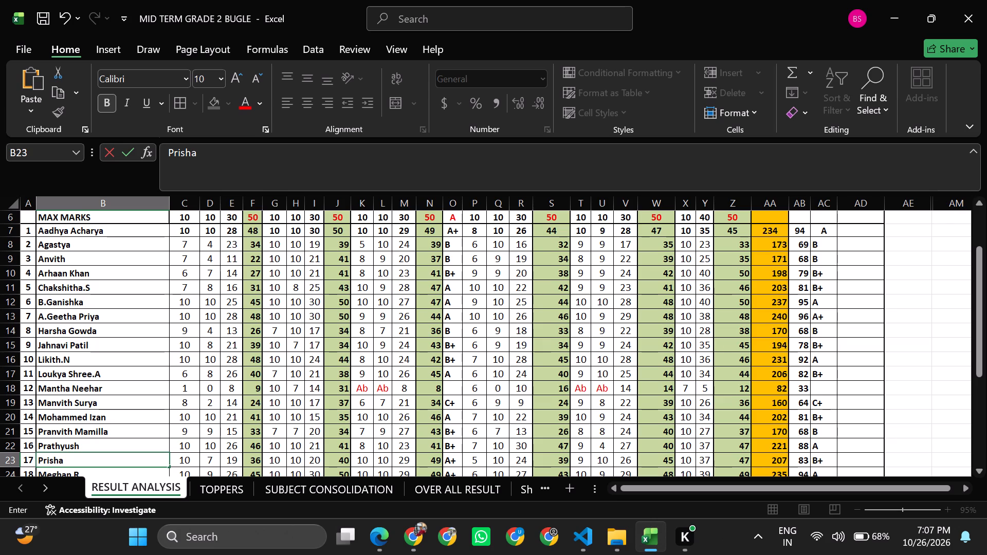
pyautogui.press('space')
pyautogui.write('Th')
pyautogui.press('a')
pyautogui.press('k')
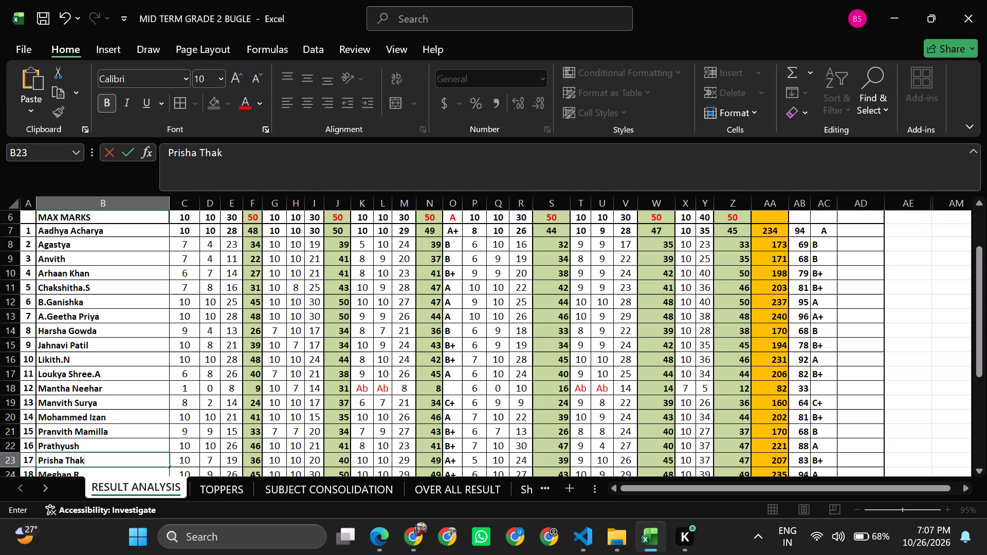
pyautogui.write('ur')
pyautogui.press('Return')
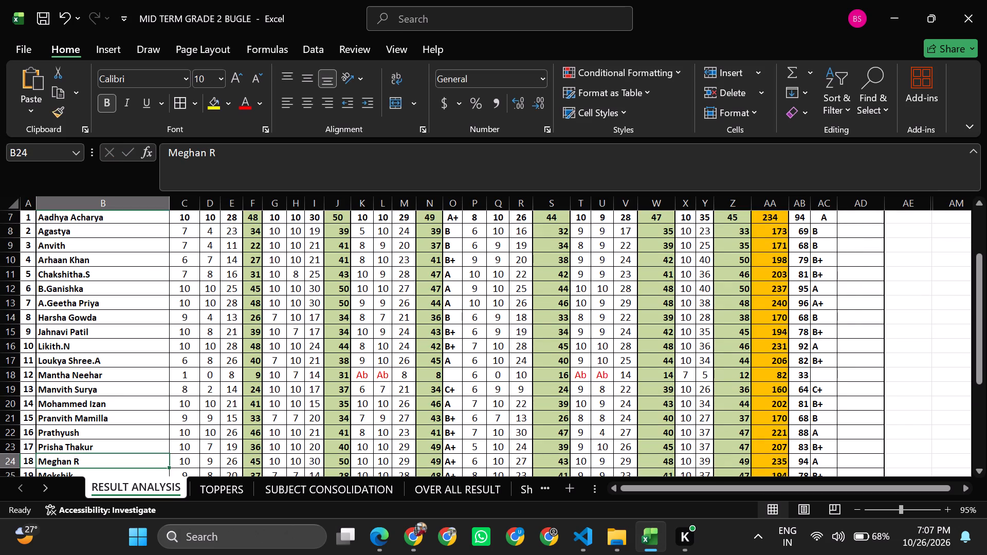
# Replace the eighteenth student's name in B24 with the new first name preceded by the initial H and a full stop, without a space.
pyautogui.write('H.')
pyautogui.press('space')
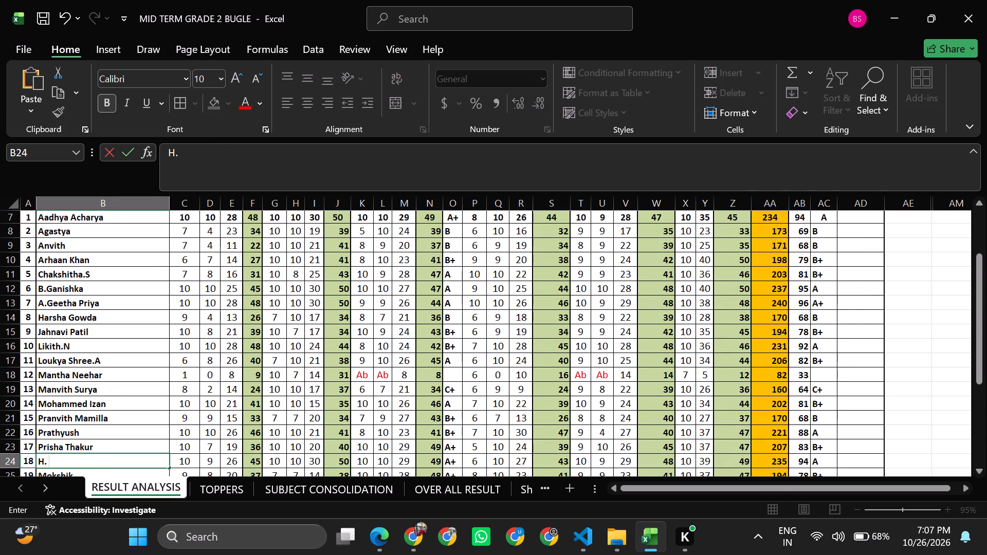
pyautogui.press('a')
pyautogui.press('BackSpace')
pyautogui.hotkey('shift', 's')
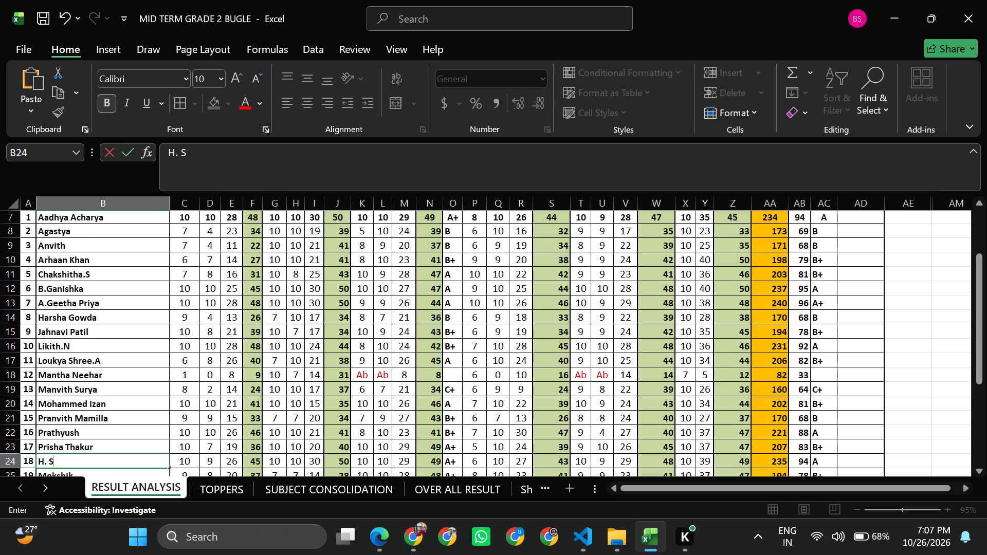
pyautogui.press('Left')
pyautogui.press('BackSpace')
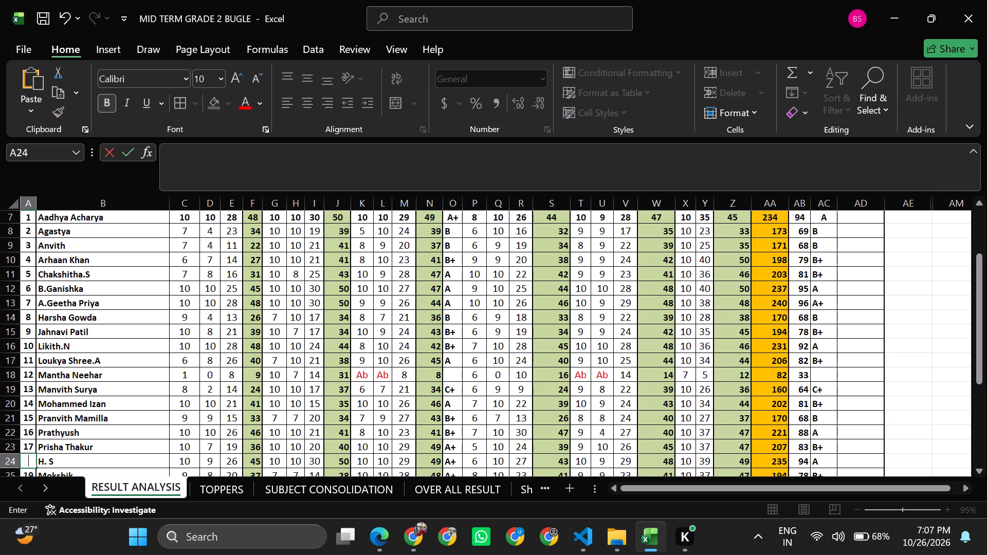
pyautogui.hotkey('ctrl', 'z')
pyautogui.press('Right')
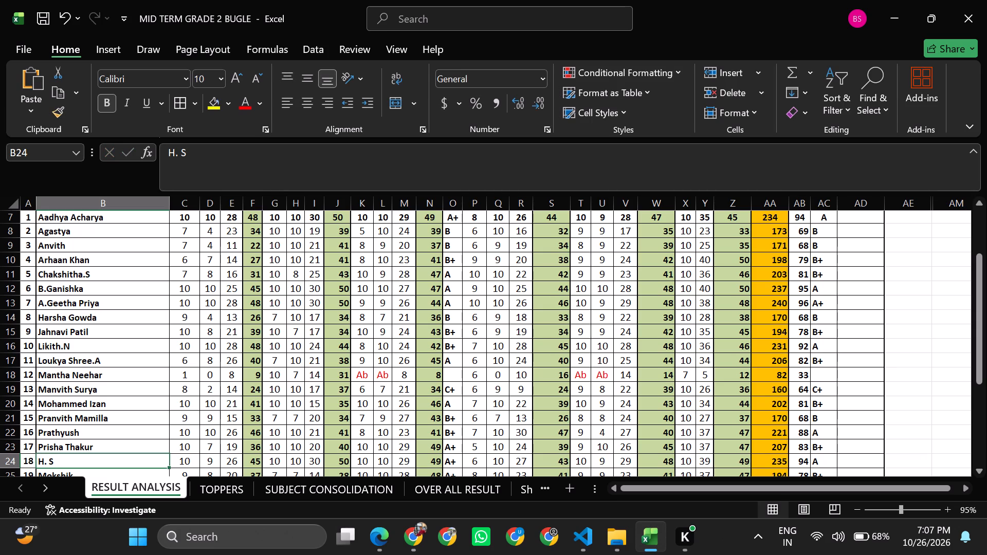
pyautogui.scroll(4, 159, 431)
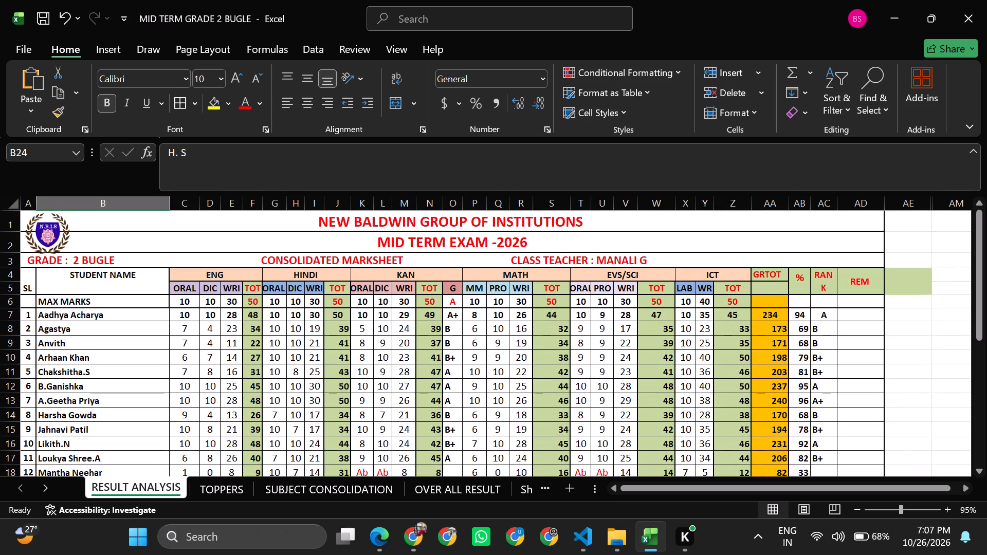
pyautogui.scroll(-2, 158, 330)
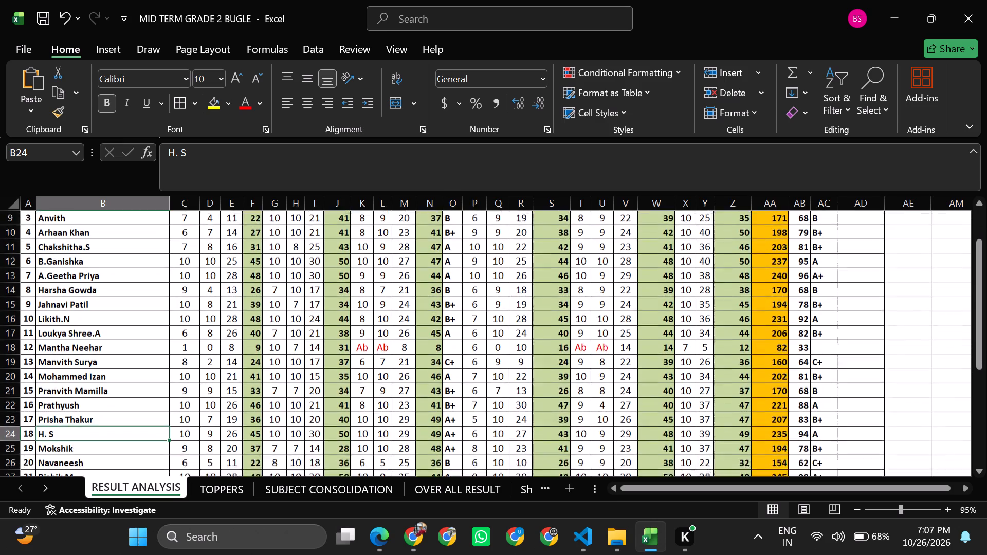
pyautogui.doubleClick(65, 387)
pyautogui.press('BackSpace')
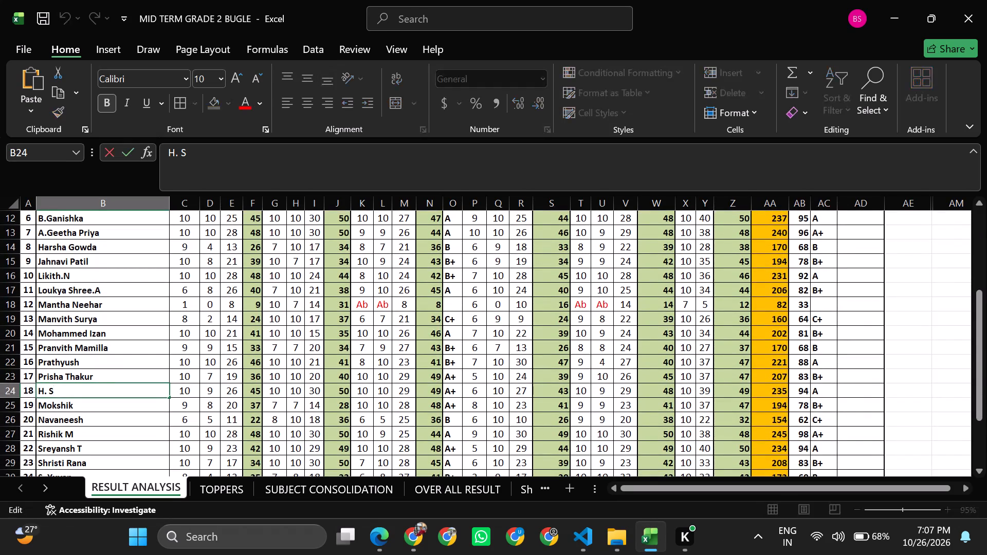
pyautogui.press('BackSpace')
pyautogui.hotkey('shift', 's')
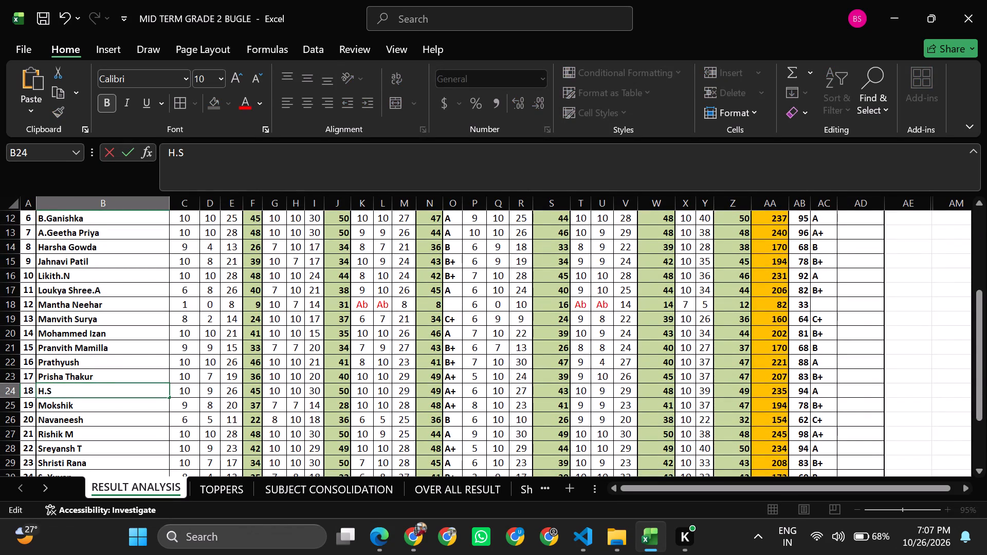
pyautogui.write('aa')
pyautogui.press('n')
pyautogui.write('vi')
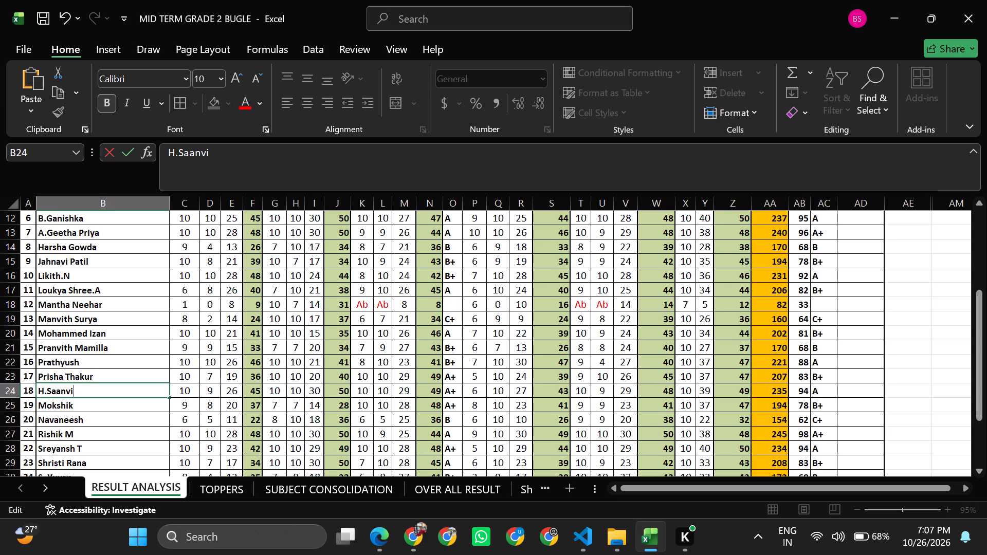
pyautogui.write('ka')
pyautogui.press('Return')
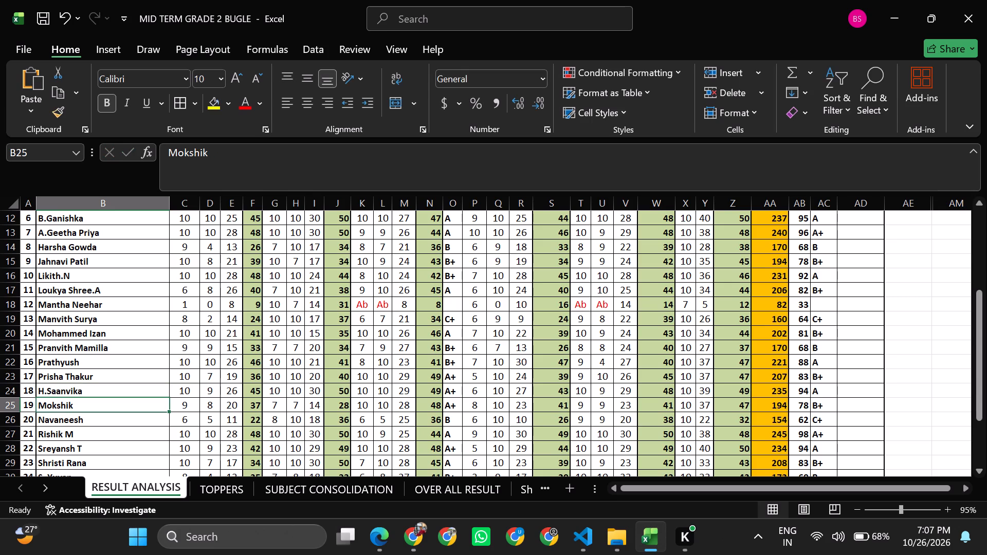
# Replace the nineteenth student's name in B25 with the new first name, middle initial D and surname.
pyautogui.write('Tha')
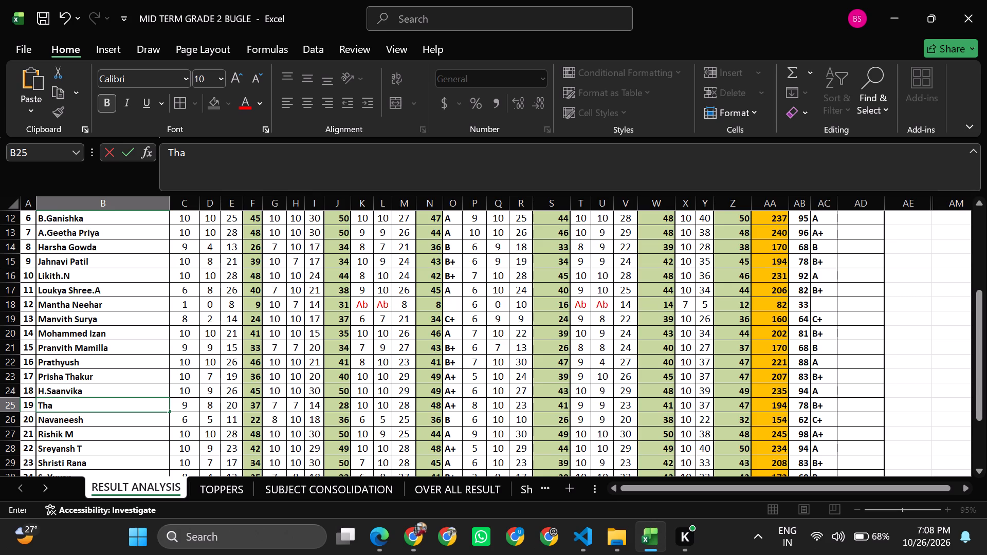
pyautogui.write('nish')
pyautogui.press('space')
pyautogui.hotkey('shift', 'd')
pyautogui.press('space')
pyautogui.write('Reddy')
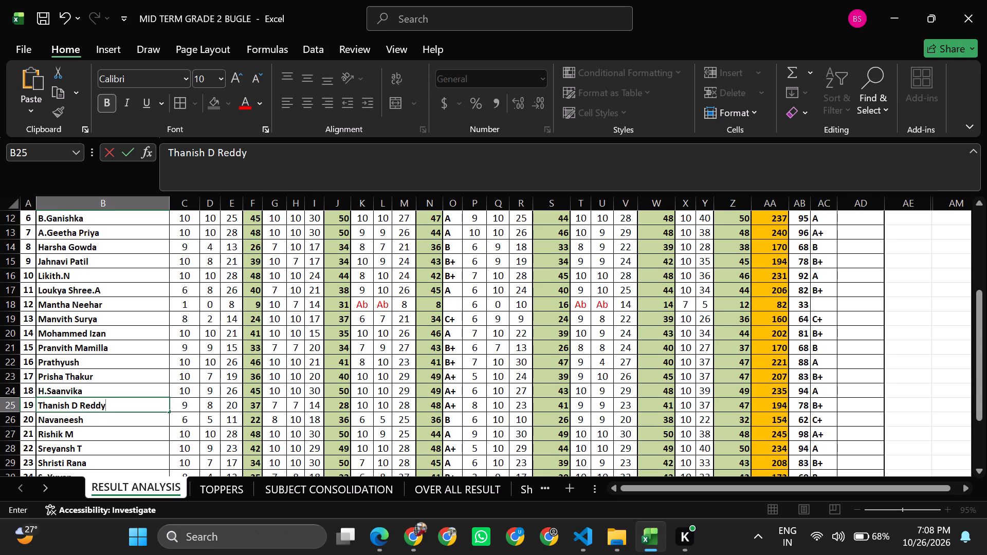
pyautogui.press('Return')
# Replace the twentieth student's name in B26 with the new first name followed by a full stop and the initial L.
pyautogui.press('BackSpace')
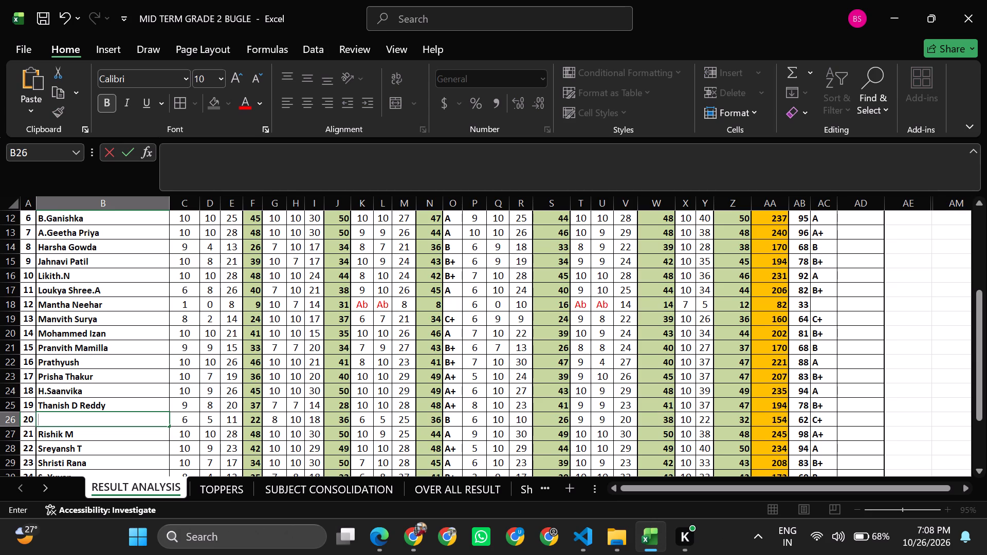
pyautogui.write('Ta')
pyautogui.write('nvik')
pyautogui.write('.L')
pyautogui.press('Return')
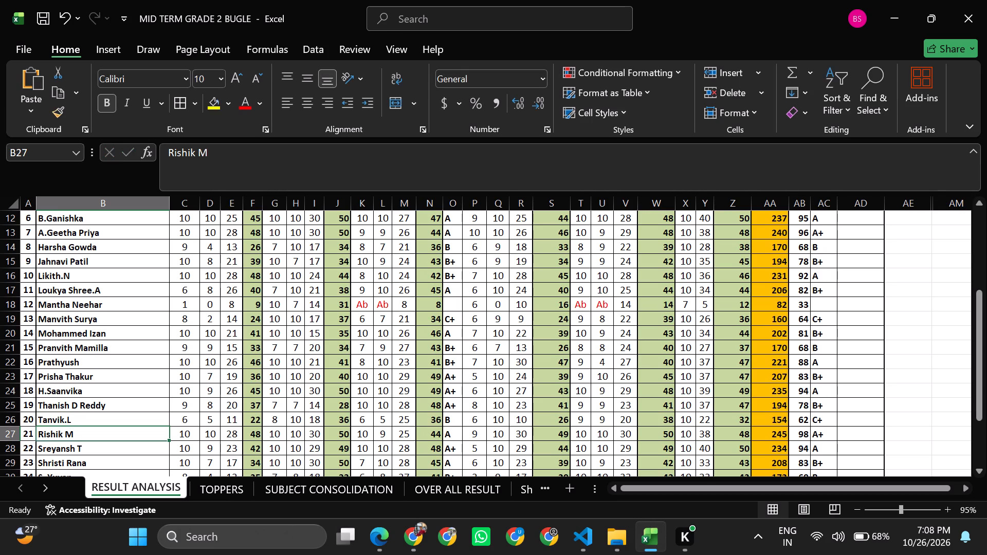
# Replace the twenty-first student's name in B27 with the new first name only, without surname or initial.
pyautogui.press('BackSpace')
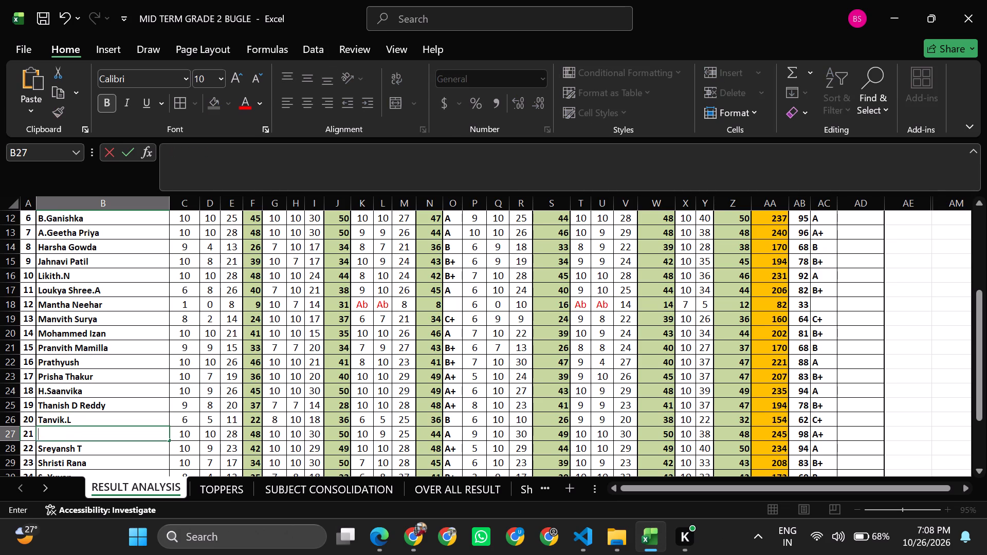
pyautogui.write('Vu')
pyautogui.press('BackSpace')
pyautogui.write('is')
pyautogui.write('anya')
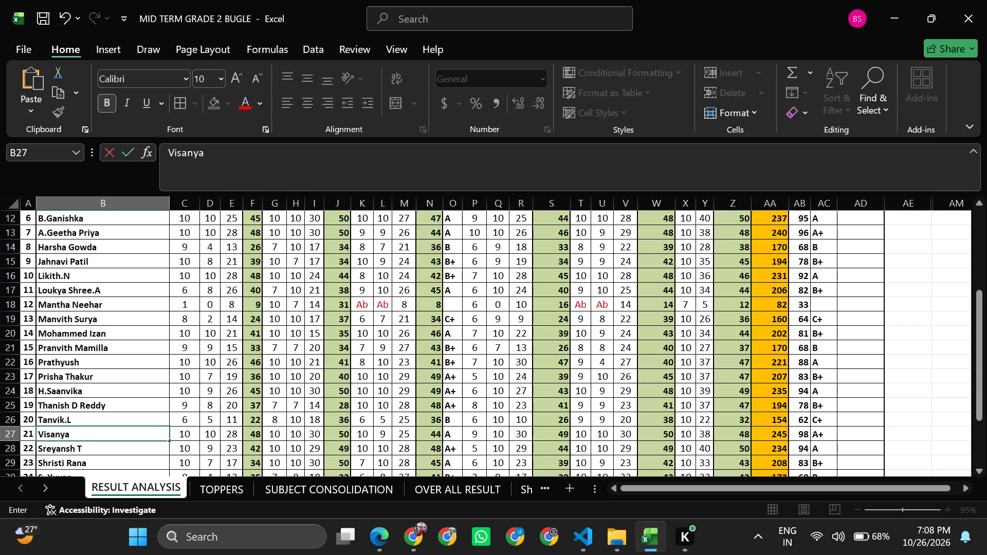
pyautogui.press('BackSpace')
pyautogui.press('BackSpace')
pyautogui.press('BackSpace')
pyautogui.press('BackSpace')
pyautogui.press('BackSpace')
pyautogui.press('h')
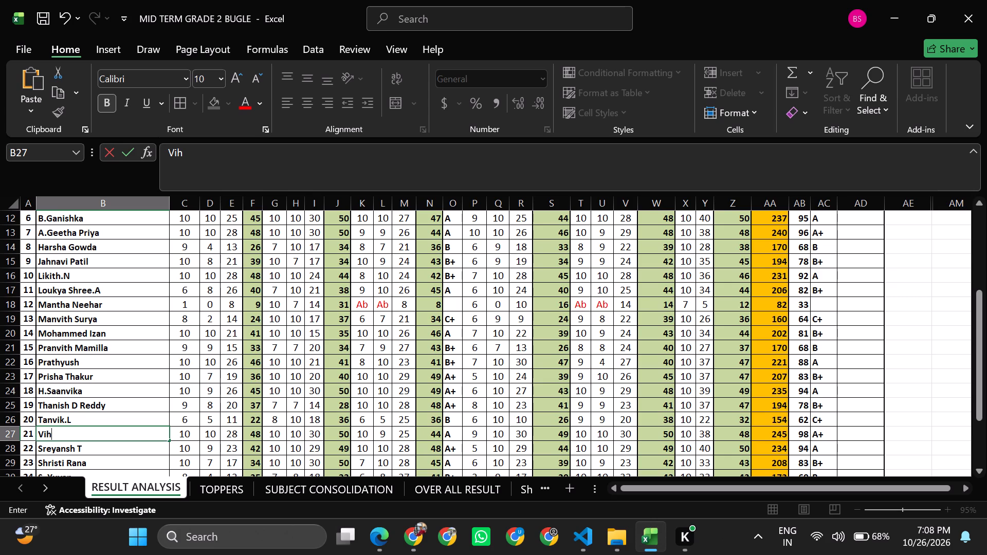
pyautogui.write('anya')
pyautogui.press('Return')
# Replace the twenty-second student's name in B28 with the new first name only, without surname or initial.
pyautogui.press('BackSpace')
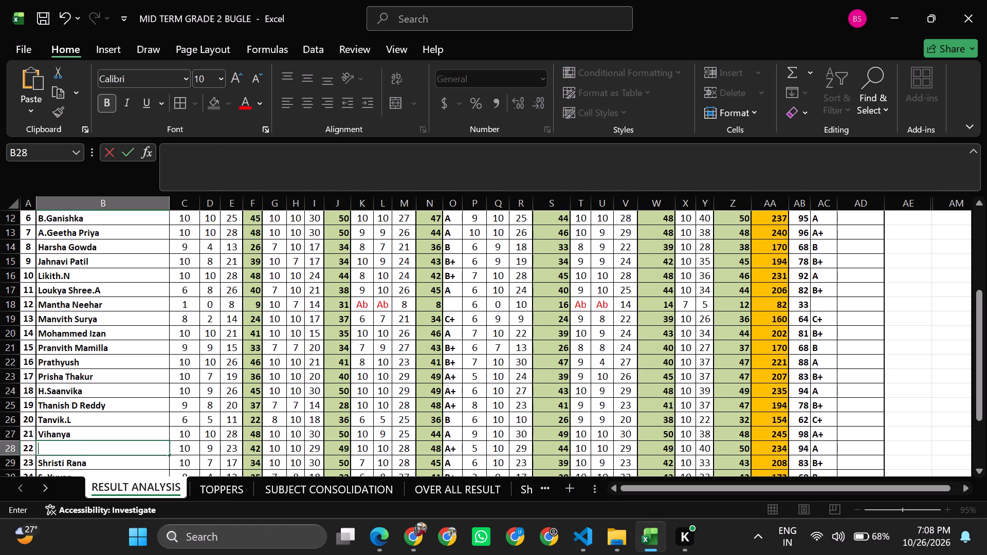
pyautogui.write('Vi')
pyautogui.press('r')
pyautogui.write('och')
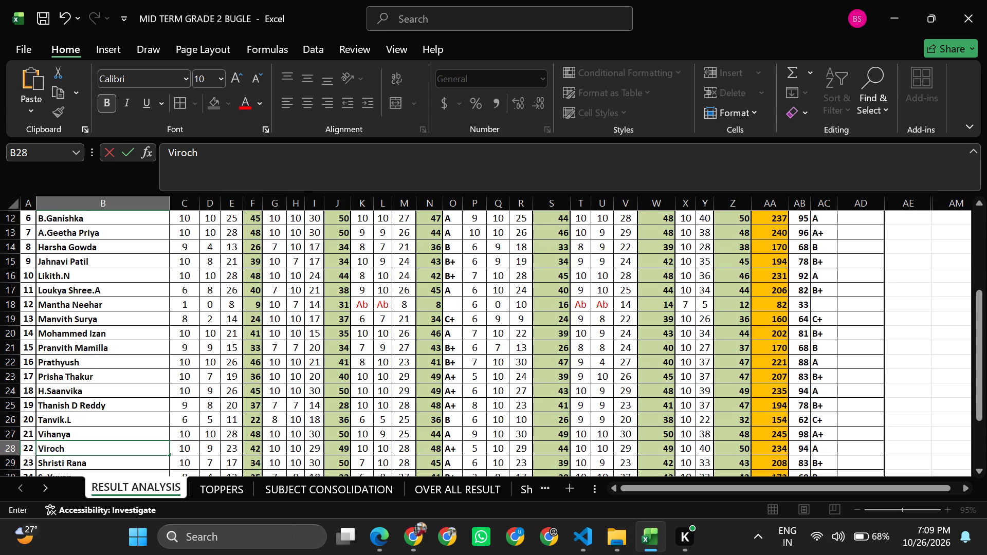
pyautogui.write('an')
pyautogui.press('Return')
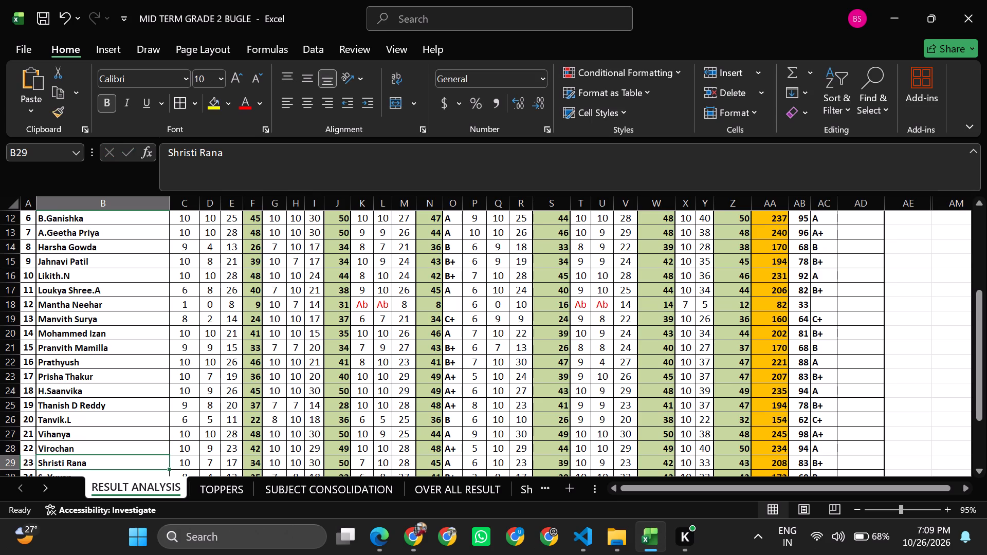
# Replace the twenty-third student's name in B29 with the new first name only, without surname or initial.
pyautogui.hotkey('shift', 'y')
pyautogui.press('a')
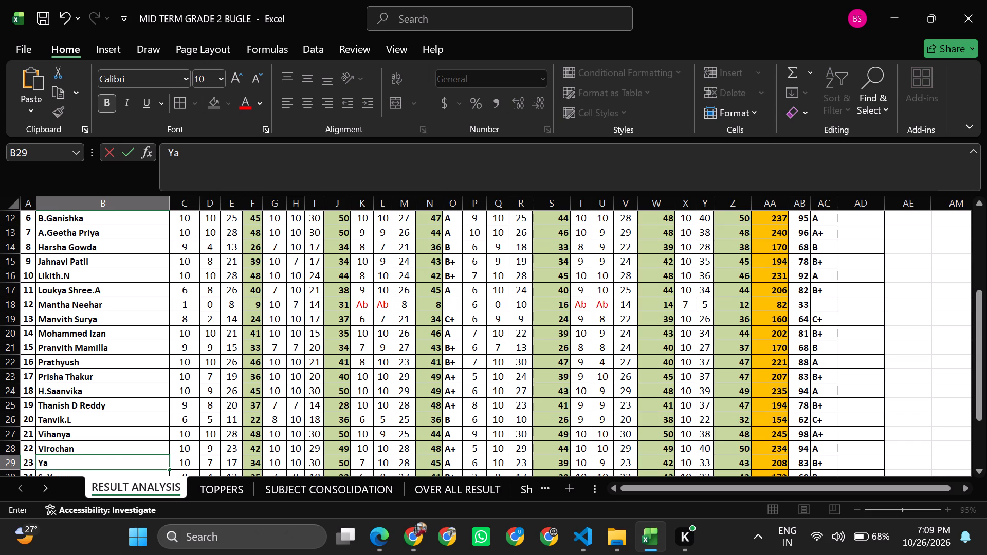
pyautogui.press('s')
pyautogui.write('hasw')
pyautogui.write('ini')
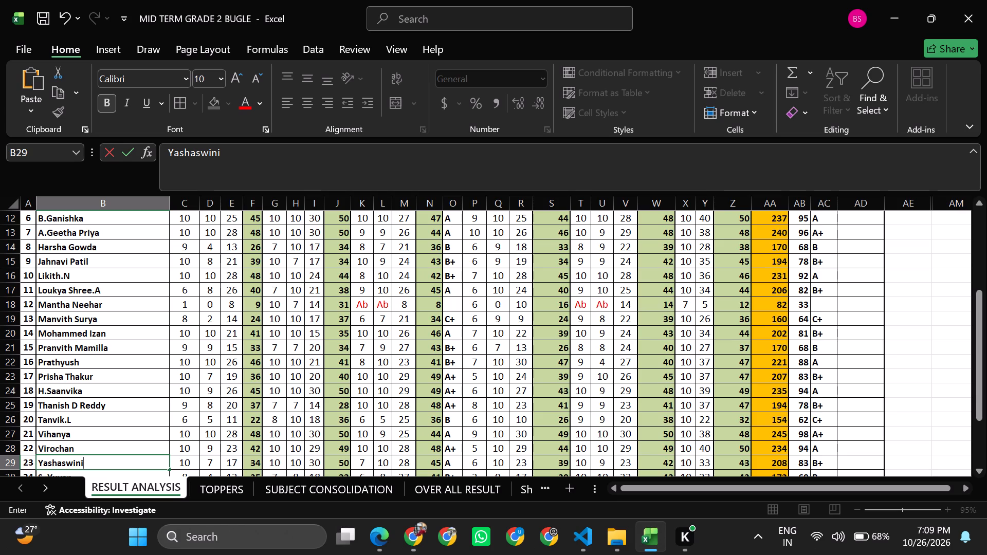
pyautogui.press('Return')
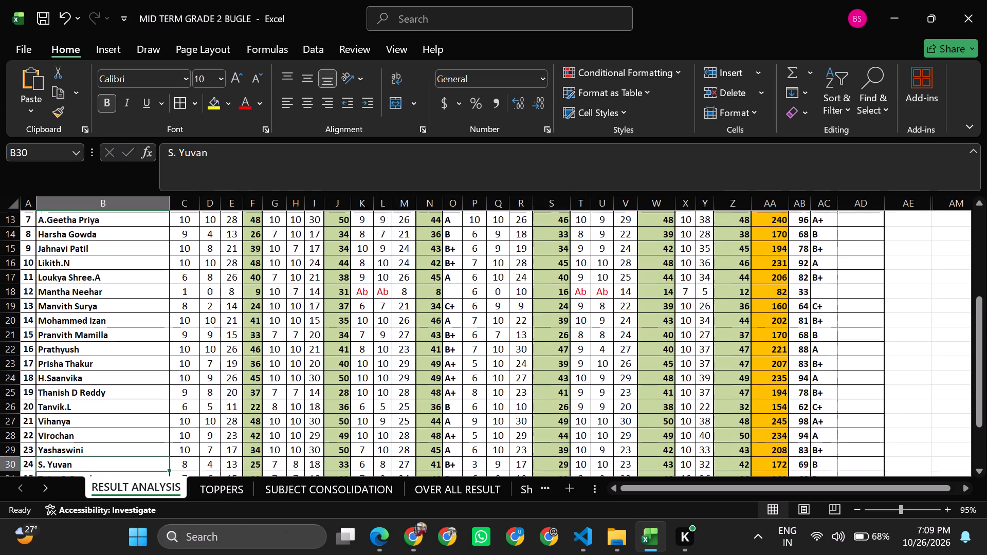
# Replace the twenty-fourth student's name in B30 with the new first name followed by a full stop and the initial S.
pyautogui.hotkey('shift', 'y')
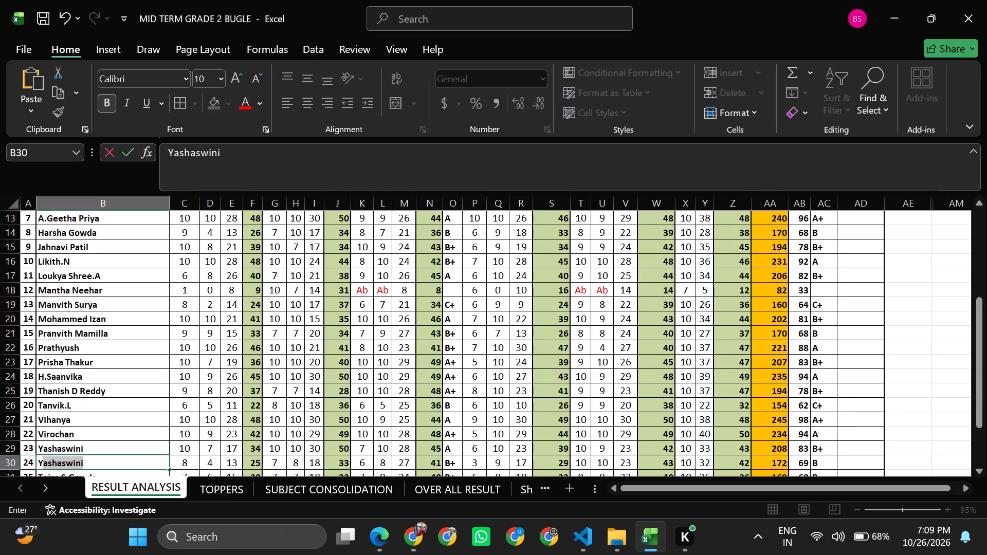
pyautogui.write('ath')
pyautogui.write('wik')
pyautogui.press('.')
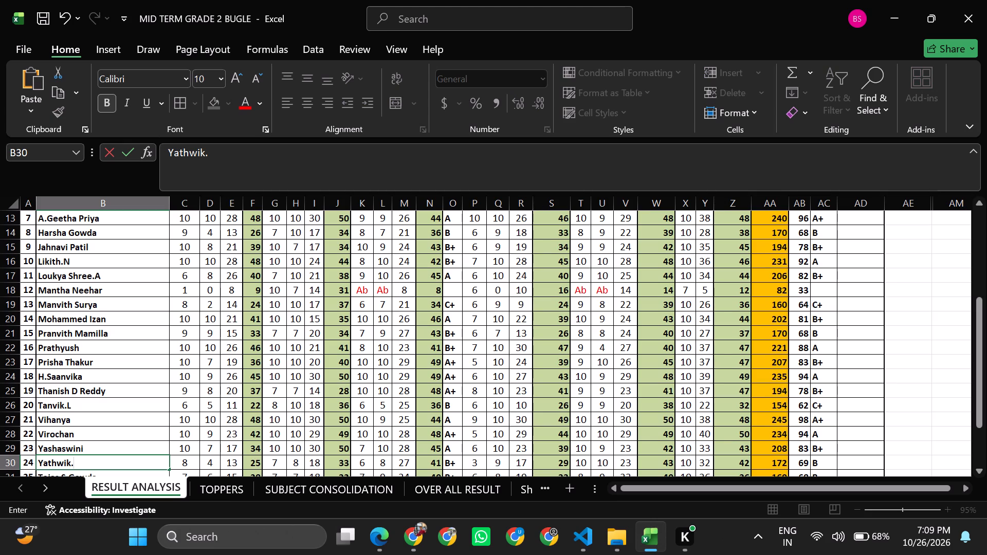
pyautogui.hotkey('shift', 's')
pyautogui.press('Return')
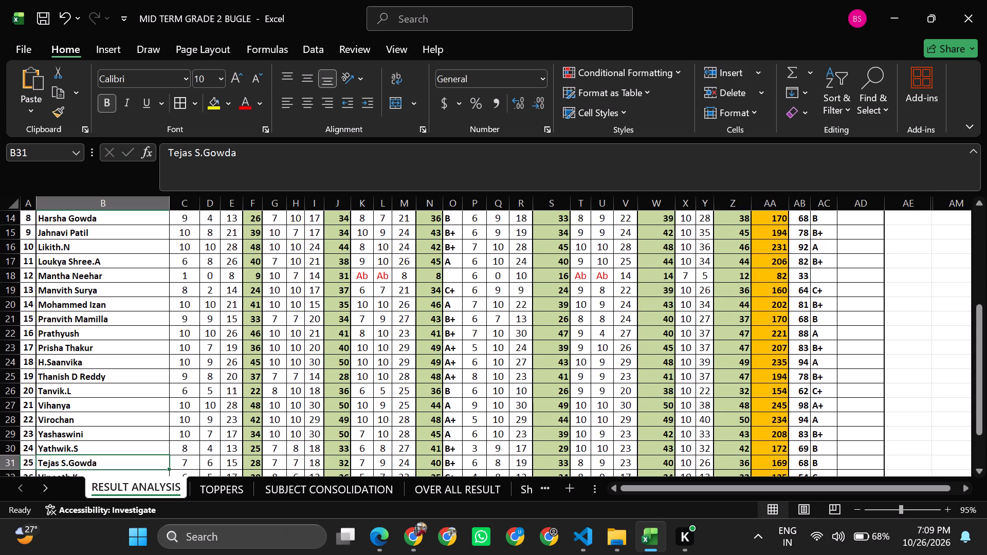
# Replace the twenty-fifth student's name in B31 with the new first name and surname, separated by a space.
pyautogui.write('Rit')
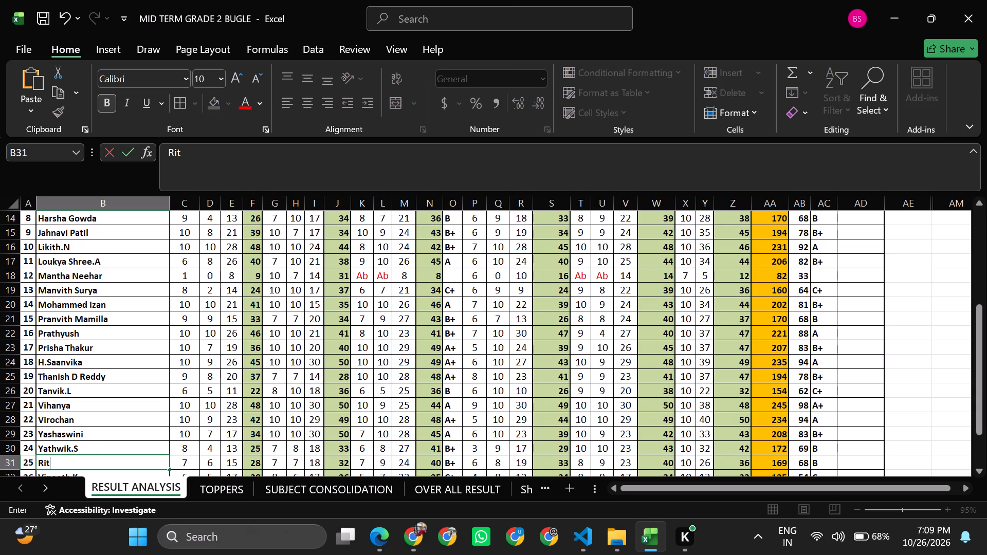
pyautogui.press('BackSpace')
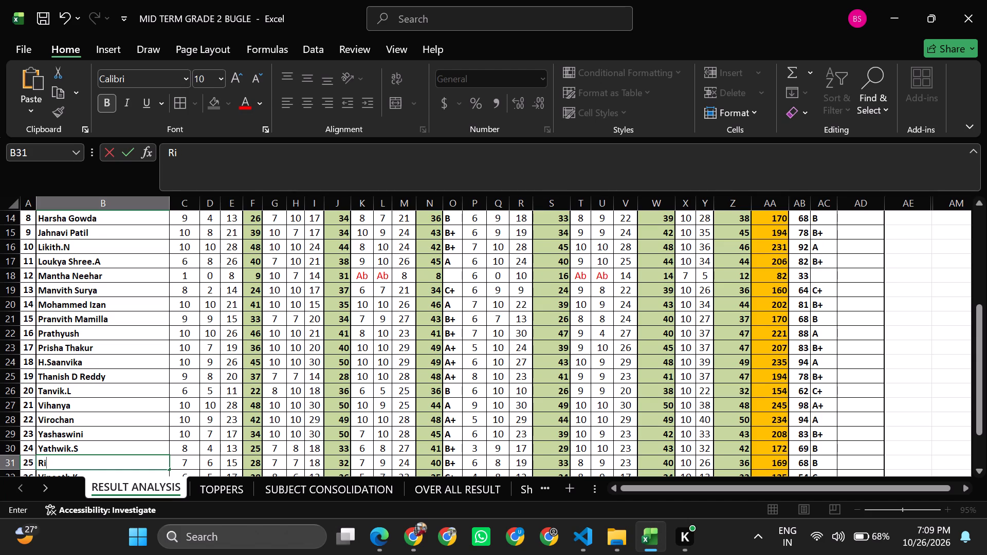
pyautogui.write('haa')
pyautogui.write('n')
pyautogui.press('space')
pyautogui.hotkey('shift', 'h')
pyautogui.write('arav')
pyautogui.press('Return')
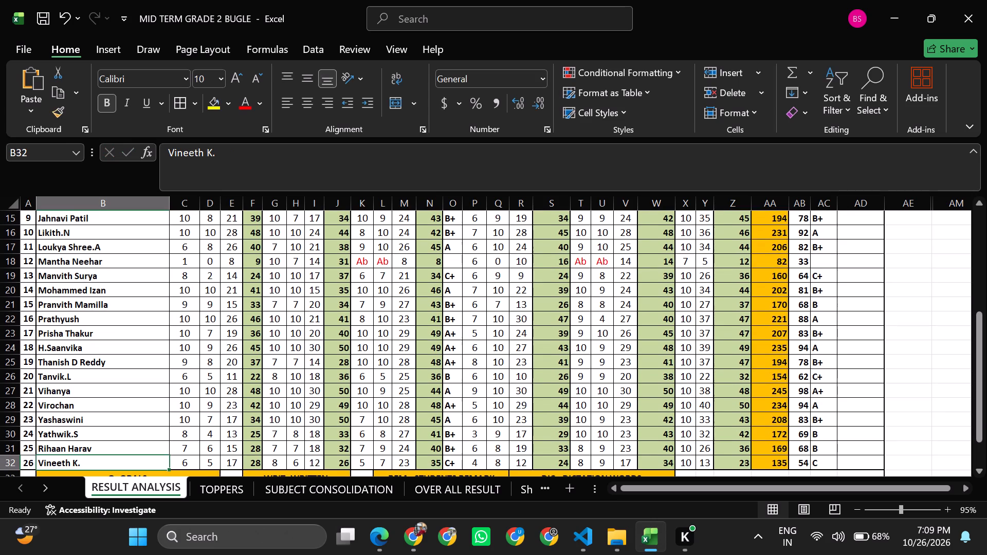
# Replace the twenty-sixth student's name in B32 with the new first name followed by a full stop and the initial J.
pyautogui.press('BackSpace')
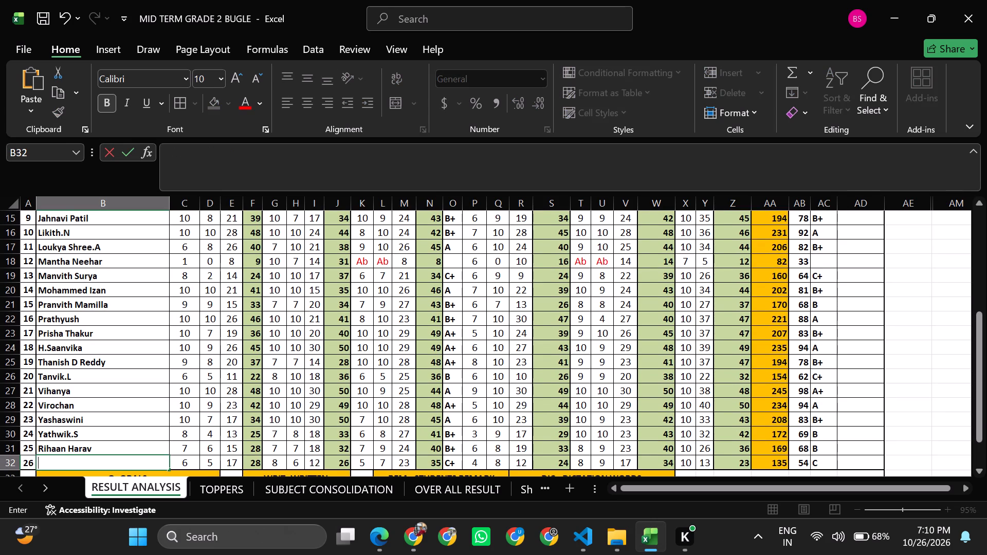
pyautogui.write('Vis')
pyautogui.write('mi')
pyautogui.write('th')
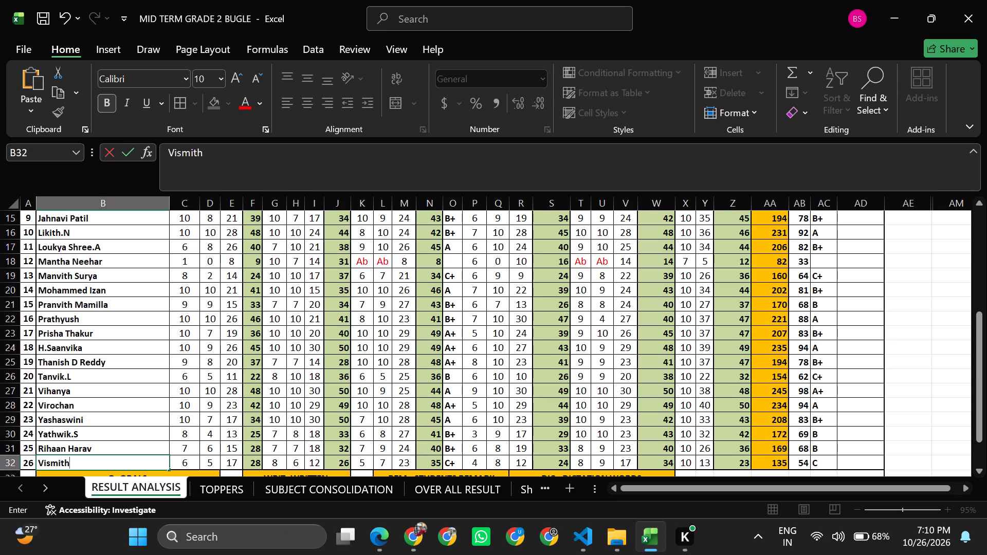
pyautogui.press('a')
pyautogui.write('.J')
pyautogui.scroll(4, 65, 387)
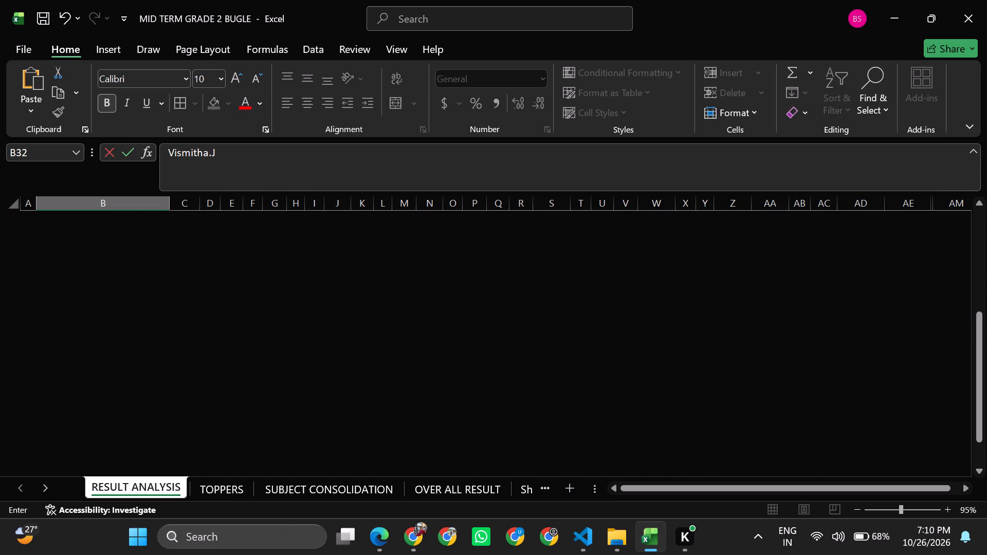
pyautogui.scroll(-2, 65, 387)
pyautogui.hscroll(1, 250, 376)
pyautogui.hscroll(-4, 250, 376)
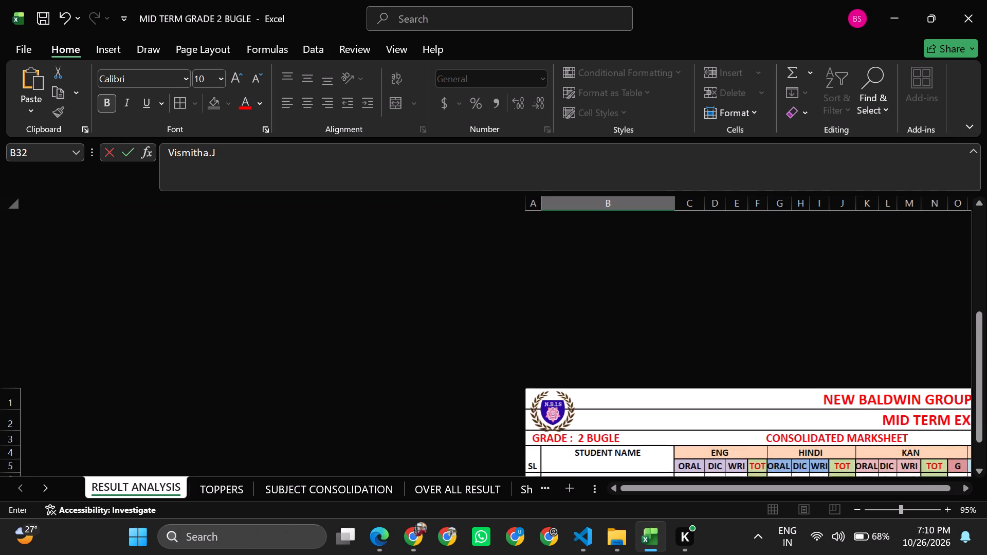
pyautogui.hscroll(-1, 250, 376)
pyautogui.click(567, 404)
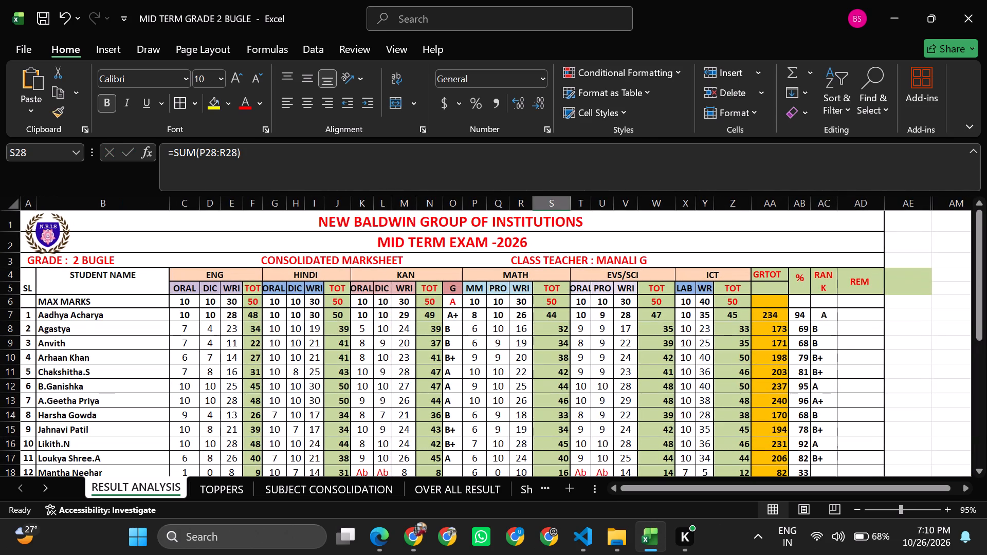
# Set the second student's English oral mark in C8 to 10.
pyautogui.click(188, 329)
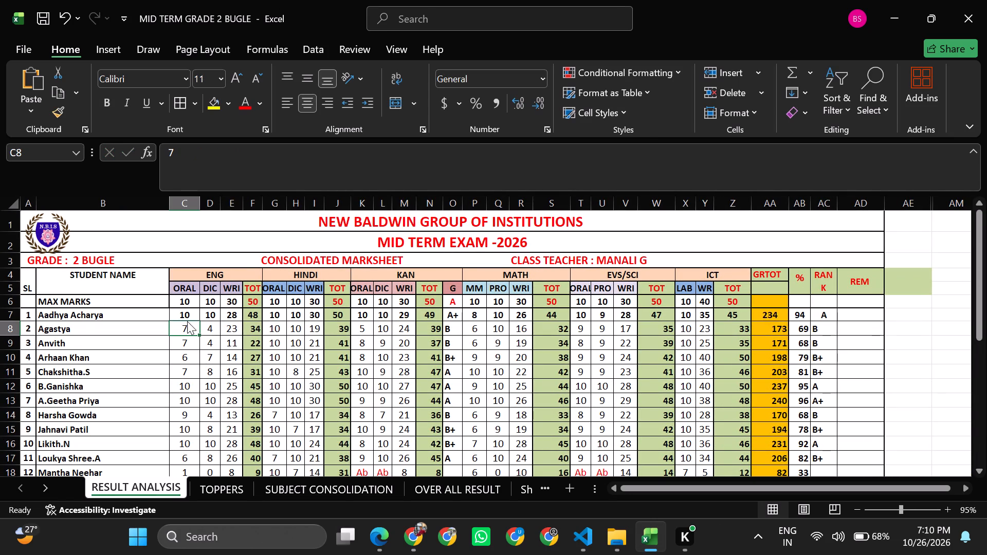
pyautogui.click(187, 321)
pyautogui.click(190, 318)
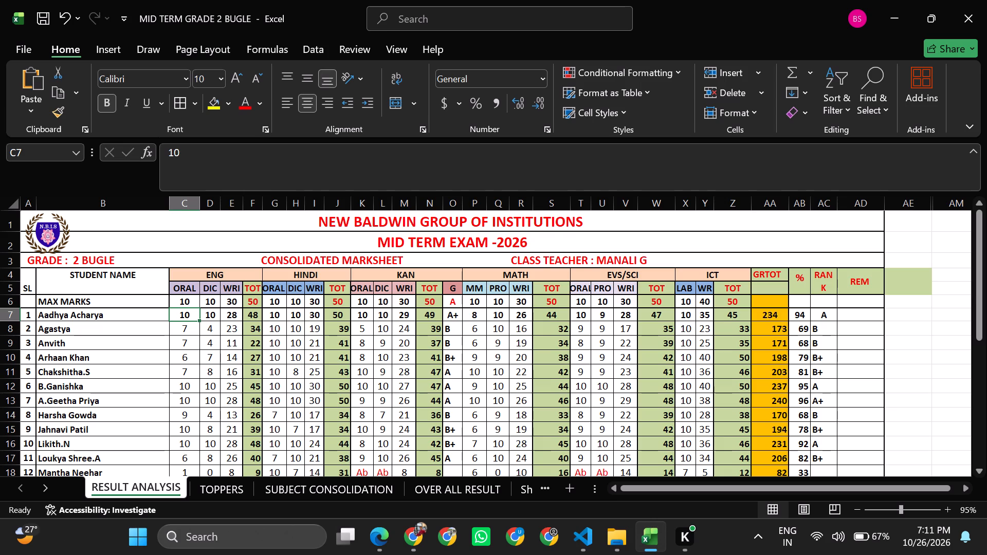
pyautogui.press('Return')
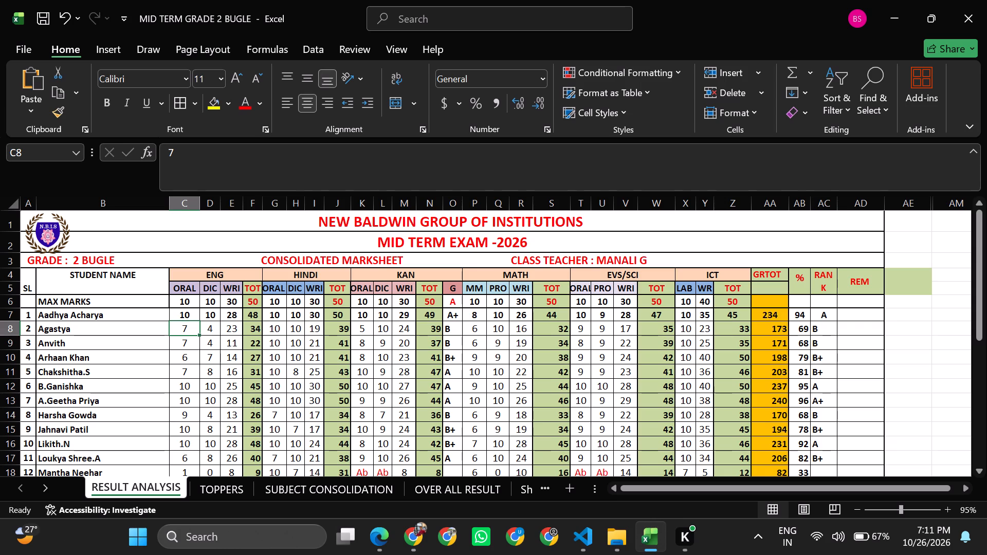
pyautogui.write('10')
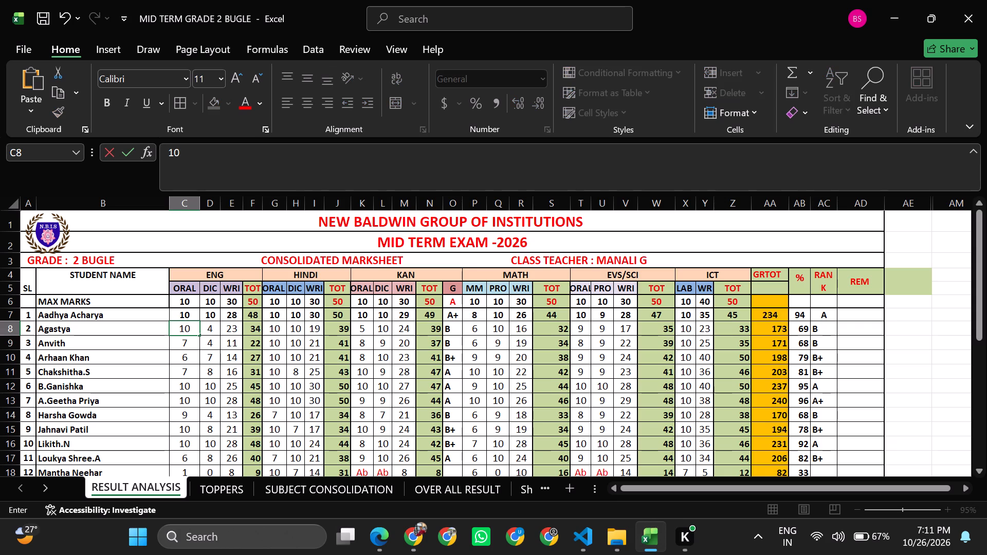
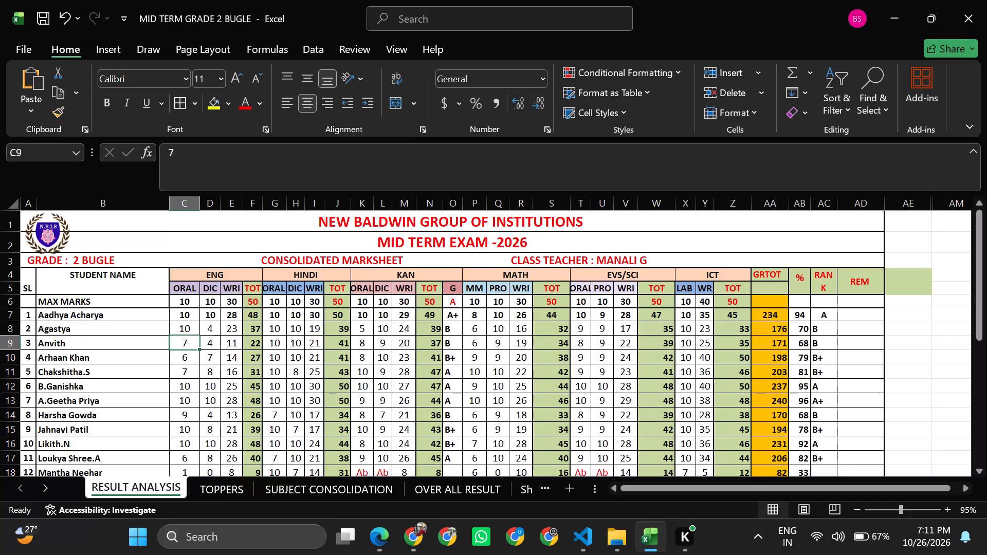
# Set the English oral marks of the third, fourth and fifth students in C9:C11 to 9, 10 and 10.
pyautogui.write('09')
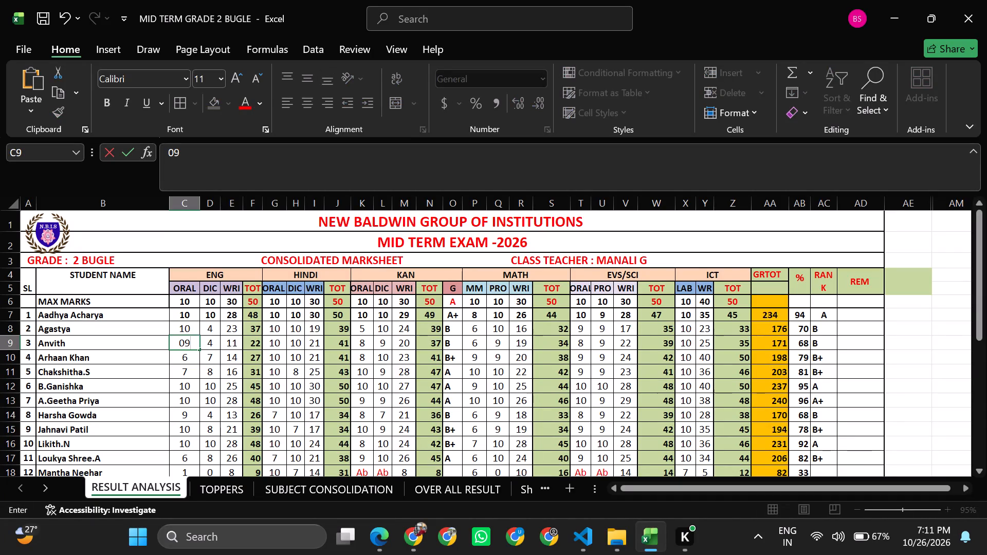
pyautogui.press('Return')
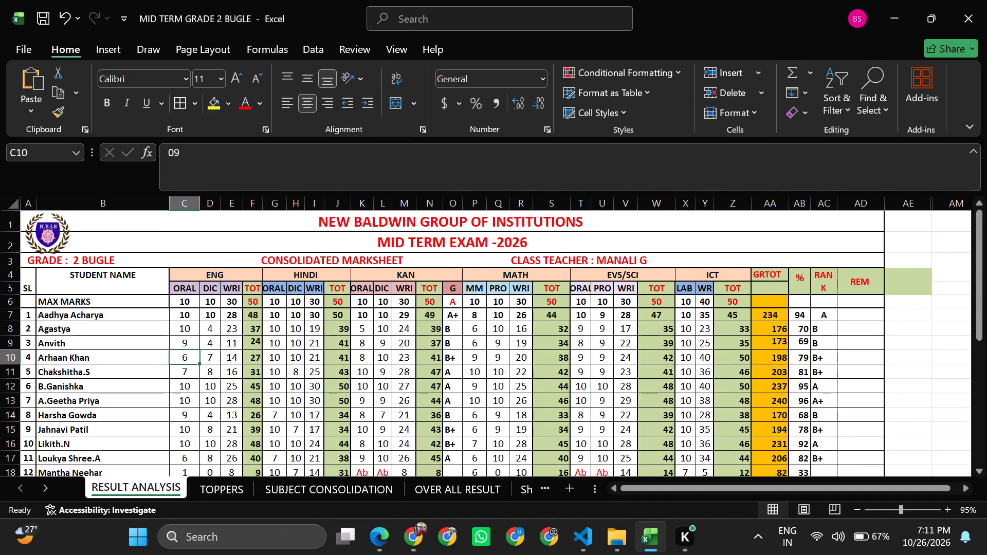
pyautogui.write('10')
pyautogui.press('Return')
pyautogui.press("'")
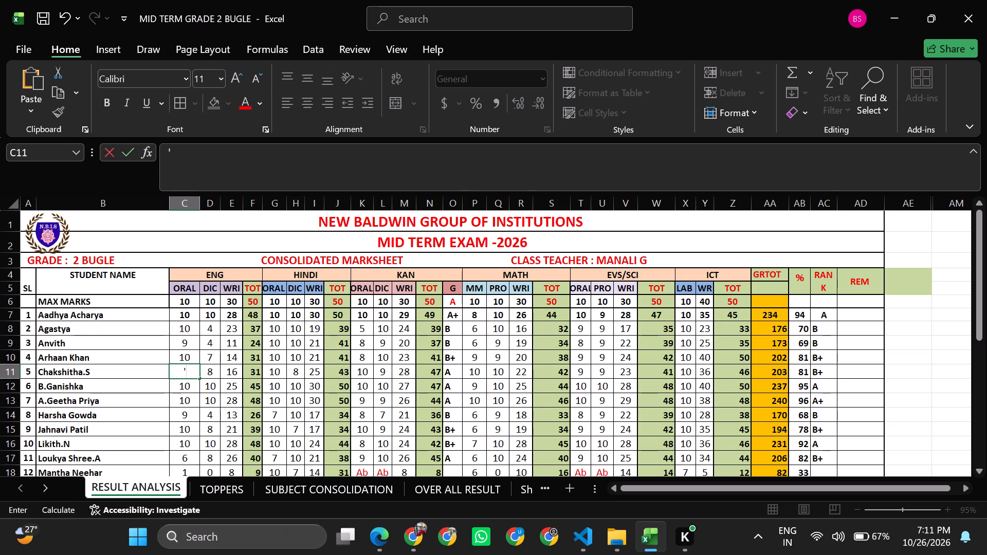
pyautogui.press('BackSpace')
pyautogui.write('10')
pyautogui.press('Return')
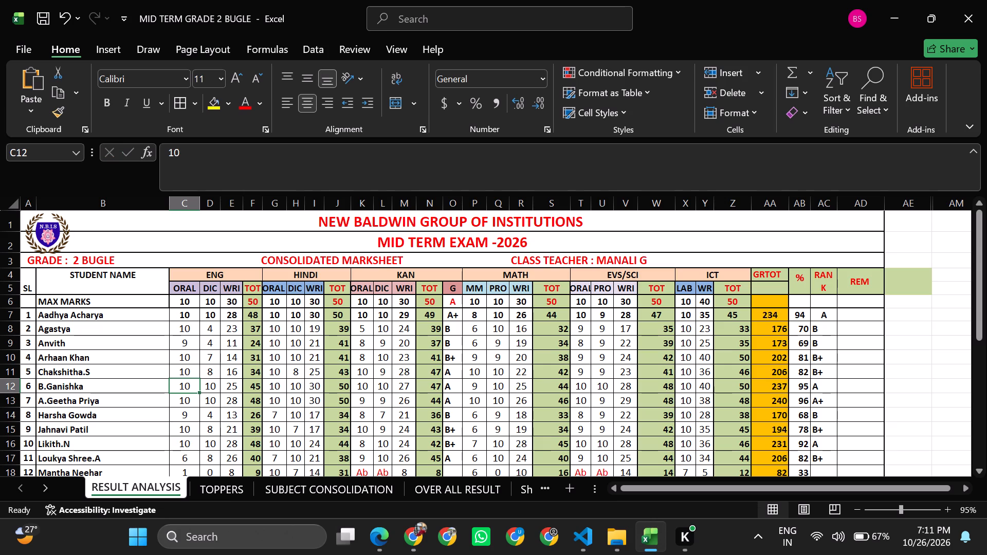
# Set the eighth student's English oral mark in C14 to 10.
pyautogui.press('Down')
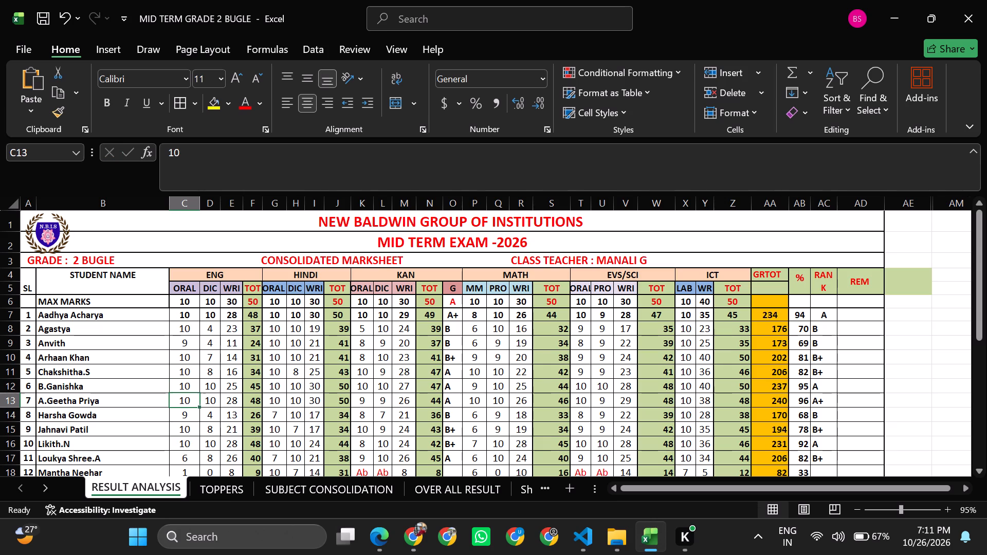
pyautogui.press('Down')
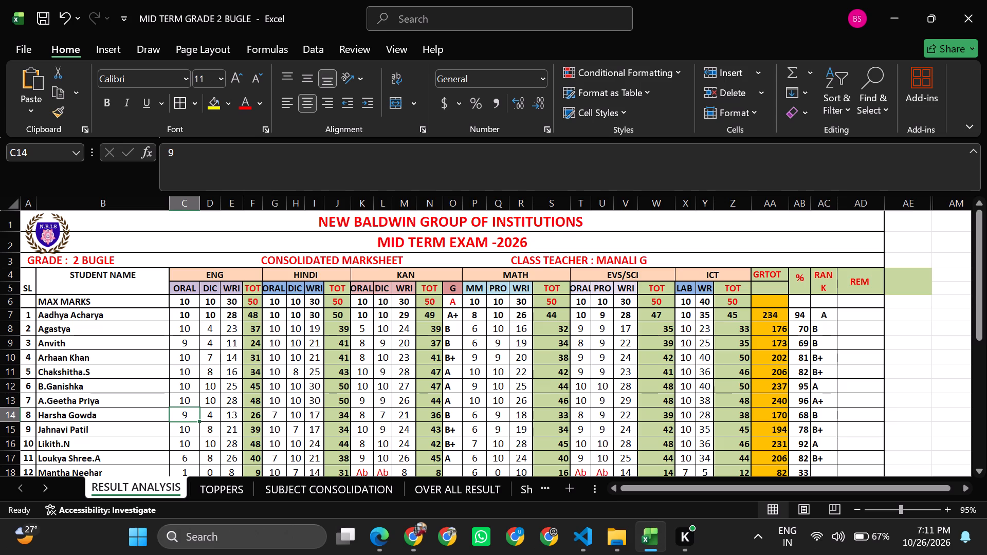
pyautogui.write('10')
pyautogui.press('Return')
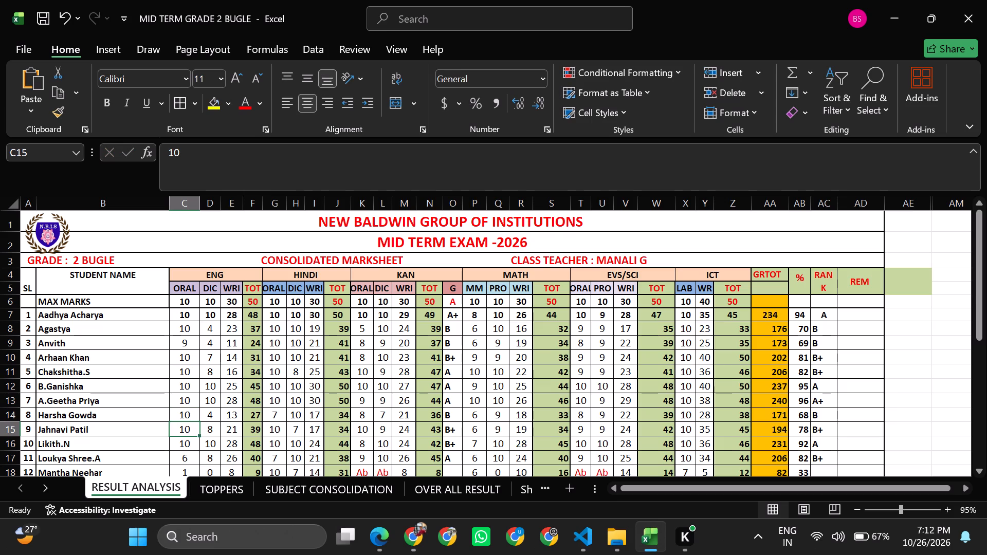
# Set the tenth student's English oral mark in C16 to 9, rechecking the marks entered above it.
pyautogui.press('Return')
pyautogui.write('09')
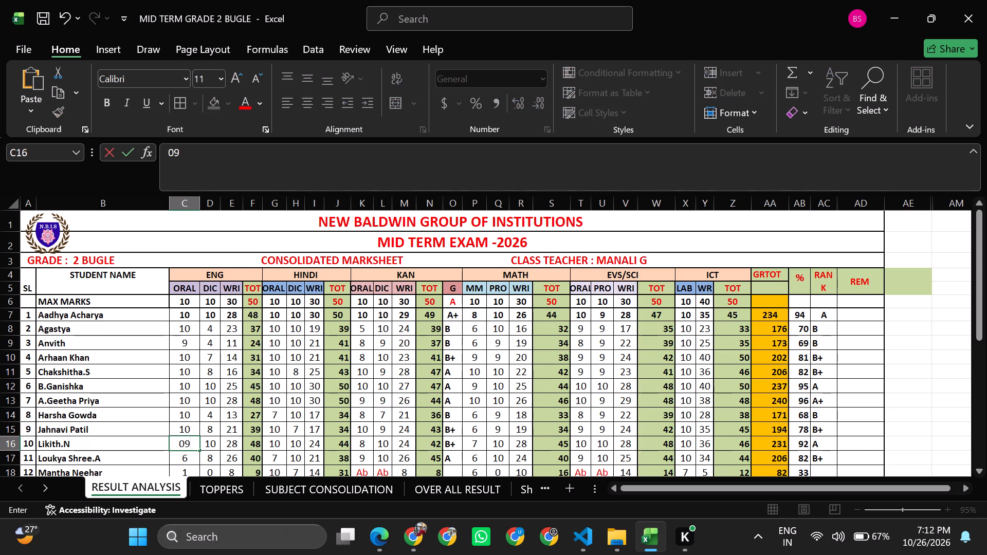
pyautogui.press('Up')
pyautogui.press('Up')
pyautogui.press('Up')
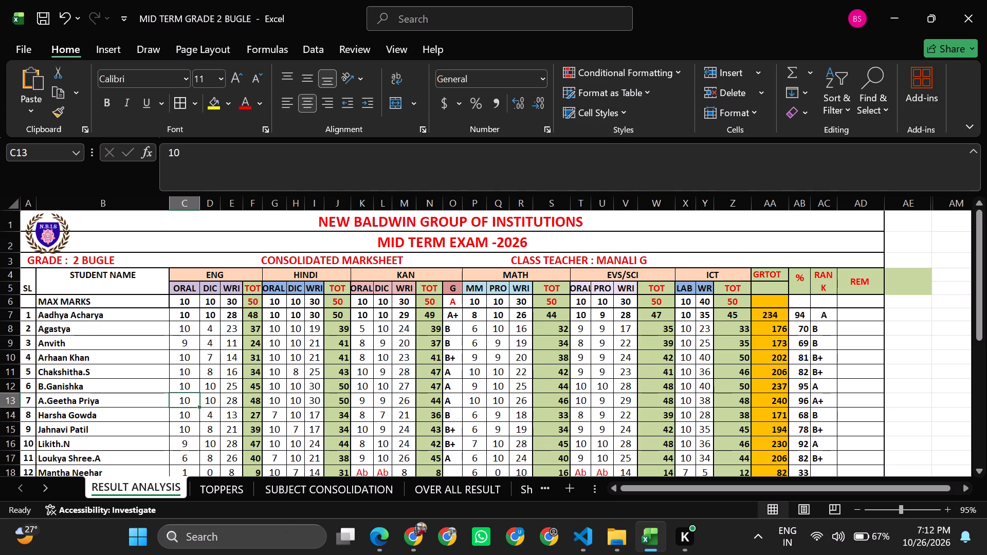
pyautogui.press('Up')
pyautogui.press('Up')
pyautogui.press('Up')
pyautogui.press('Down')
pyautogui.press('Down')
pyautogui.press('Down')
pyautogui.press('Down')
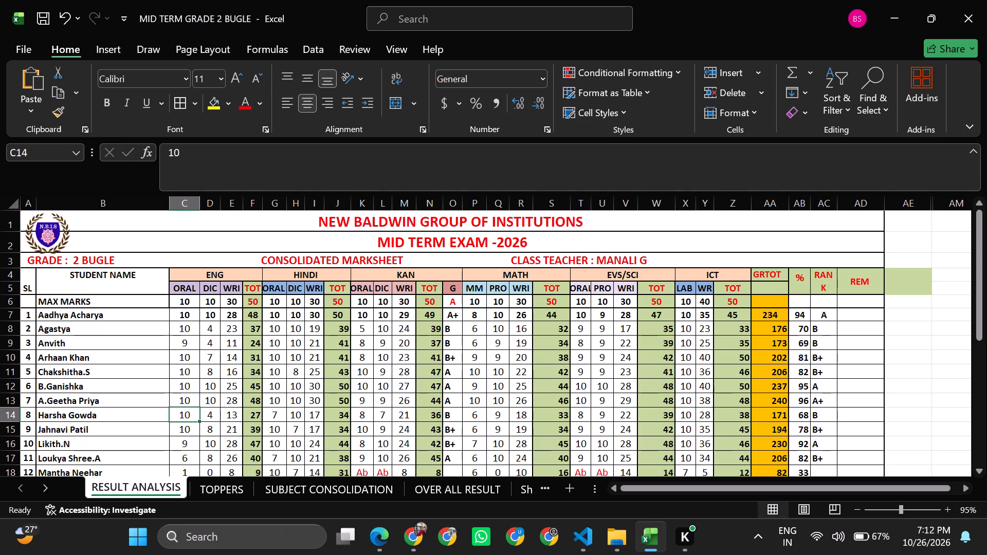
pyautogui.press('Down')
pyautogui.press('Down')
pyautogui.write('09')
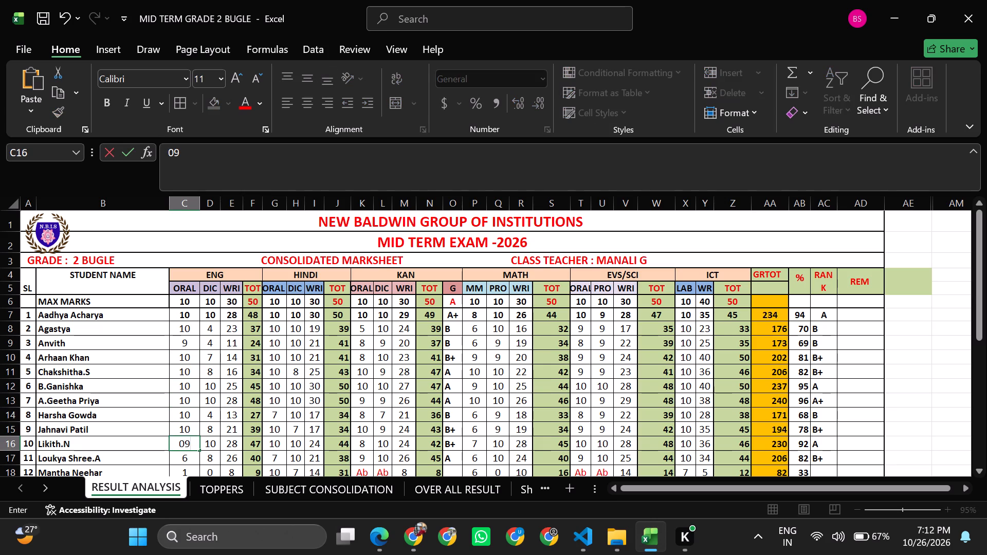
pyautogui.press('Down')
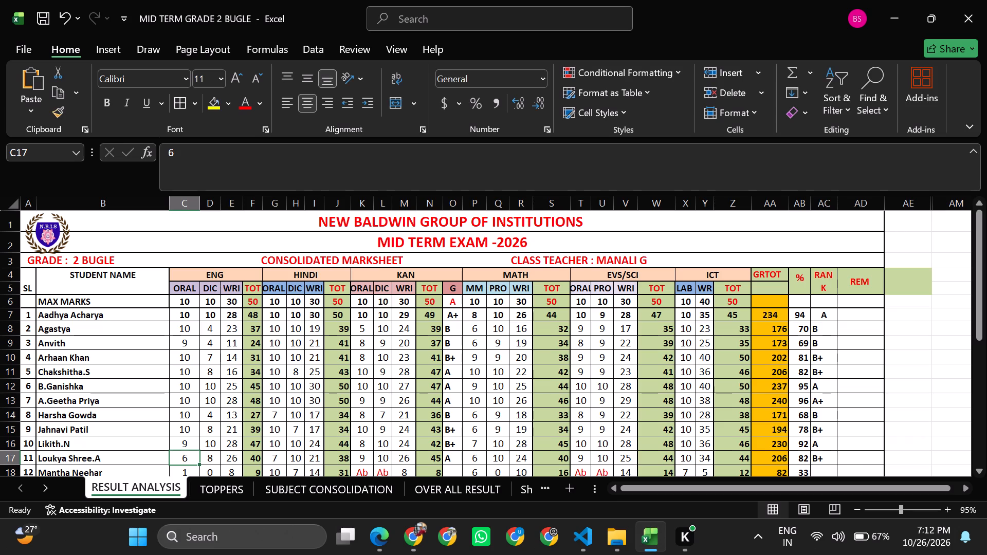
# Set the English oral marks of the eleventh and twelfth students in C17 and C18 to 10.
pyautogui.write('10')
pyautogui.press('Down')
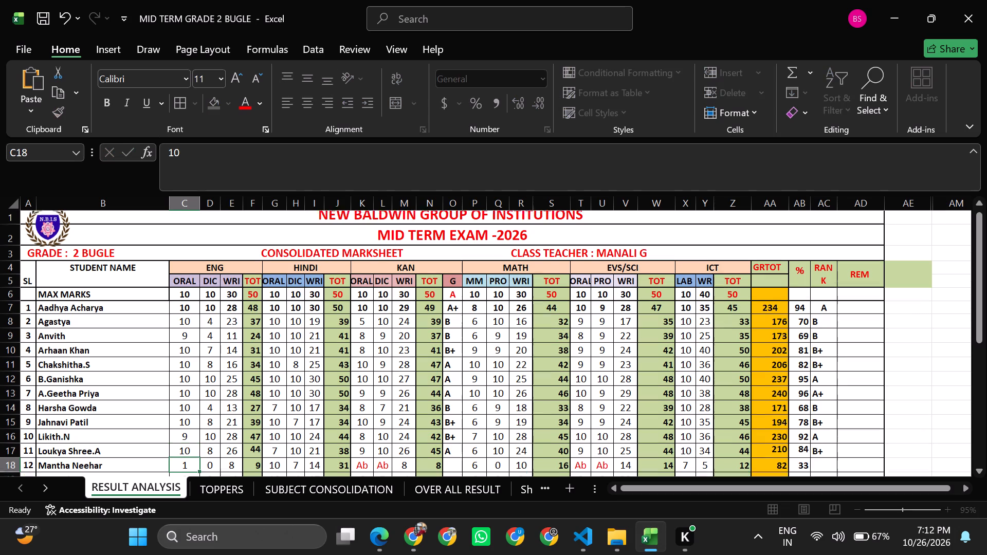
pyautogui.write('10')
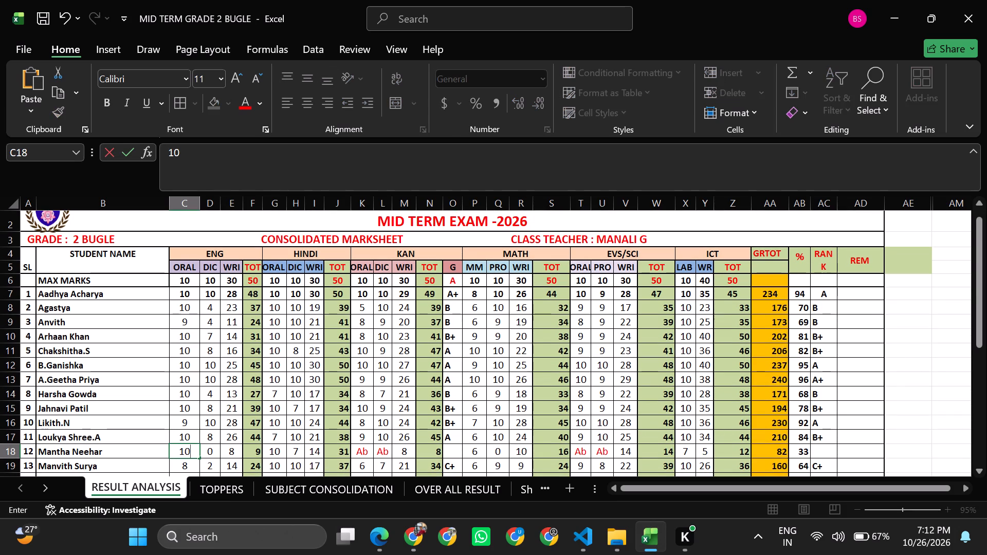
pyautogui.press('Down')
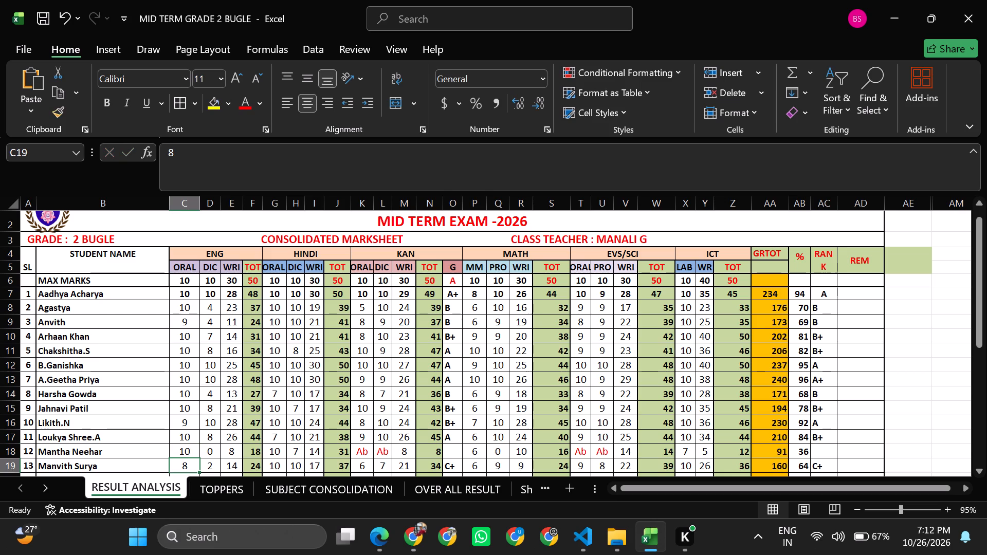
# Set the thirteenth student's English oral mark in C19 to 10 and fill it down to the last student in C32.
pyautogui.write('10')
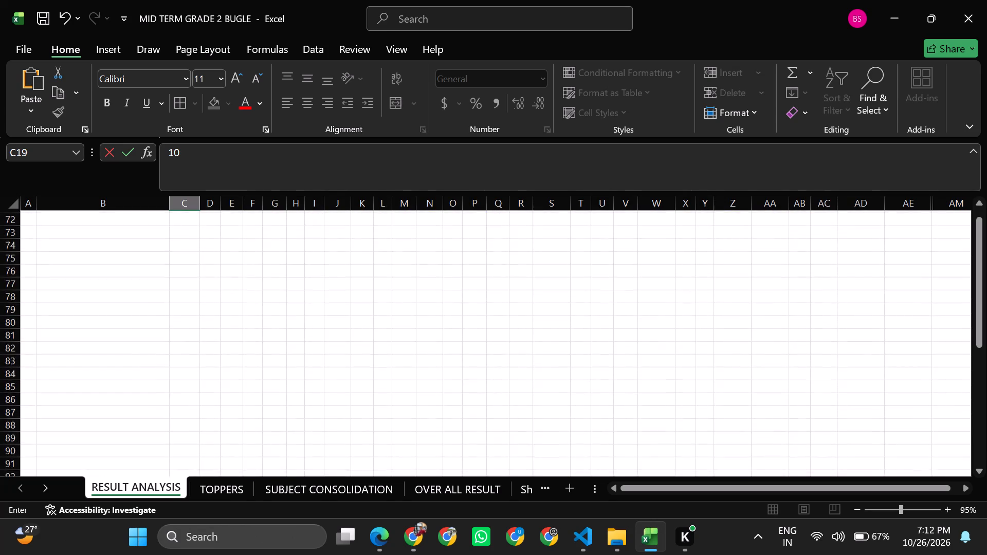
pyautogui.scroll(7, 405, 218)
pyautogui.scroll(-1, 405, 218)
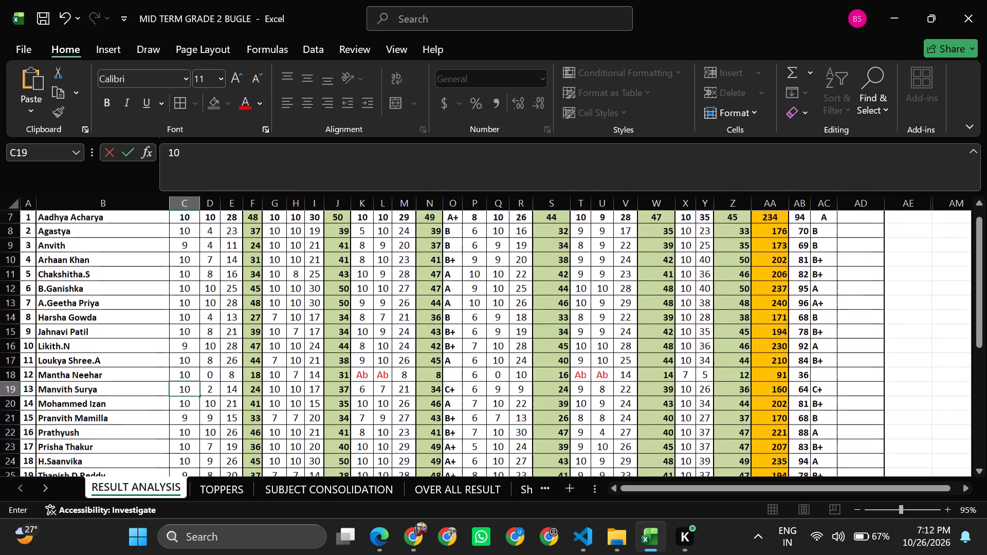
pyautogui.scroll(-2, 405, 218)
pyautogui.scroll(2, 405, 218)
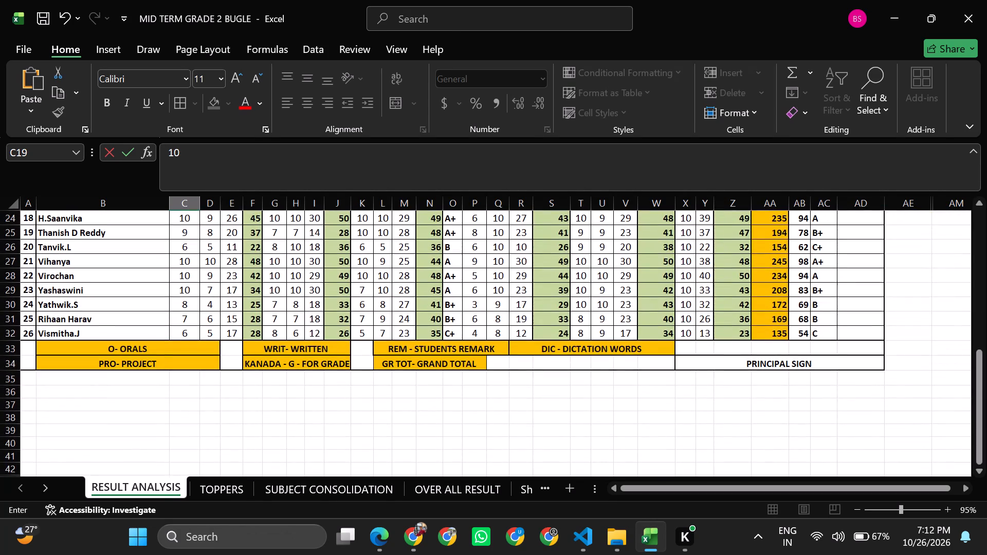
pyautogui.scroll(2, 242, 227)
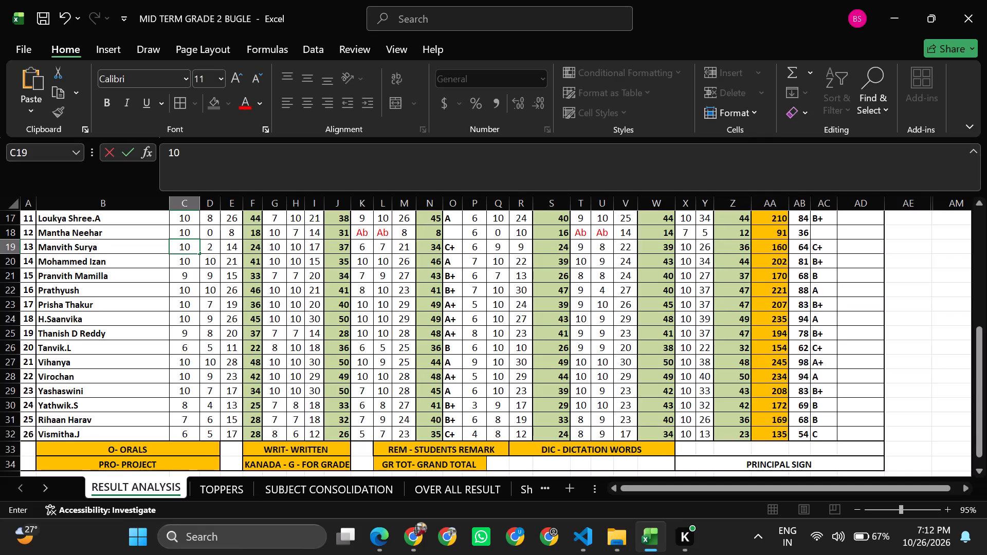
pyautogui.moveTo(199, 252); pyautogui.dragTo(199, 427)
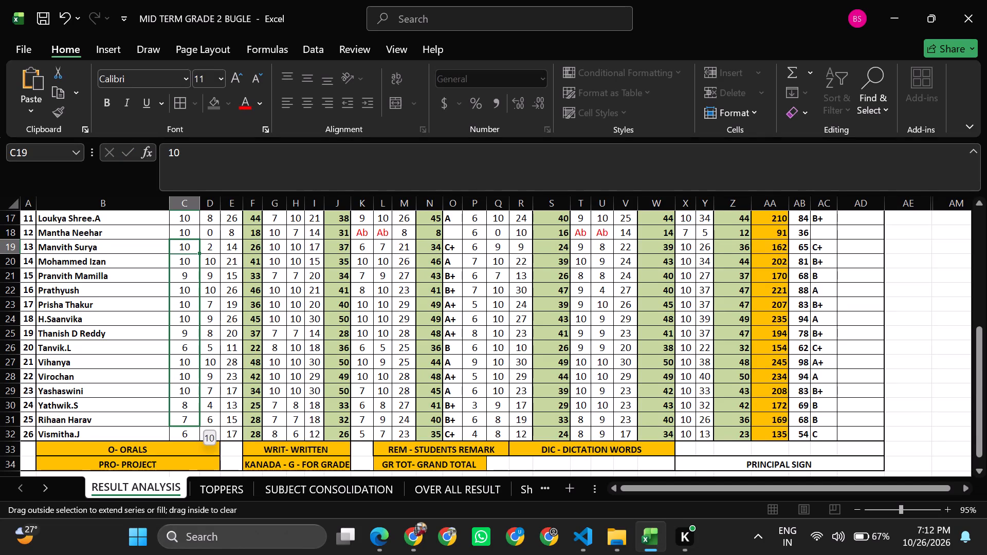
pyautogui.moveTo(199, 427); pyautogui.dragTo(198, 437)
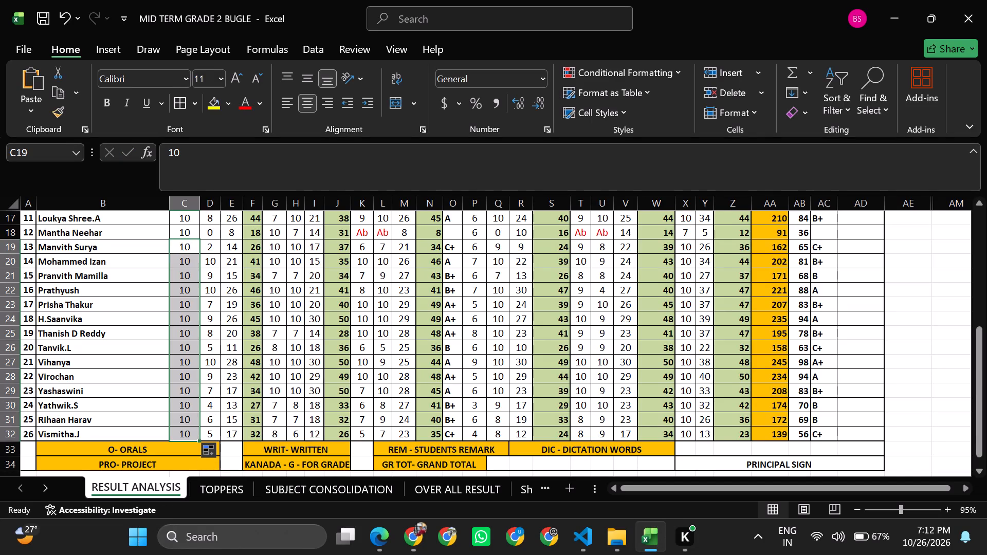
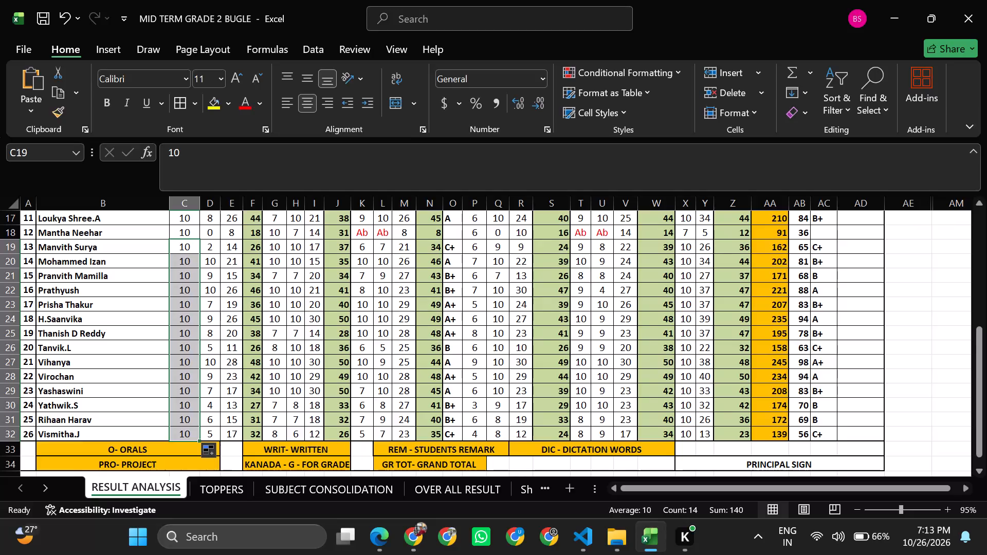
# Set the English marks in column D to 10 for the last two students (D32, D31) and 8 for the twenty-fourth student (D30).
pyautogui.click(203, 403)
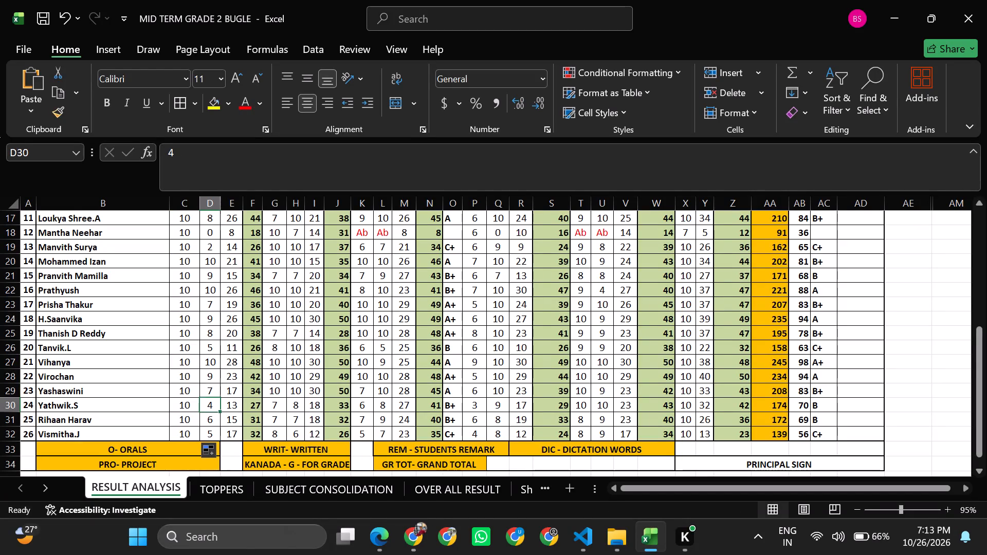
pyautogui.scroll(-1, 203, 403)
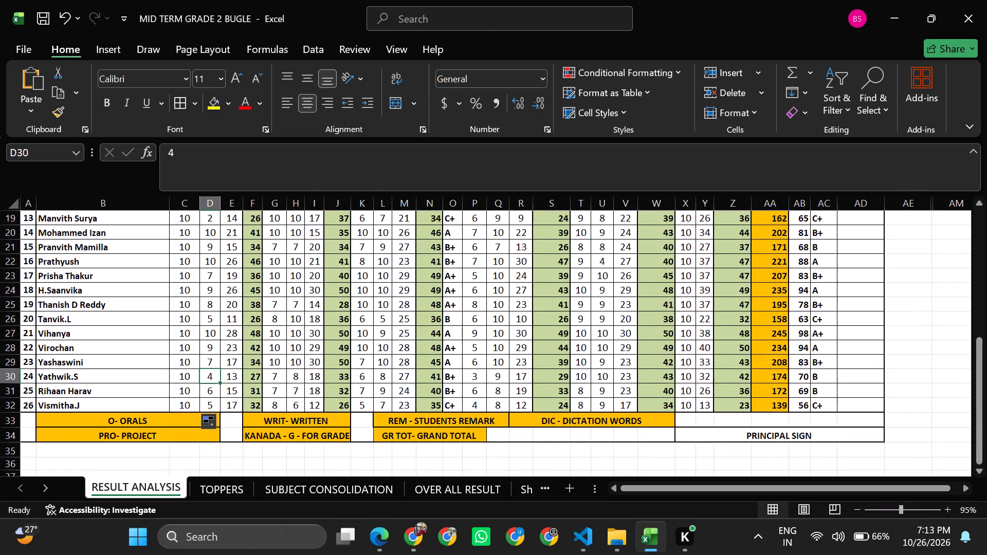
pyautogui.click(212, 411)
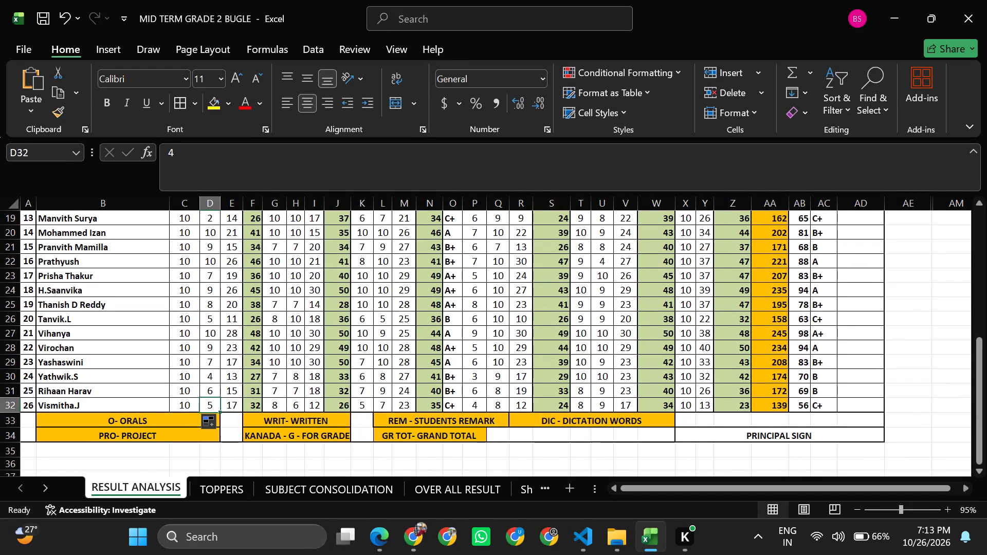
pyautogui.write('10')
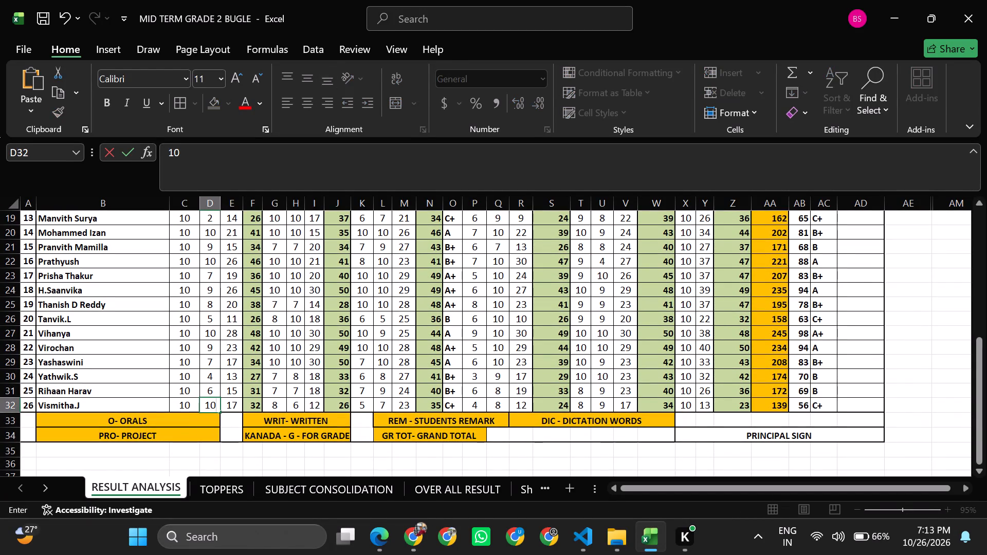
pyautogui.press('Up')
pyautogui.write('10')
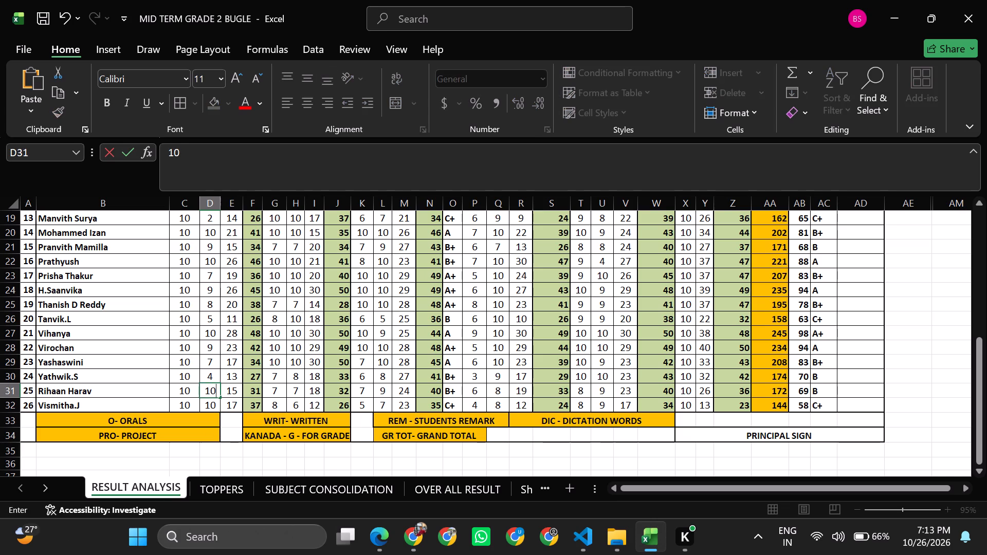
pyautogui.press('Up')
pyautogui.write('08')
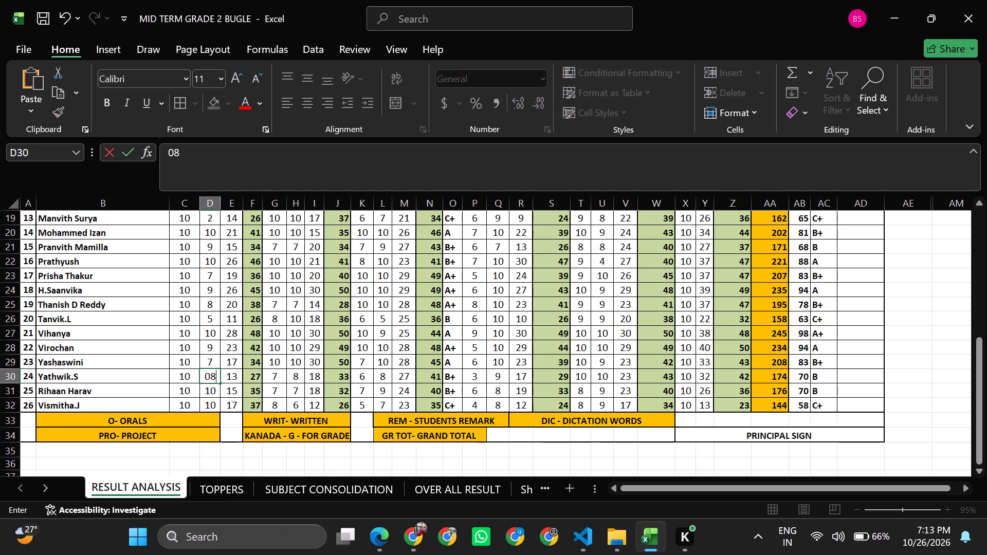
pyautogui.press('Up')
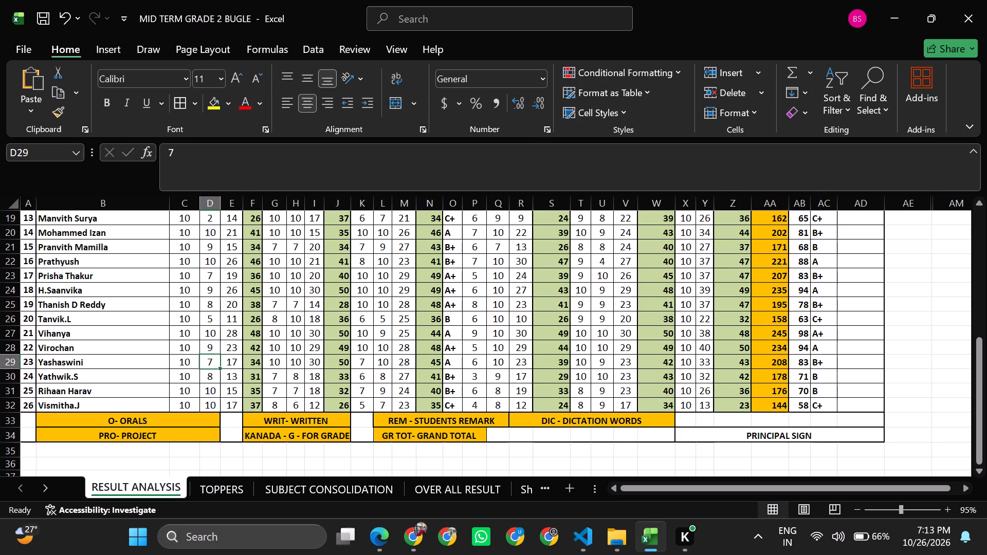
# Set the column D English marks of the twenty-third student in D29 to 9 and the twenty-second student in D28 to 6.
pyautogui.write('09')
pyautogui.press('Up')
pyautogui.write('-6')
pyautogui.press('BackSpace')
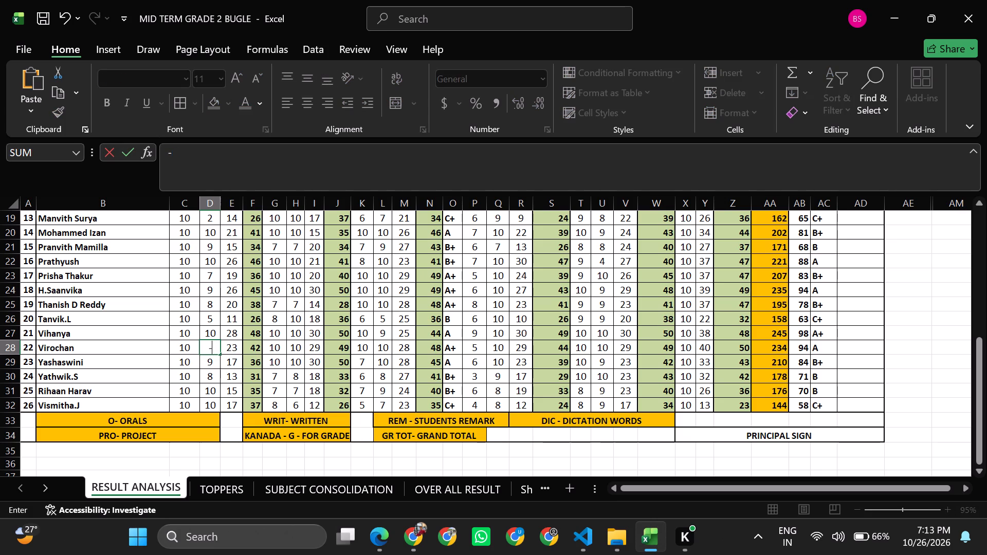
pyautogui.press('BackSpace')
pyautogui.press('0')
pyautogui.press('6')
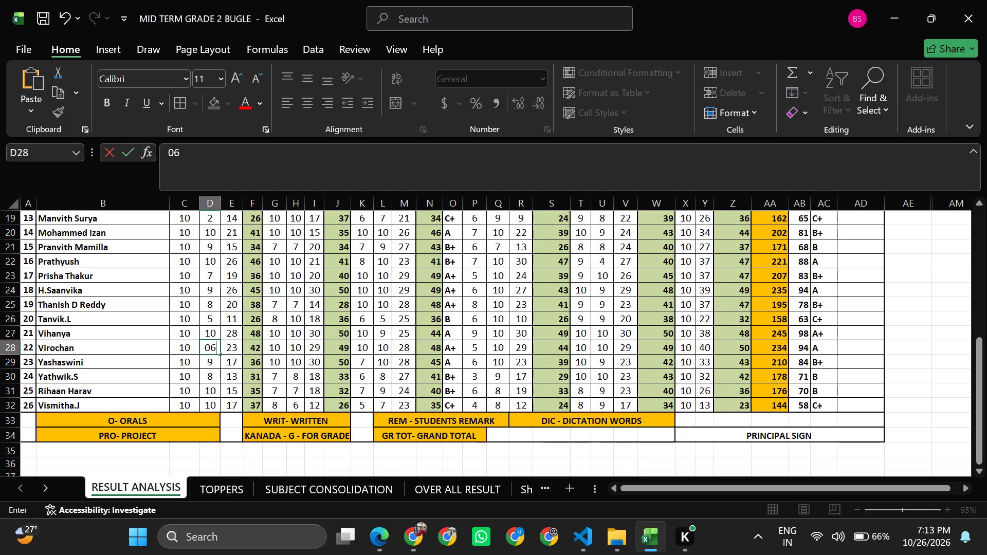
pyautogui.press('Up')
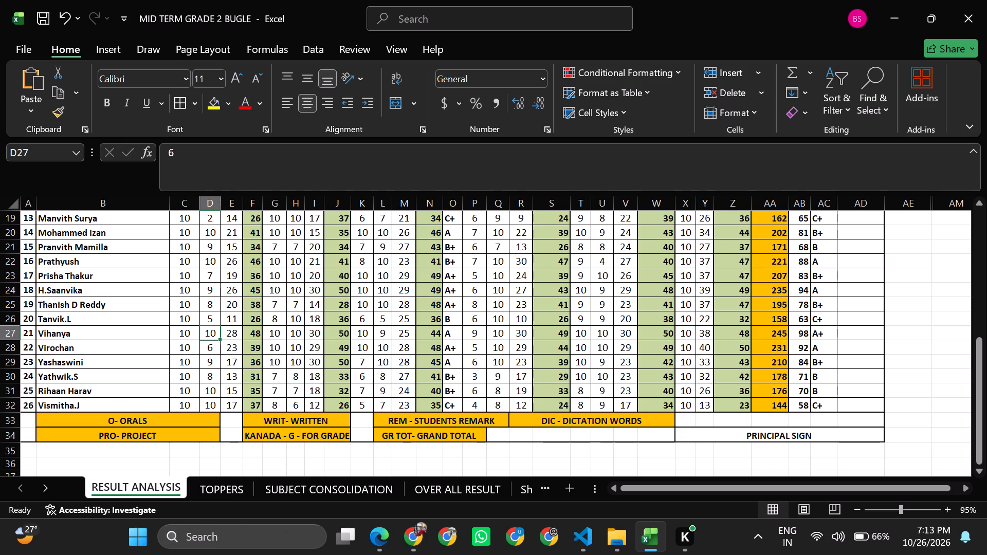
# Set the fourteenth student's English mark in D20 to 7.
pyautogui.press('Up')
pyautogui.press('Up')
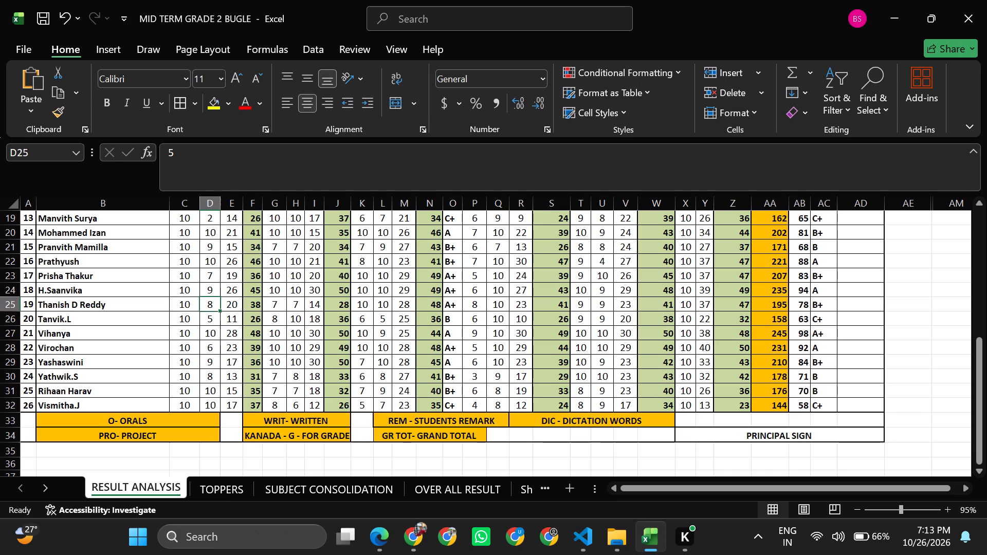
pyautogui.press('Up')
pyautogui.press('Up')
pyautogui.press('Up')
pyautogui.press('Up')
pyautogui.press('Up')
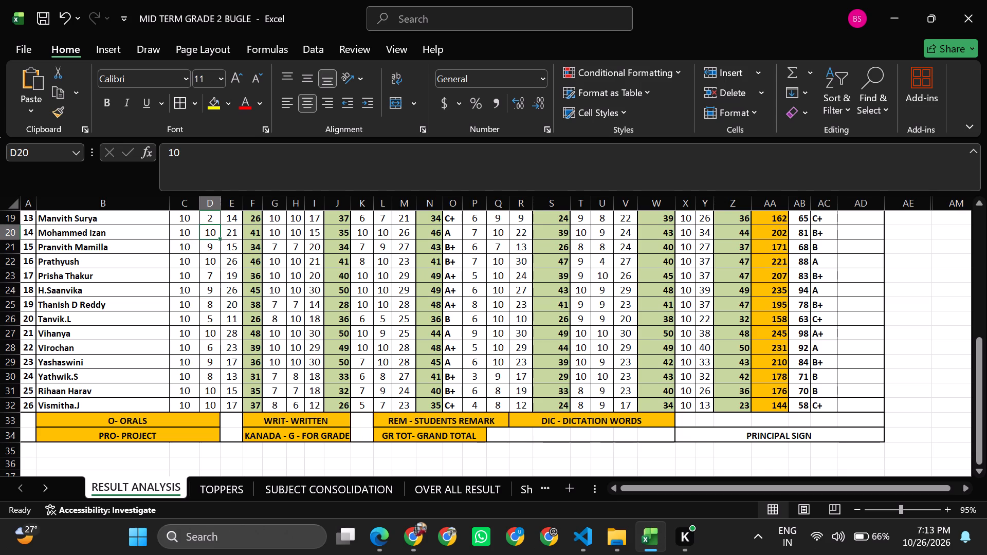
pyautogui.write('07')
pyautogui.press('Down')
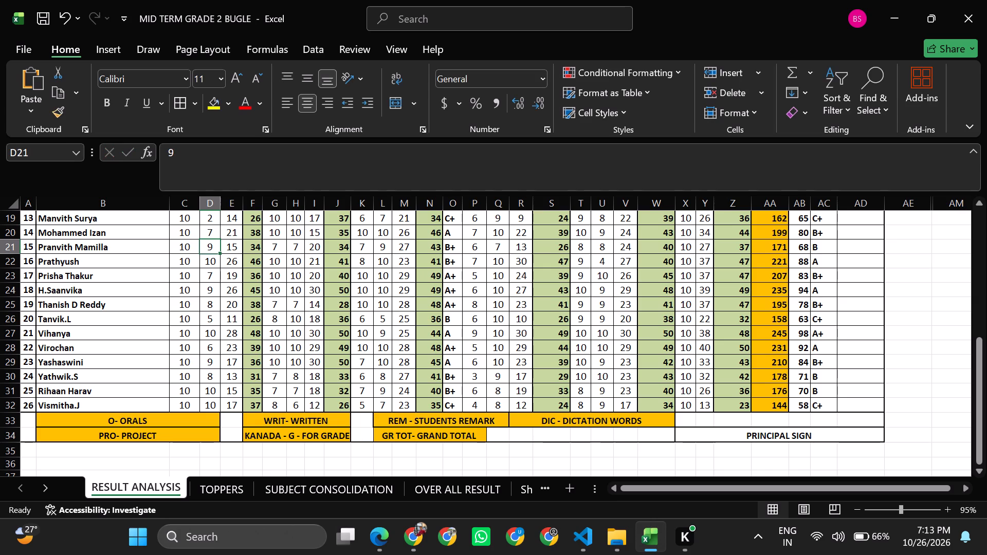
# Set the column D English marks of the fifteenth to twentieth students in D21 through D26 to 10.
pyautogui.write('10')
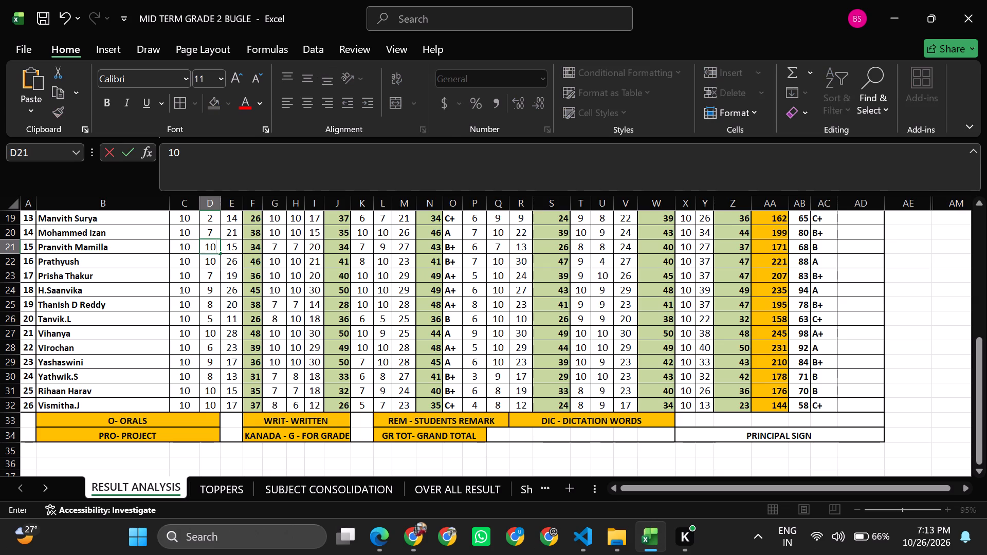
pyautogui.press('Return')
pyautogui.write('10')
pyautogui.press('Return')
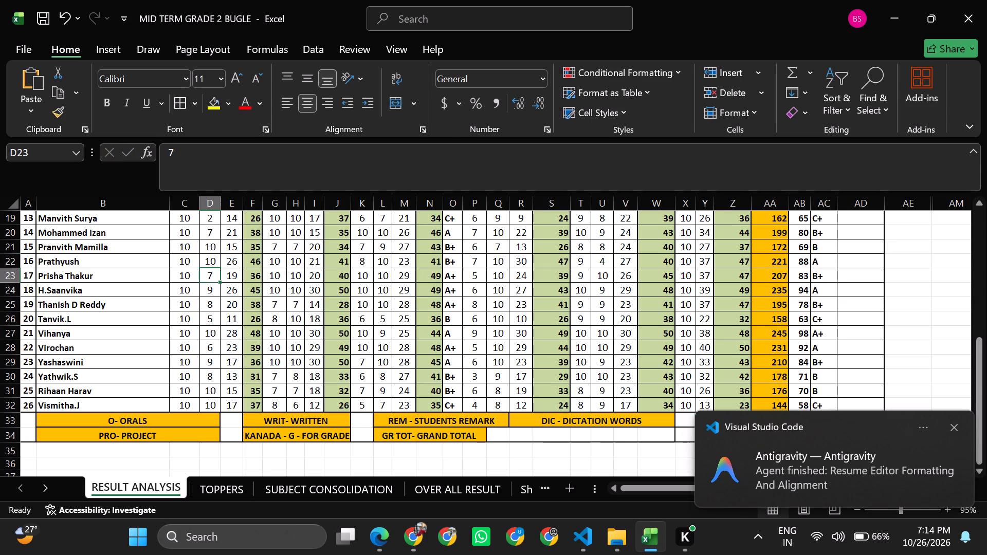
pyautogui.write('10')
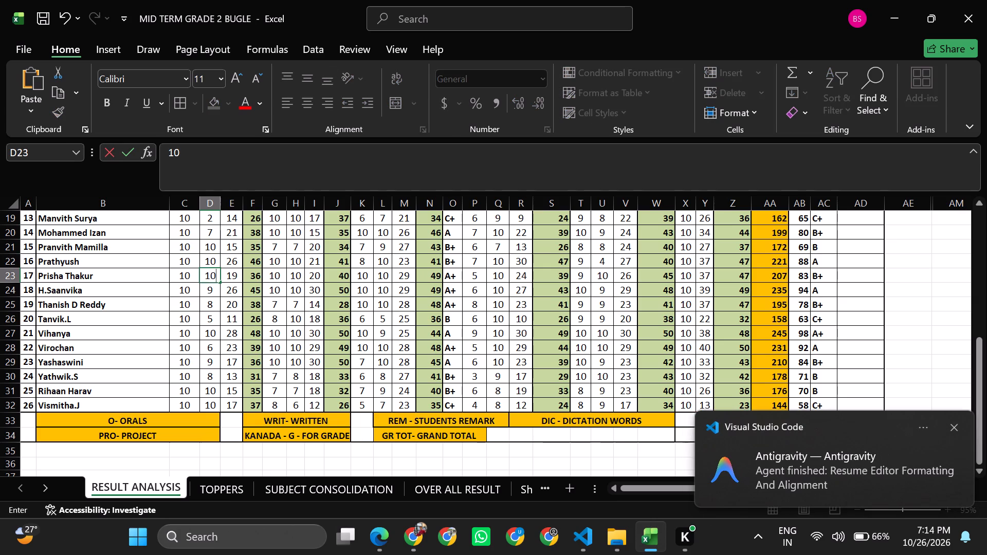
pyautogui.press('Return')
pyautogui.write('10')
pyautogui.press('Return')
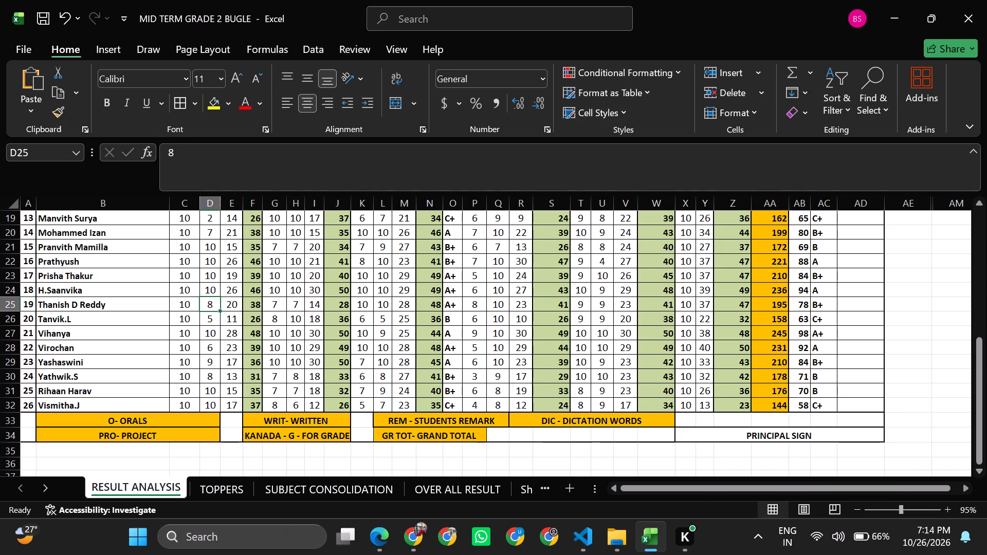
pyautogui.write('10')
pyautogui.press('Return')
pyautogui.write('10')
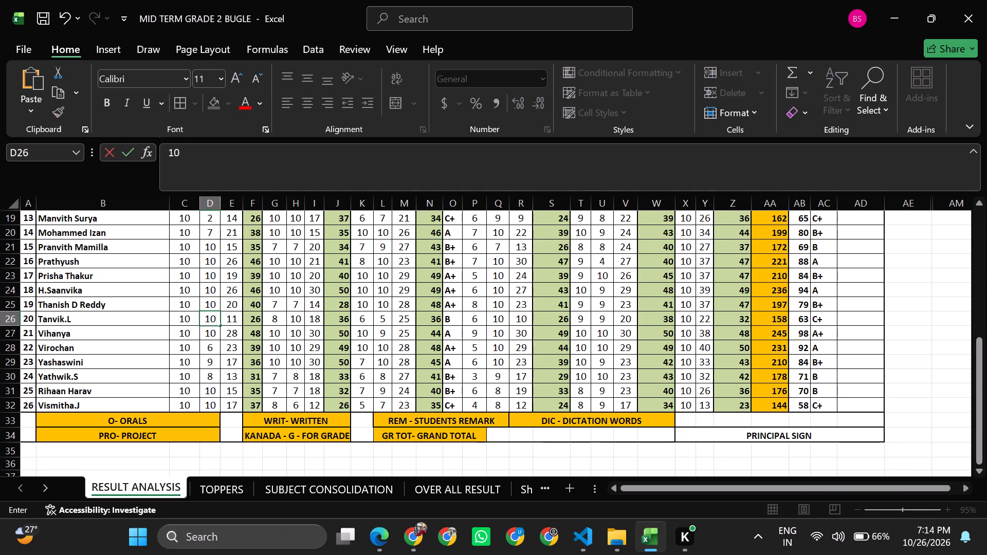
pyautogui.press('Down')
# Set the thirteenth student's English mark in D19 to 7, rechecking the column D marks below it.
pyautogui.press('Down')
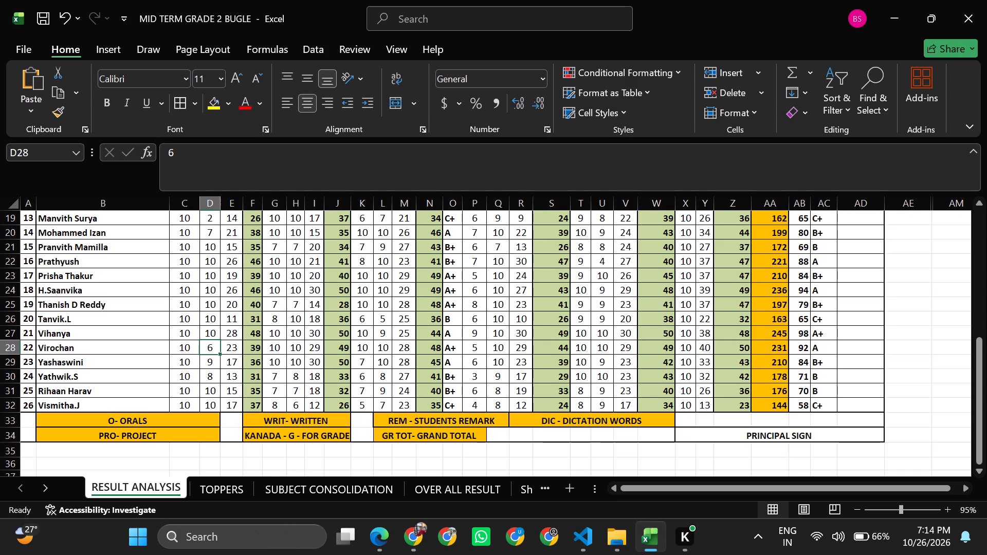
pyautogui.press('Up')
pyautogui.press('Up')
pyautogui.press('Up')
pyautogui.press('Up')
pyautogui.press('Up')
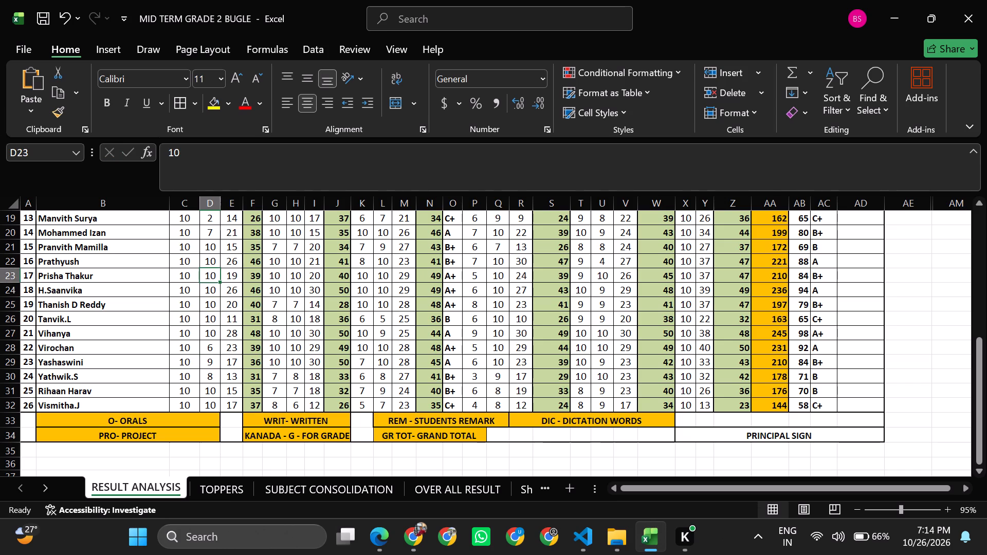
pyautogui.press('Up')
pyautogui.press('Up')
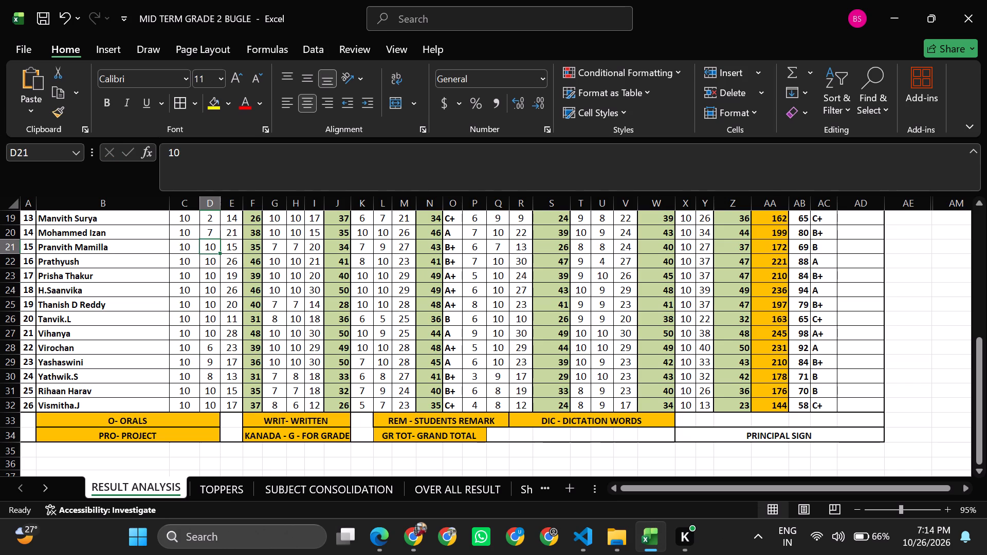
pyautogui.press('Up')
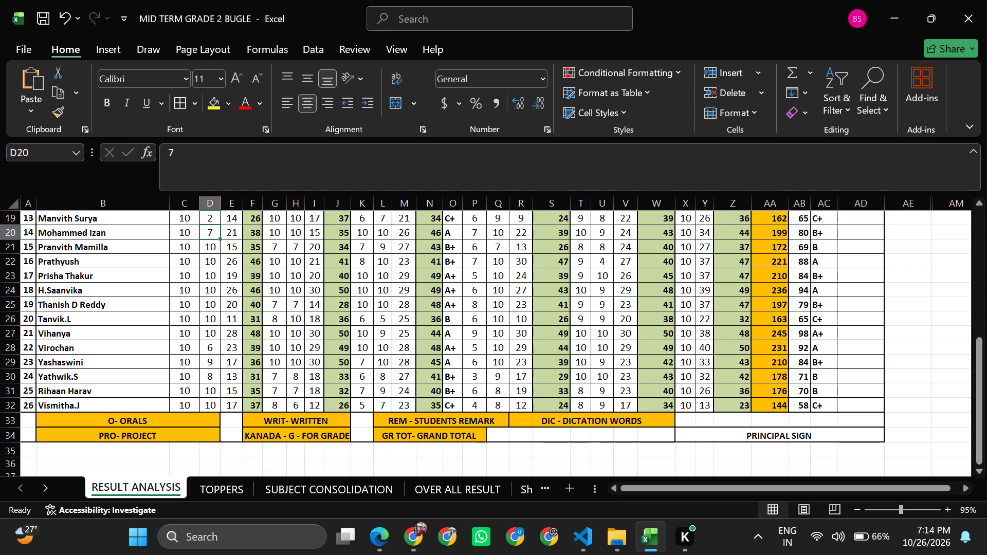
pyautogui.press('Up')
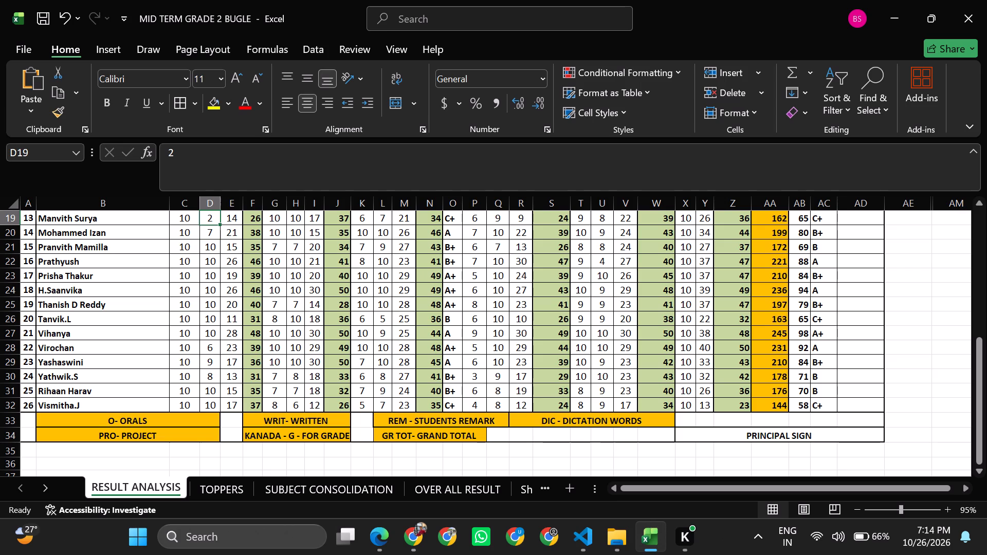
pyautogui.write('07')
pyautogui.press('Up')
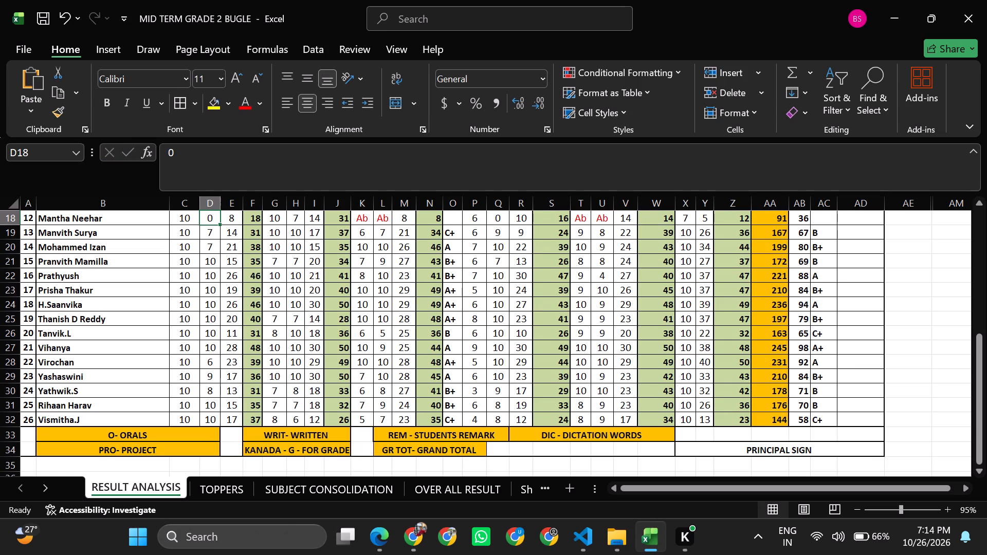
# Set the column D English marks to 10 in D18, 9 in D17 and 5 in D16 for the twelfth, eleventh and tenth students.
pyautogui.write('10')
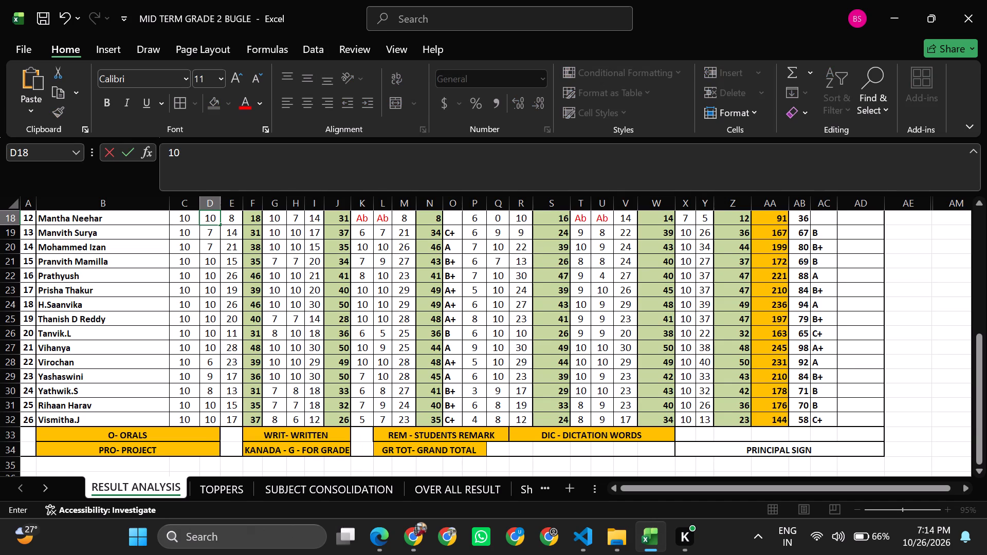
pyautogui.press('Up')
pyautogui.write('09')
pyautogui.press('Up')
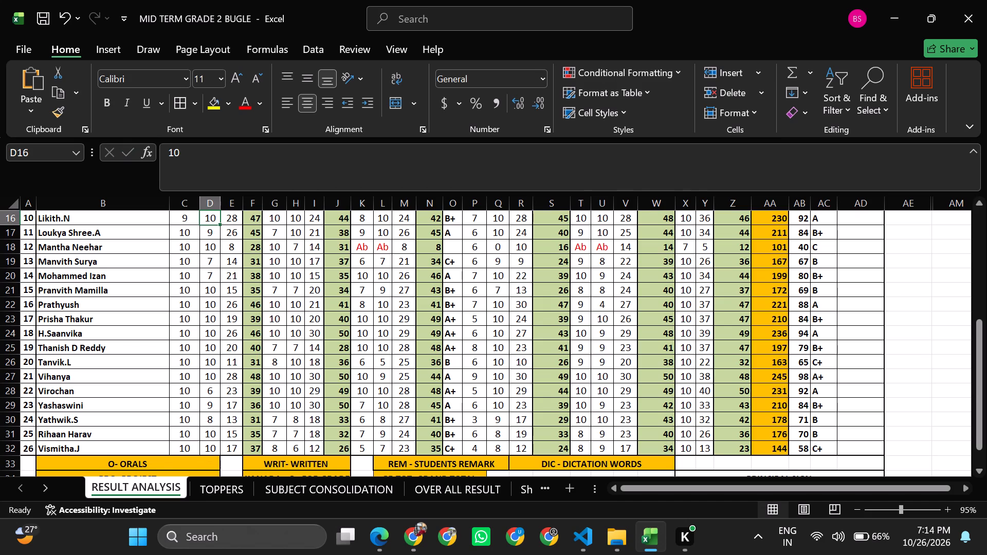
pyautogui.write('05')
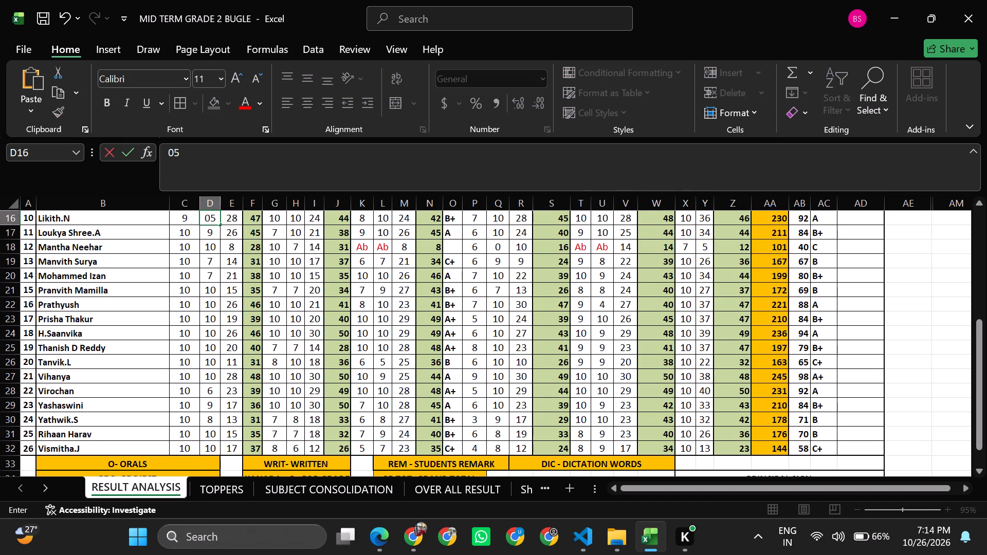
pyautogui.press('Up')
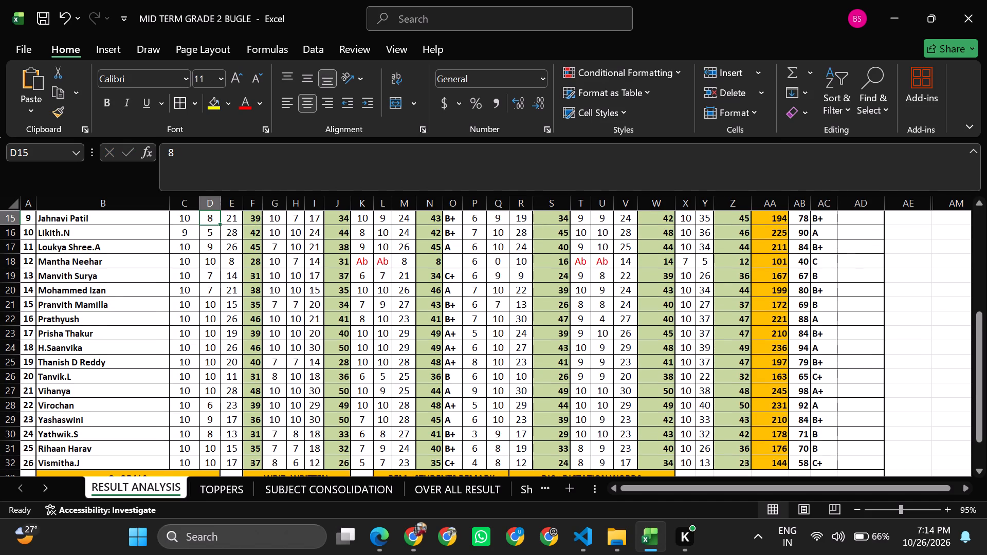
# Set the column D English marks of the ninth and eighth students in D15 and D14 to 10.
pyautogui.write('10')
pyautogui.press('Up')
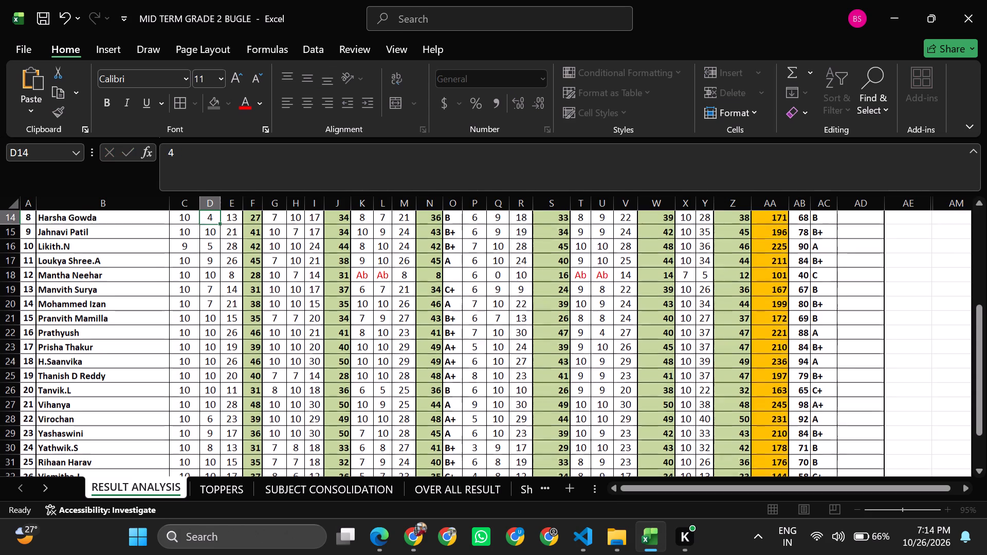
pyautogui.write('10')
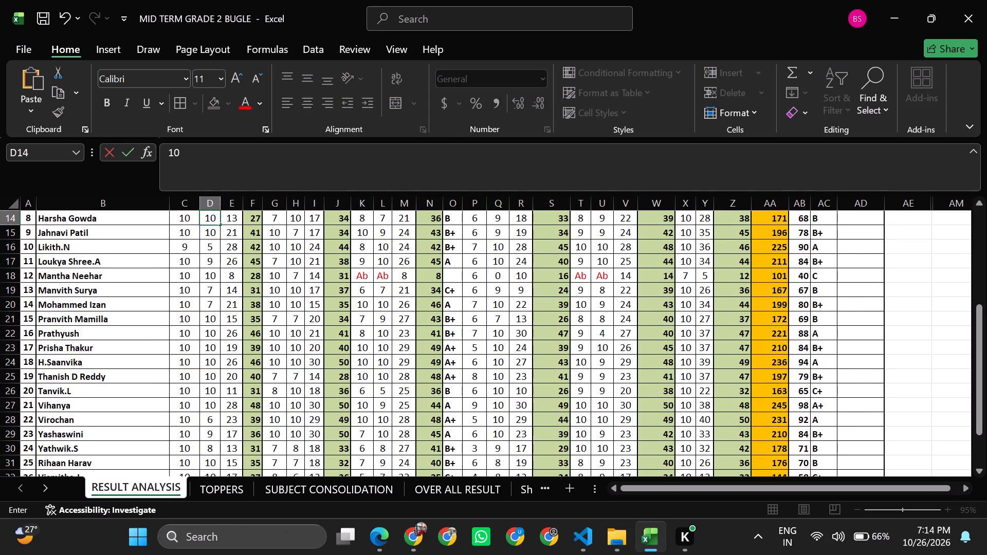
pyautogui.press('Up')
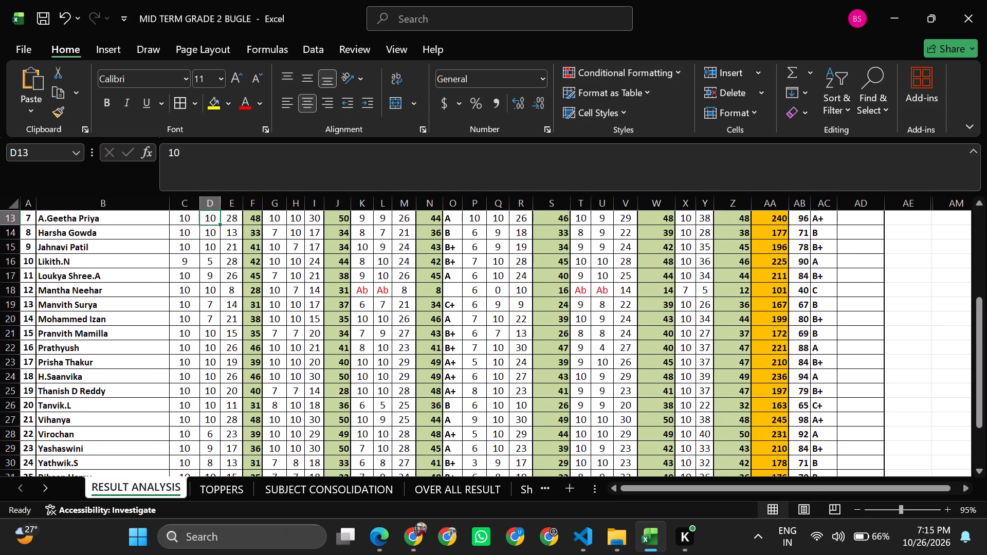
# Set the sixth student's English dictation mark in D12 to 9.
pyautogui.press('Up')
pyautogui.write('09')
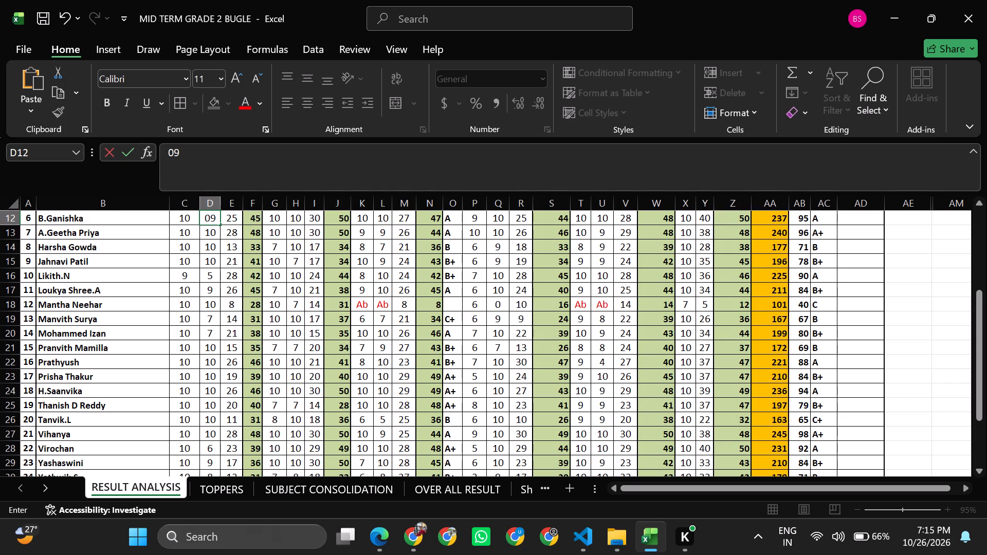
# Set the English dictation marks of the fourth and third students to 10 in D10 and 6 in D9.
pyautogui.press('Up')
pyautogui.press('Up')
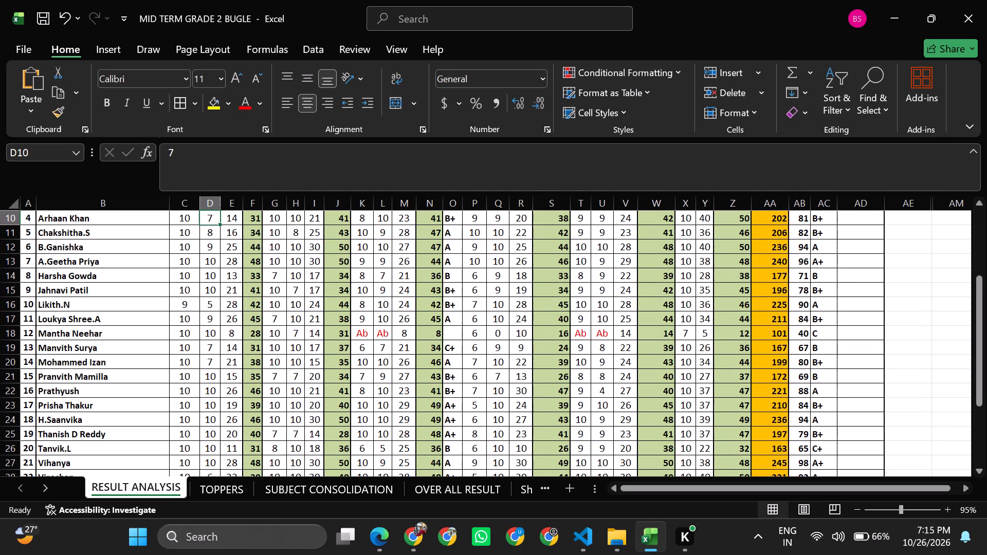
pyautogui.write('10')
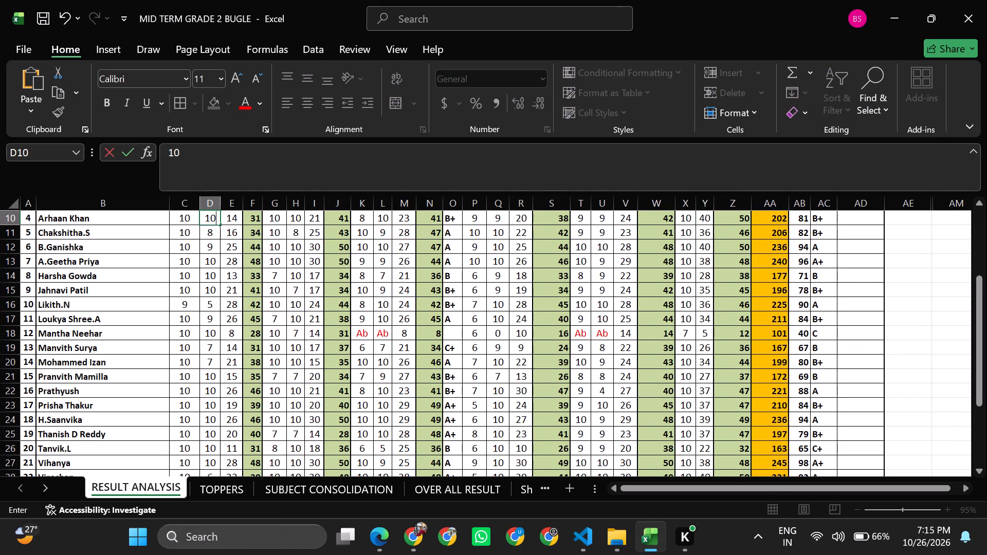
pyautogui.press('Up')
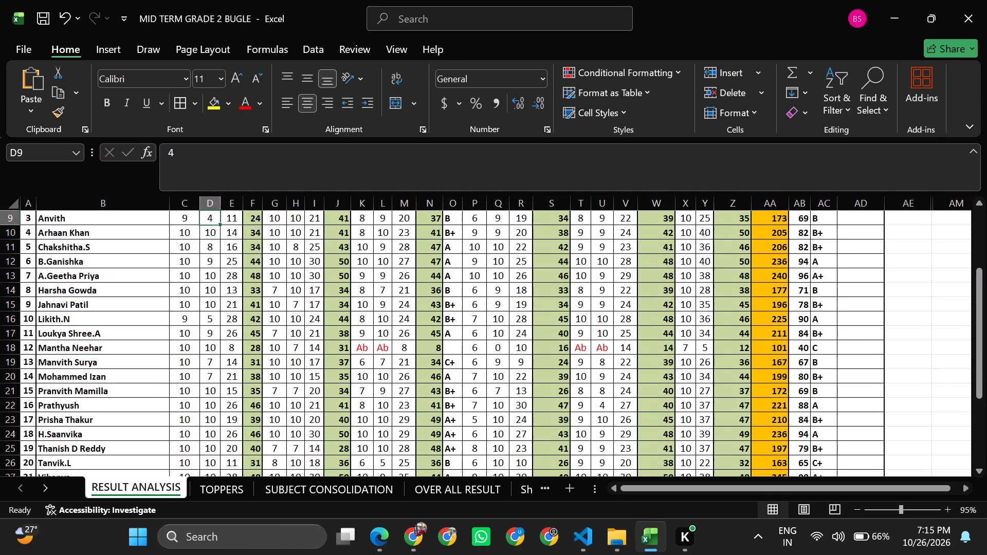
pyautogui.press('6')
# Set the English dictation marks of the first and second students in D7 and D8 to 9.
pyautogui.press('Up')
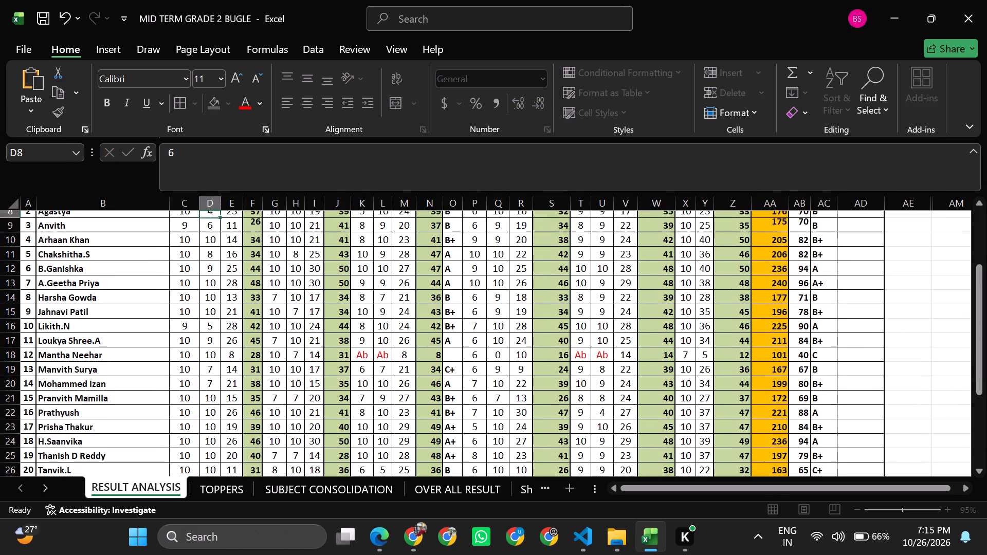
pyautogui.press('Up')
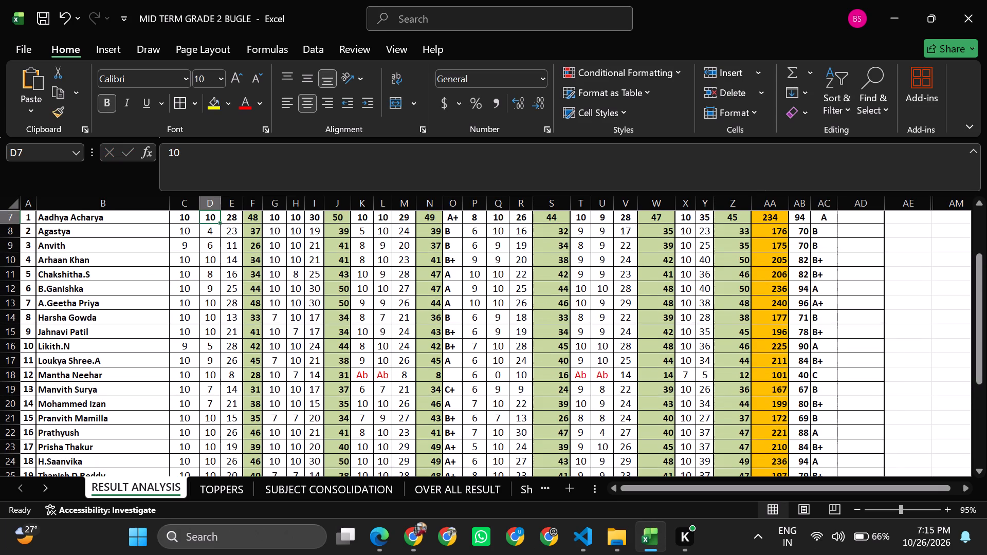
pyautogui.write('09')
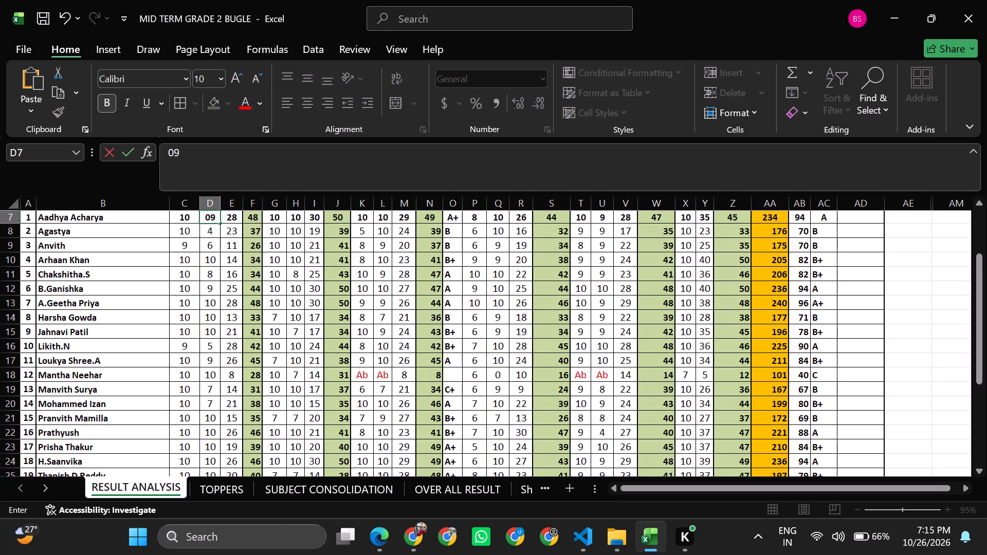
pyautogui.press('Up')
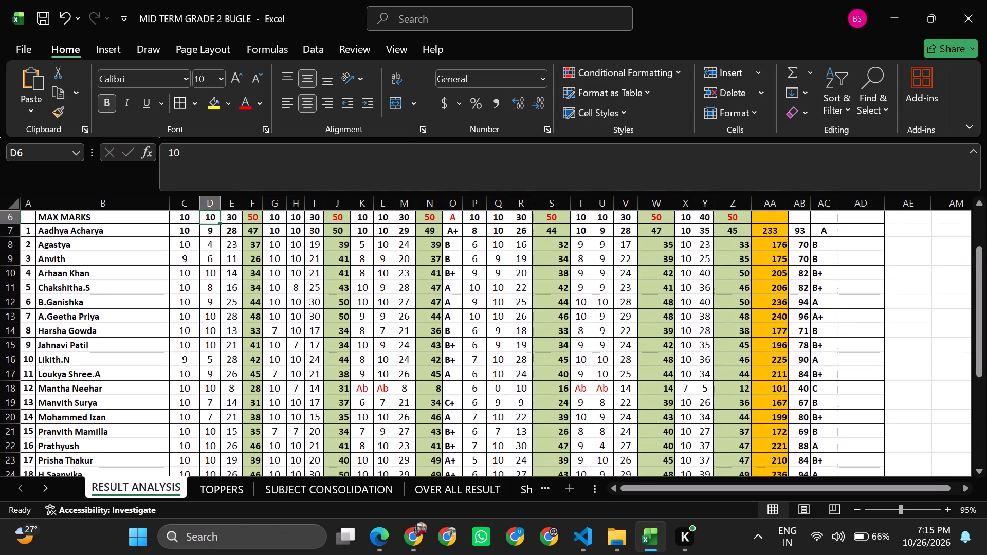
pyautogui.press('Down')
pyautogui.press('Down')
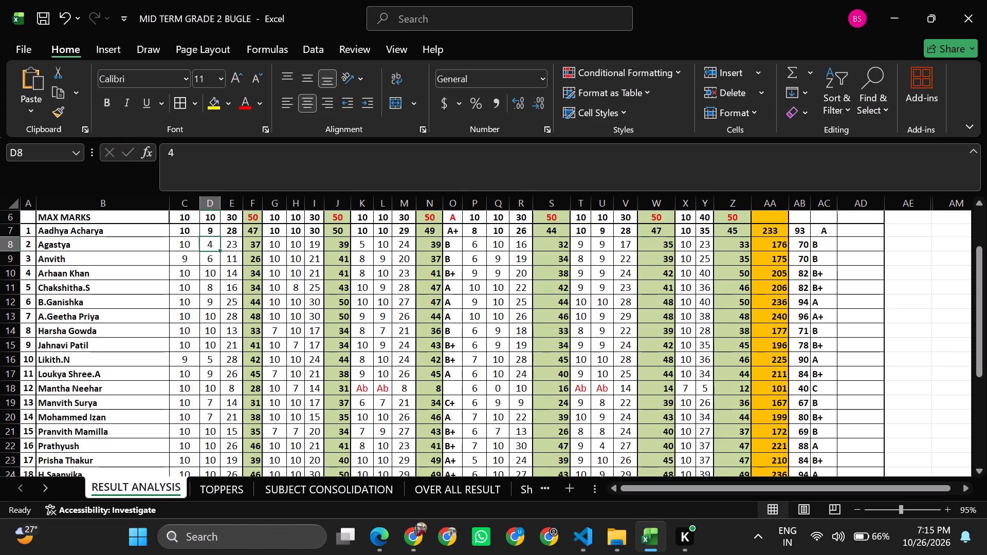
pyautogui.press('9')
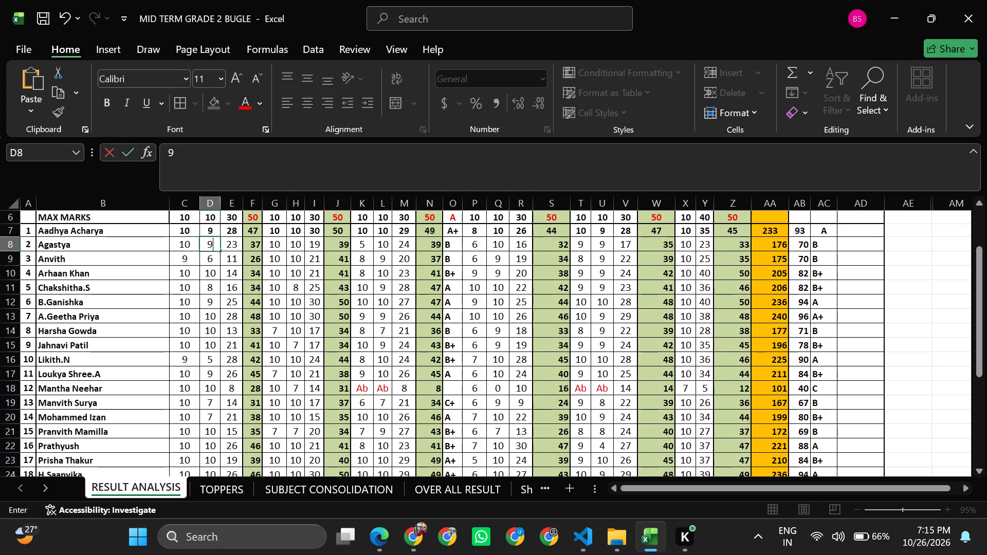
# Set the English dictation marks of the third, fourth and fifth students to 4 in D9, 6 in D10 and 10 in D11.
pyautogui.press('Down')
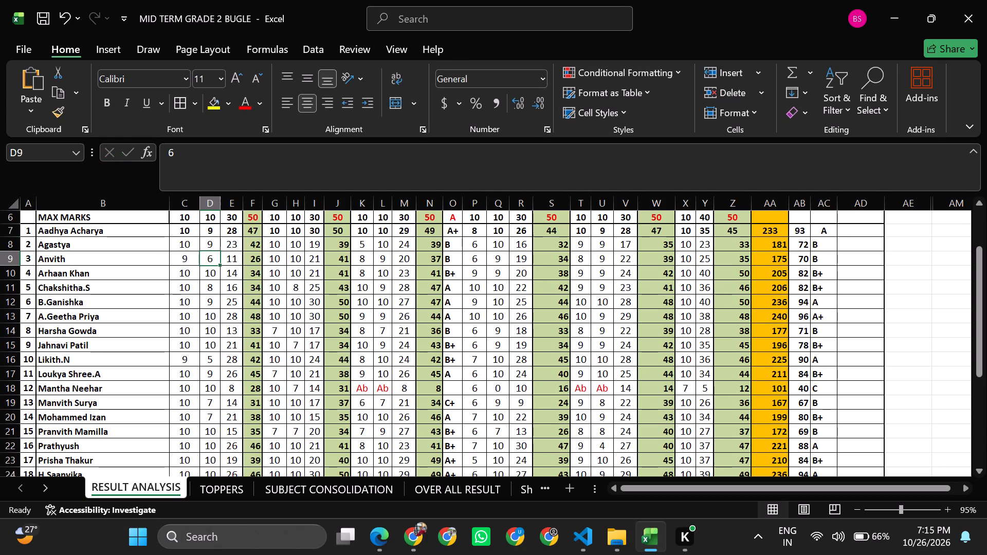
pyautogui.press('4')
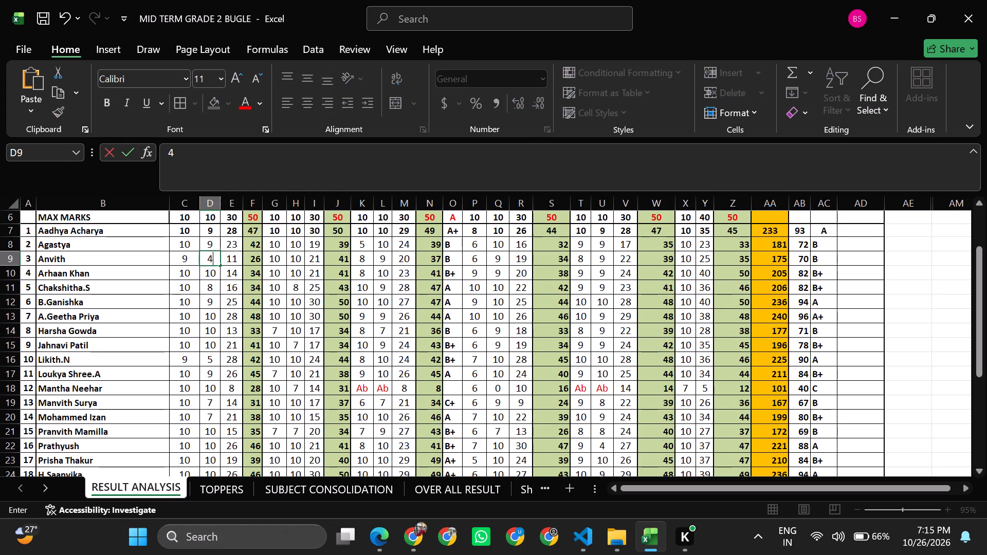
pyautogui.press('Down')
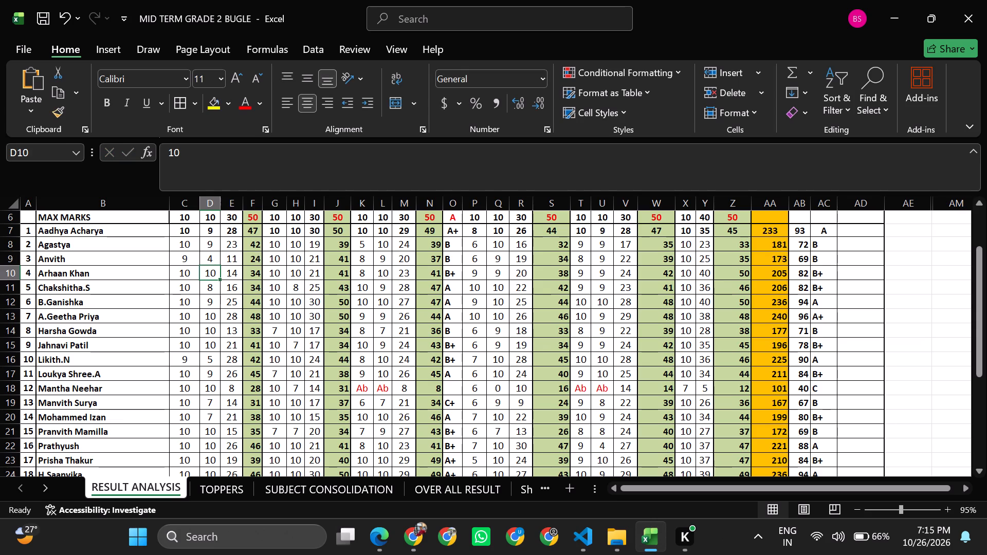
pyautogui.press('6')
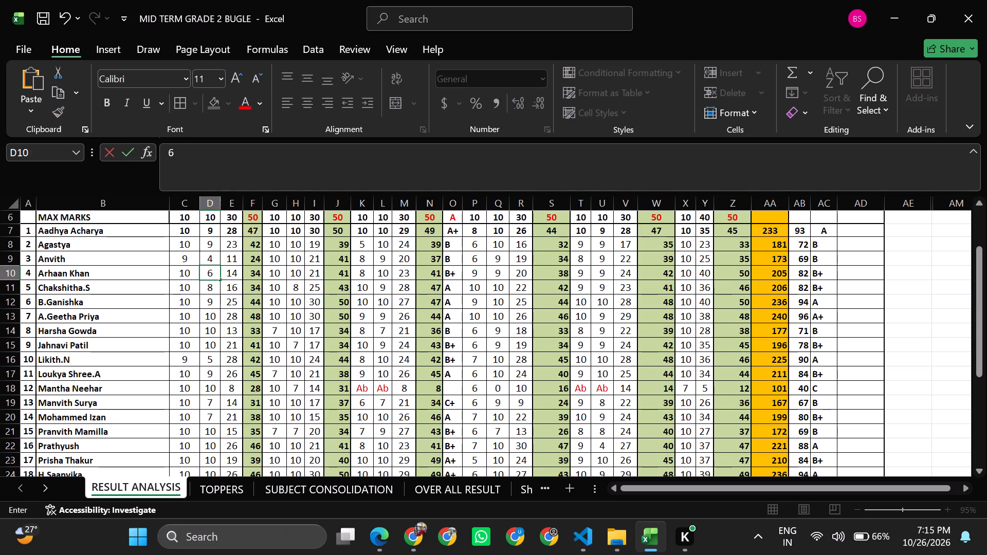
pyautogui.press('Left')
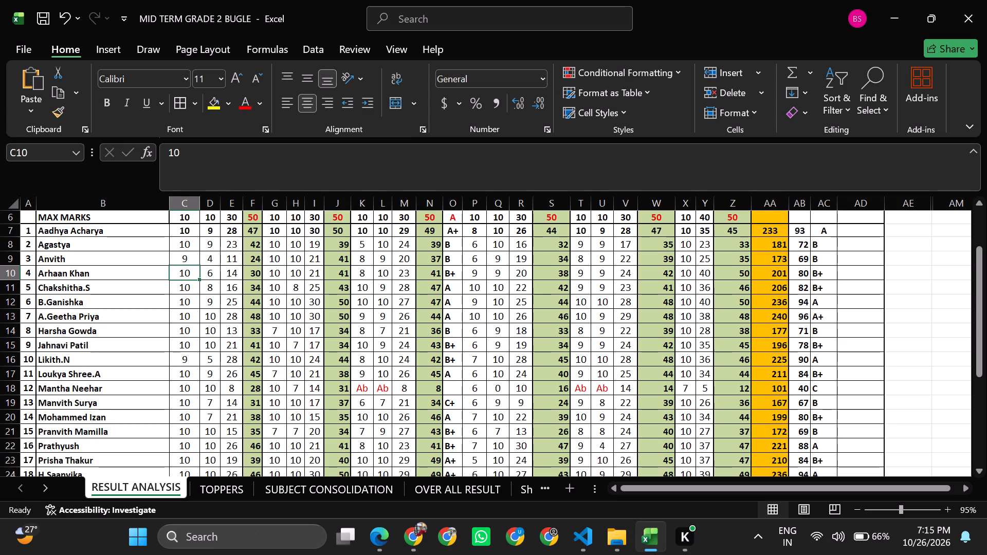
pyautogui.press('Right')
pyautogui.press('Down')
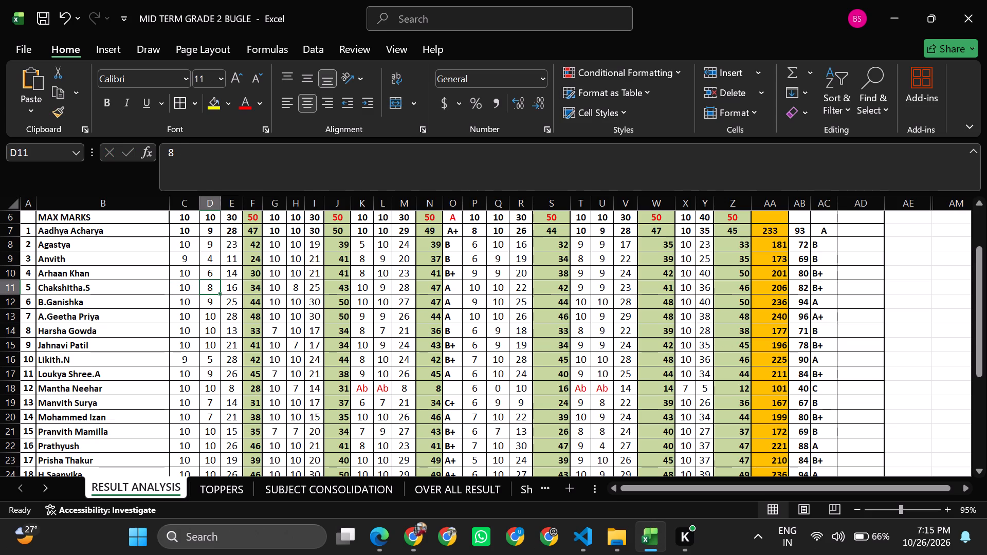
pyautogui.write('10')
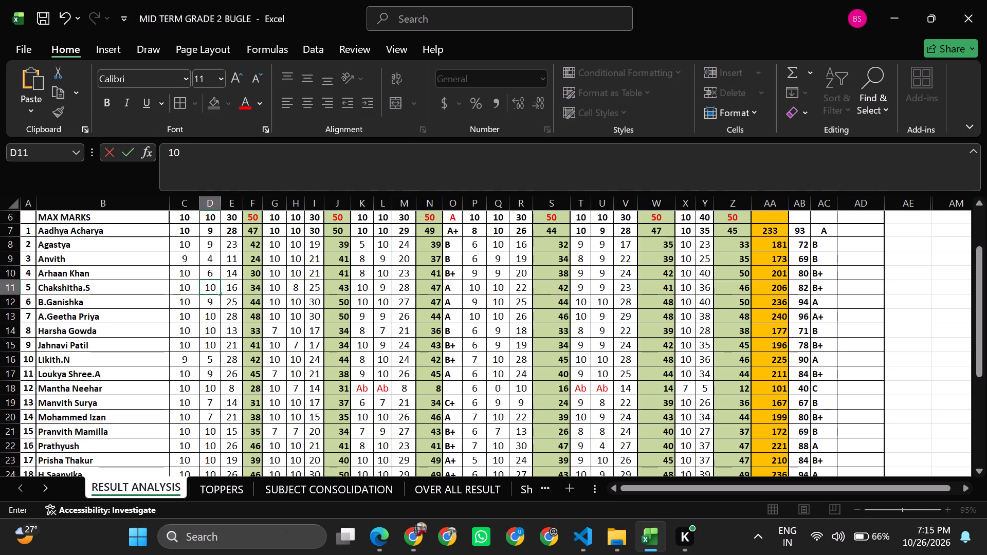
# Set the English written marks of the first three students to 24 in E7, 25 in E8 and 19 in E9.
pyautogui.click(232, 230)
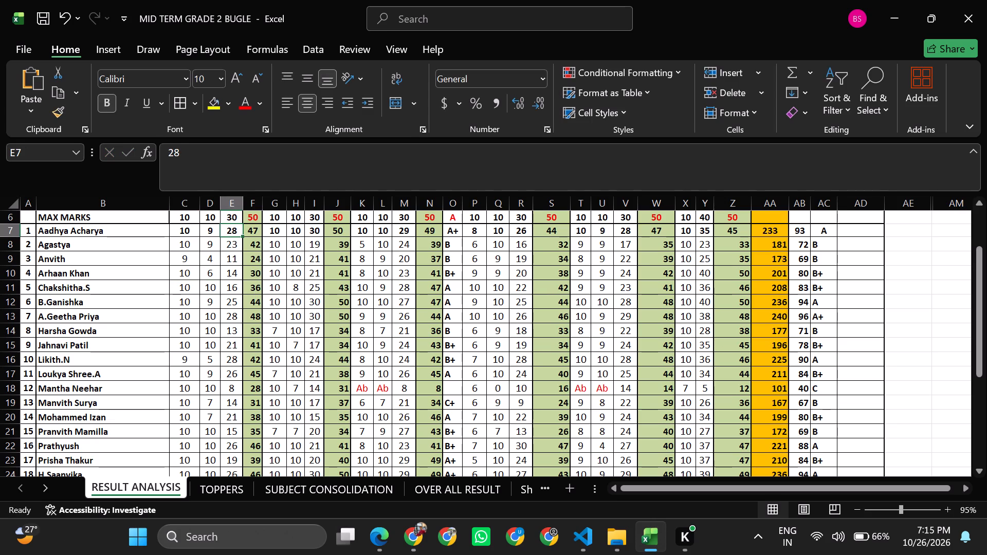
pyautogui.scroll(1, 309, 253)
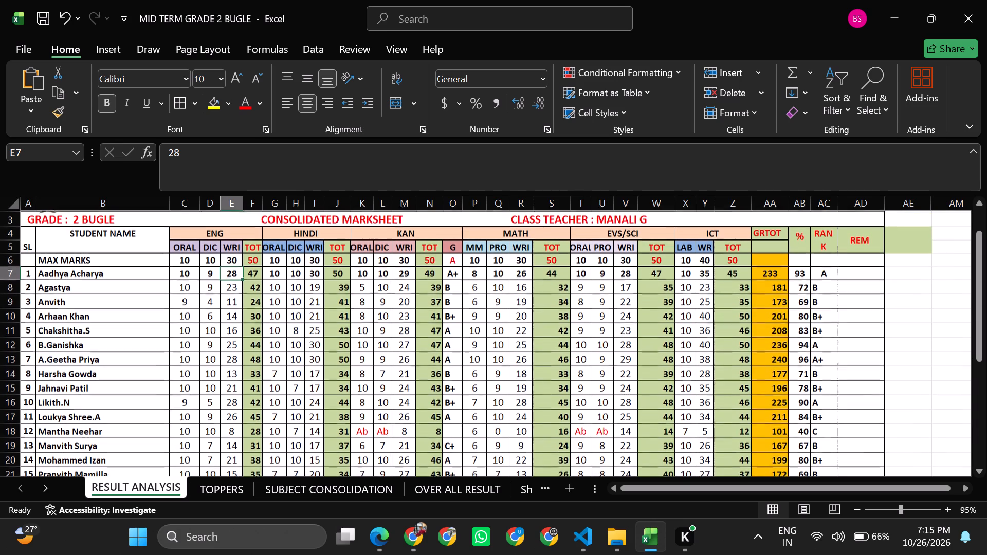
pyautogui.click(230, 274)
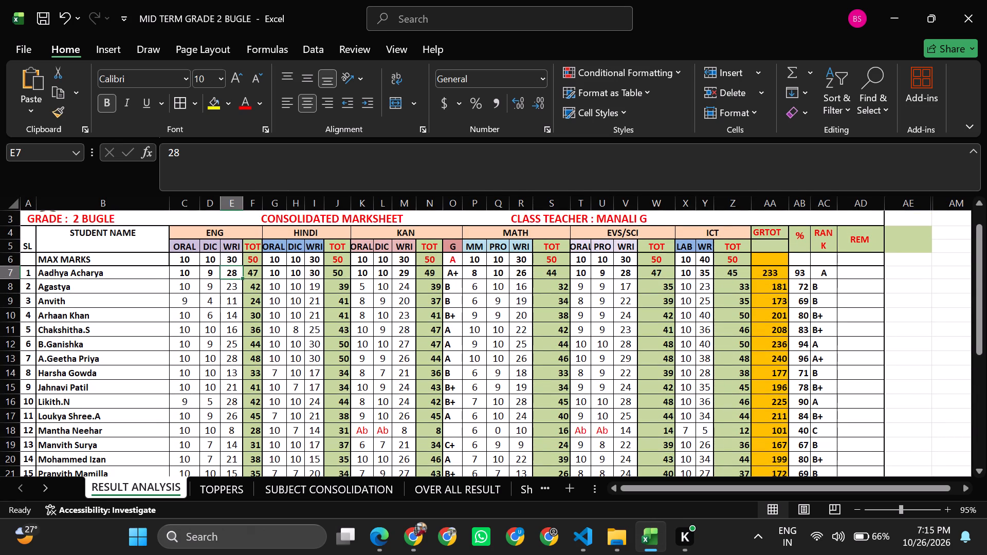
pyautogui.write('24')
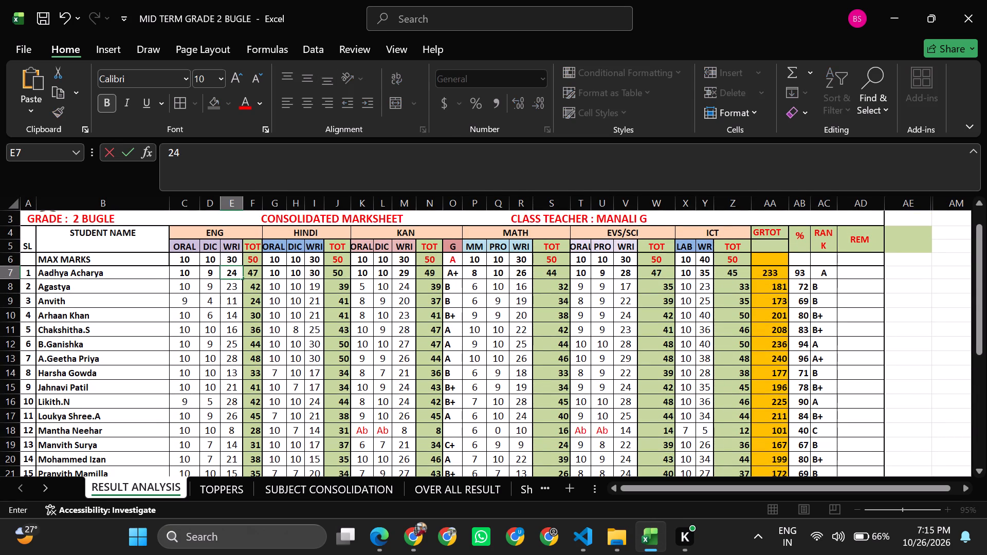
pyautogui.press('Down')
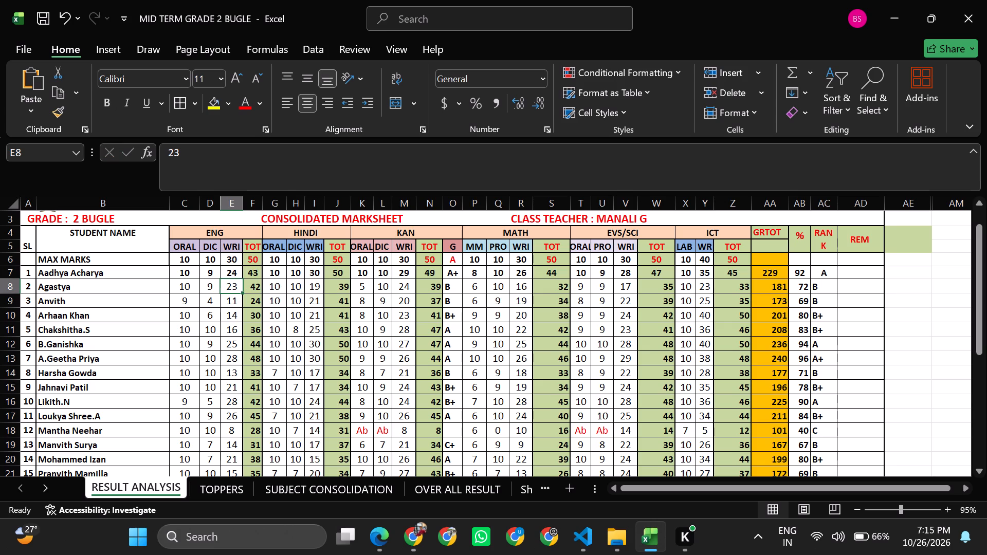
pyautogui.write('25')
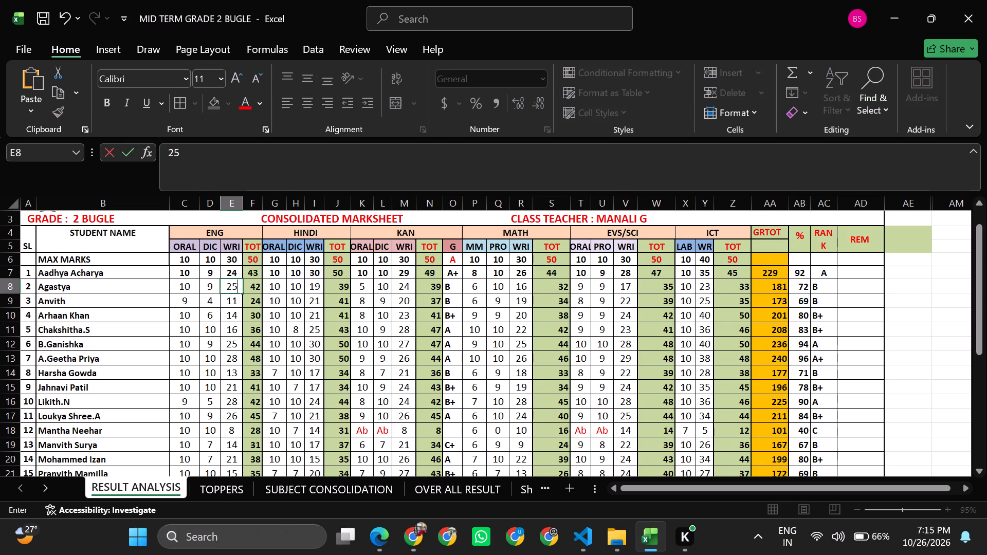
pyautogui.press('Down')
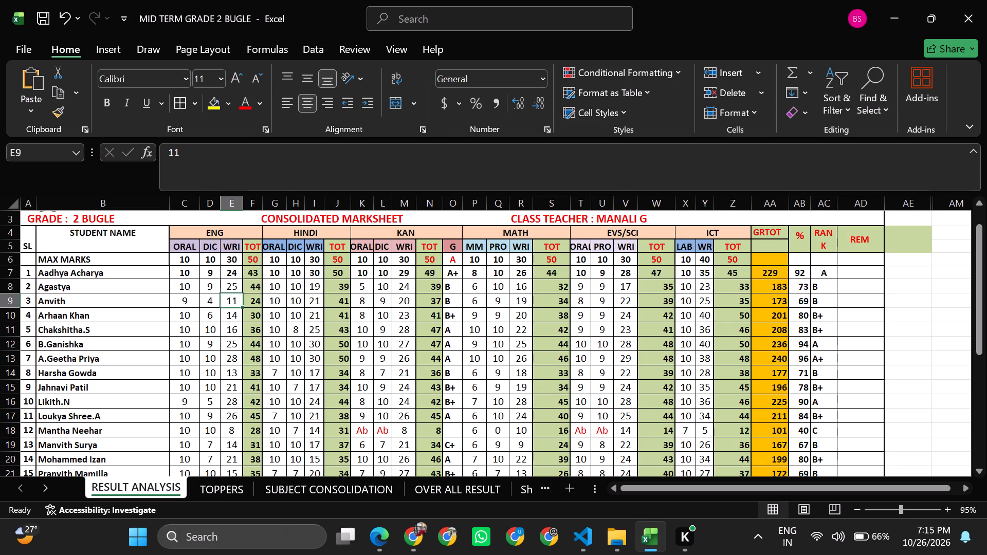
pyautogui.press('1')
pyautogui.press('9')
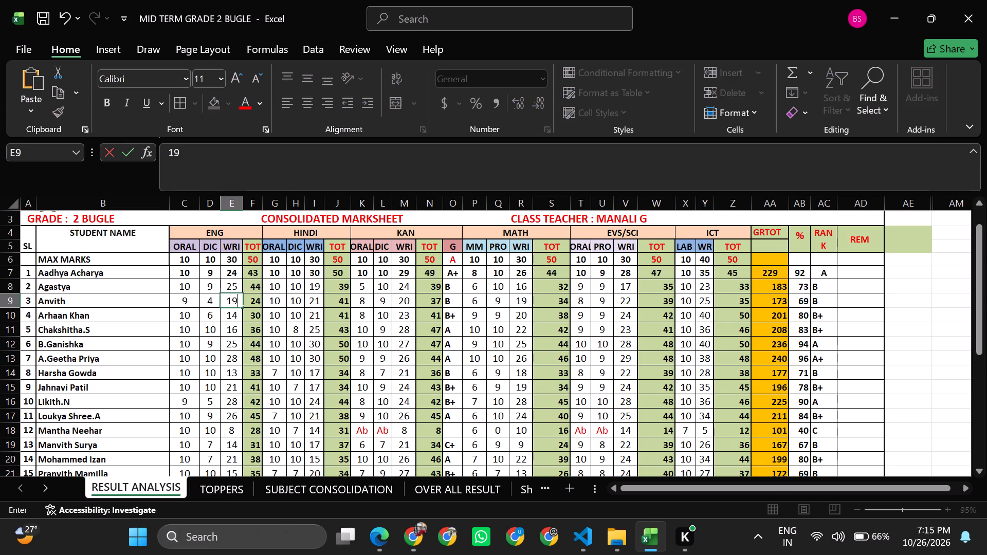
# Set the English written marks of the fourth to sixth students to 22 in E10, 28 in E11 and 25 in E12.
pyautogui.press('Down')
pyautogui.write('22')
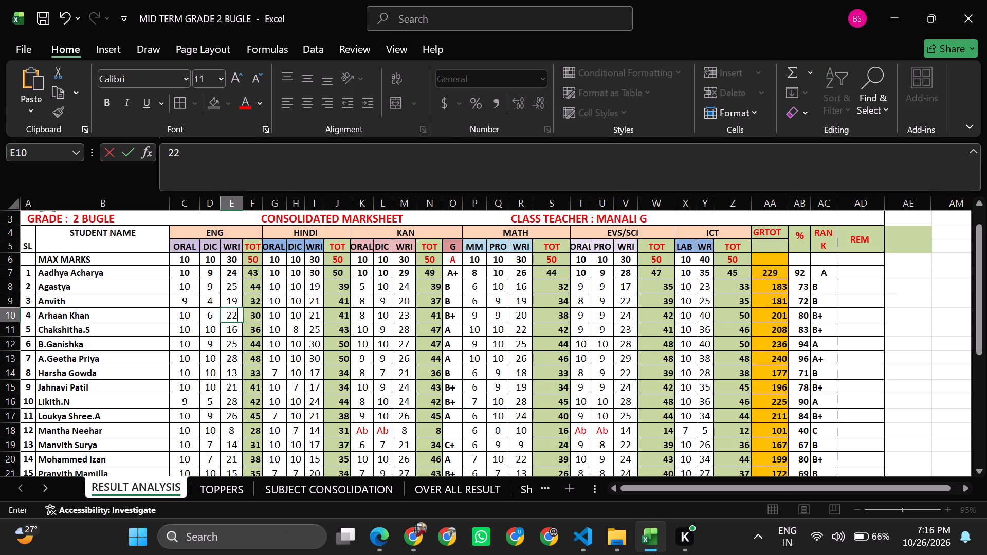
pyautogui.press('Down')
pyautogui.press('2')
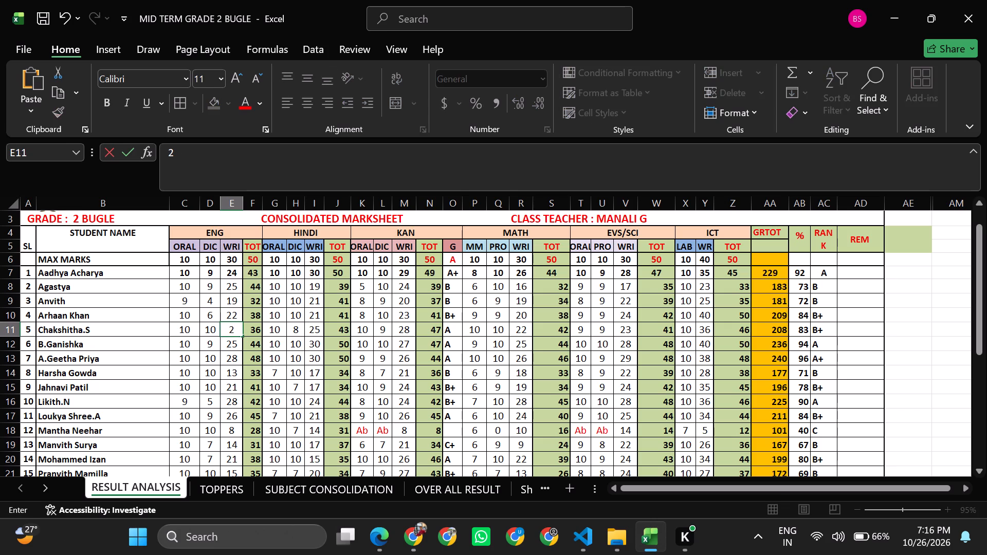
pyautogui.press('8')
pyautogui.press('Down')
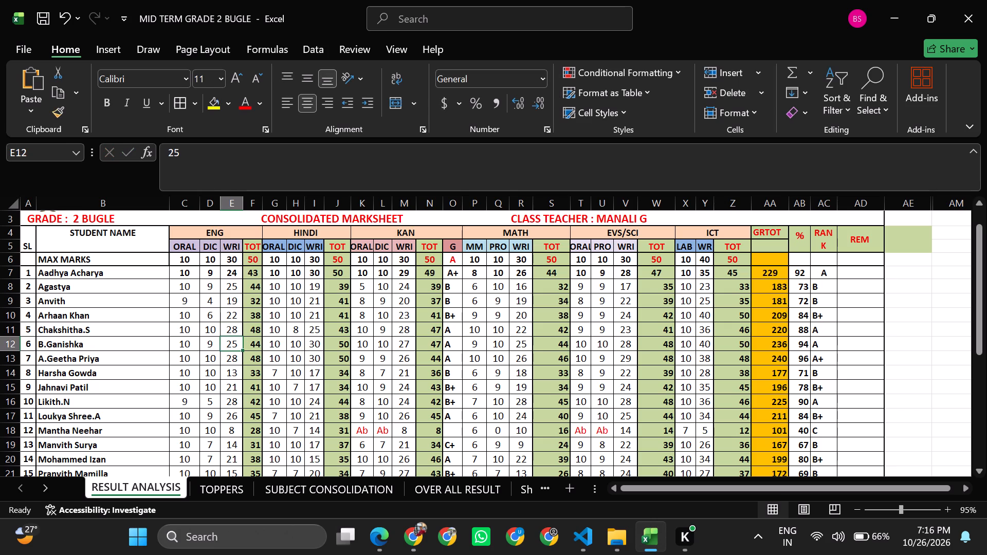
pyautogui.write('25')
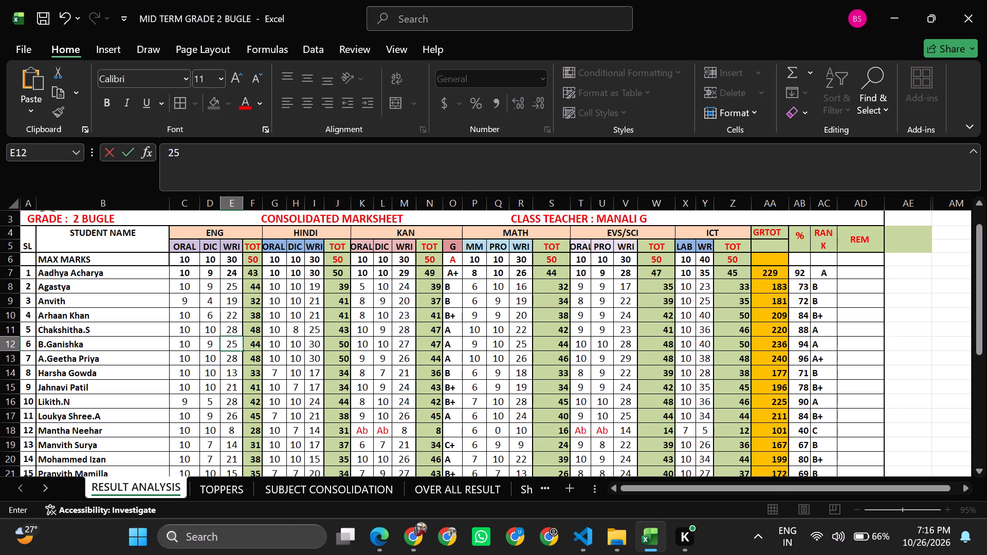
# Set the English written marks of the seventh to ninth students to 26 in E13, 23 in E14 and 29 in E15.
pyautogui.press('Down')
pyautogui.press('2')
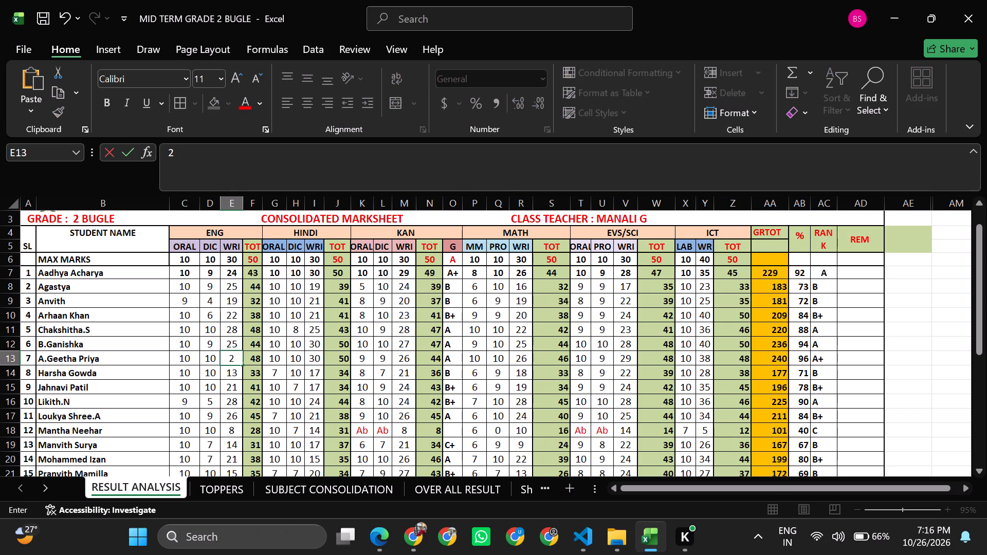
pyautogui.press('6')
pyautogui.press('Down')
pyautogui.write('23')
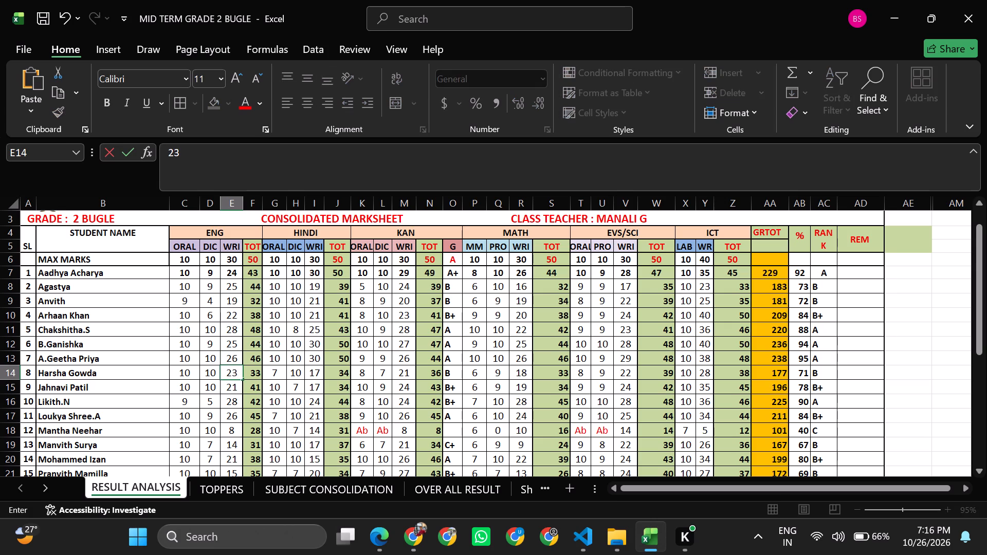
pyautogui.press('Down')
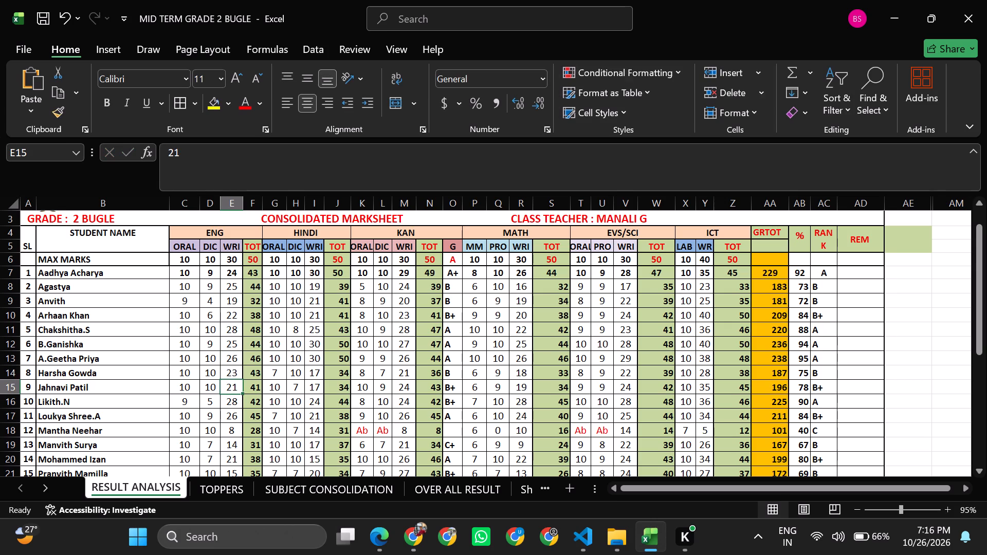
pyautogui.write('29')
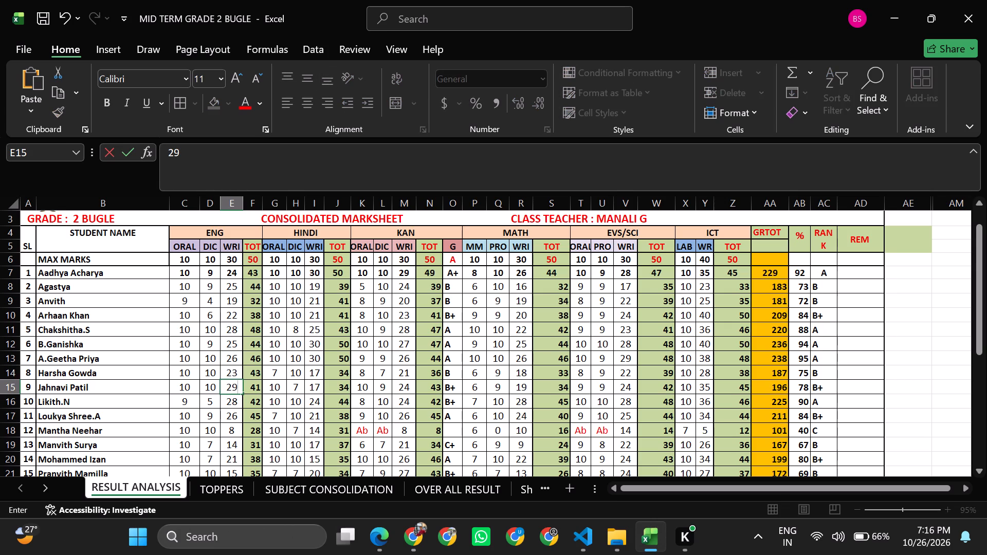
# Set the English written marks of the tenth to twelfth students to 22 in E16, 21 in E17 and 29 in E18.
pyautogui.press('Down')
pyautogui.write('22')
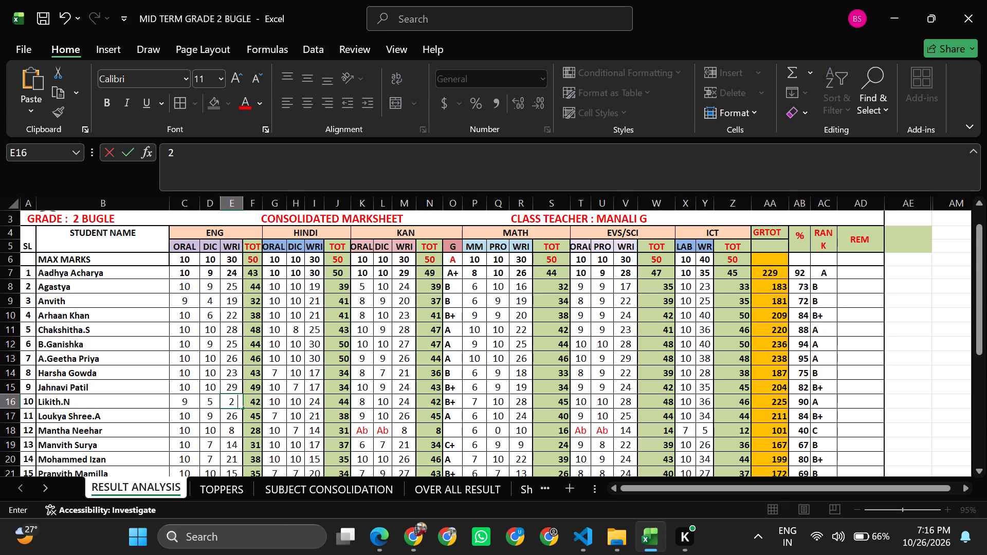
pyautogui.press('Down')
pyautogui.write('21')
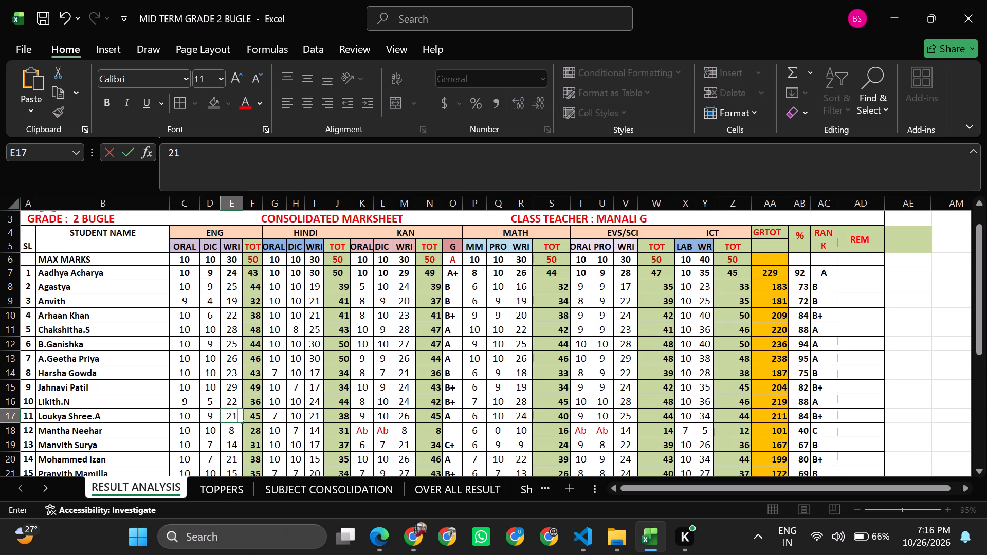
pyautogui.press('Down')
pyautogui.write('29')
# Set the English written marks of the thirteenth to fifteenth students to 18 in E19, 23 in E20 and 27 in E21.
pyautogui.press('Down')
pyautogui.press('1')
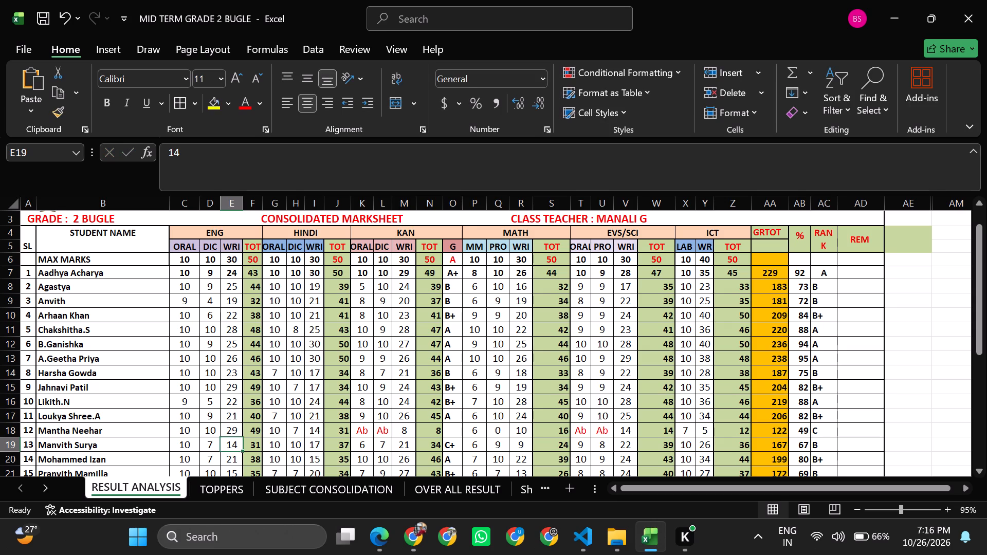
pyautogui.press('8')
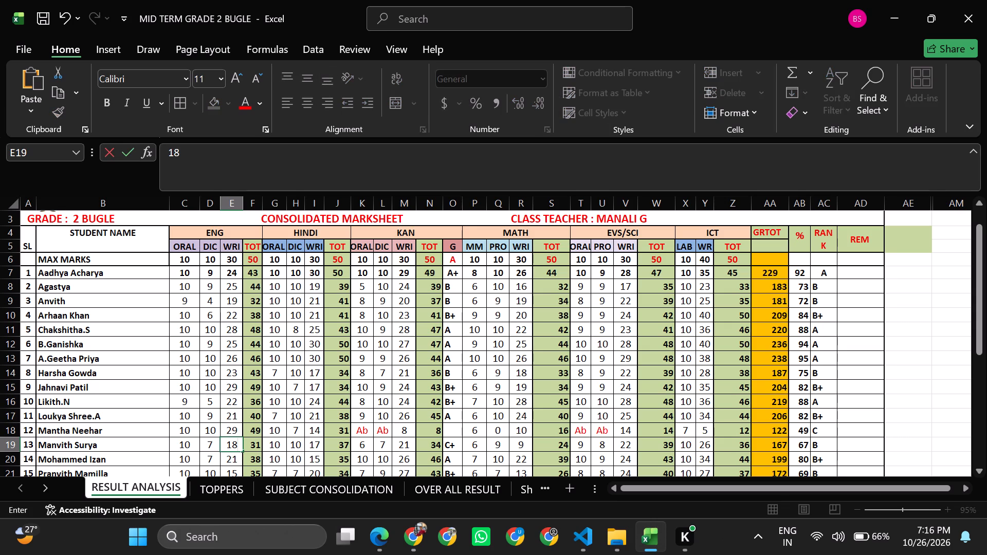
pyautogui.press('Down')
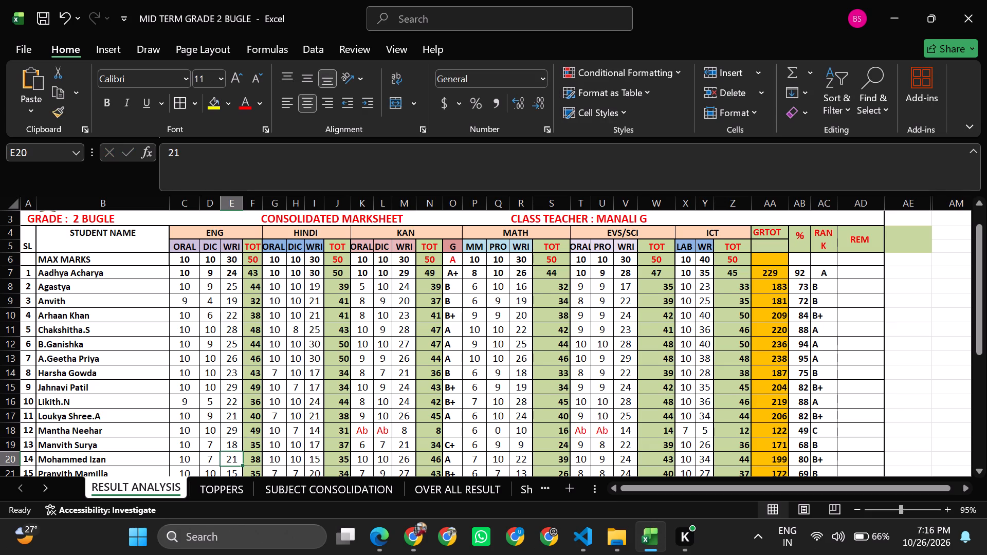
pyautogui.write('23')
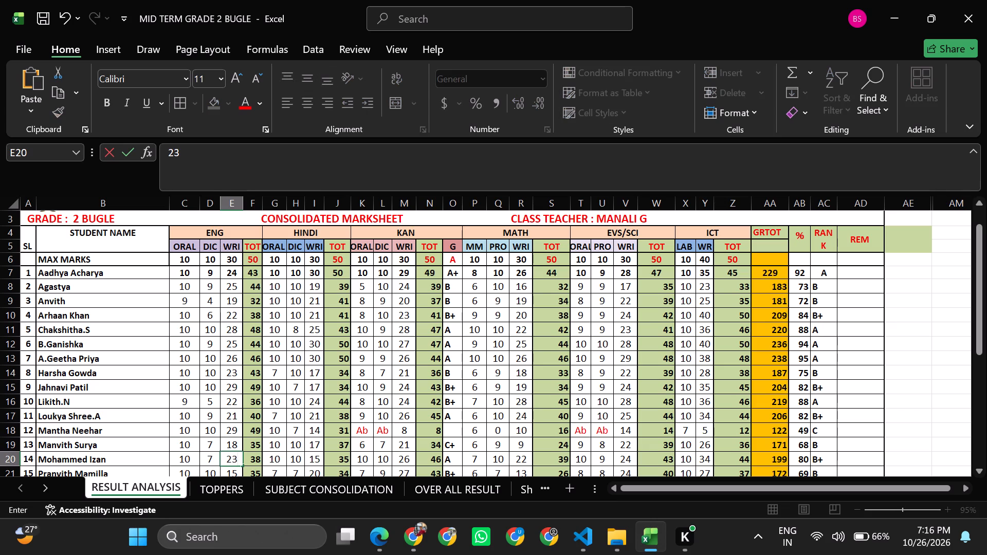
pyautogui.press('Down')
pyautogui.write('27')
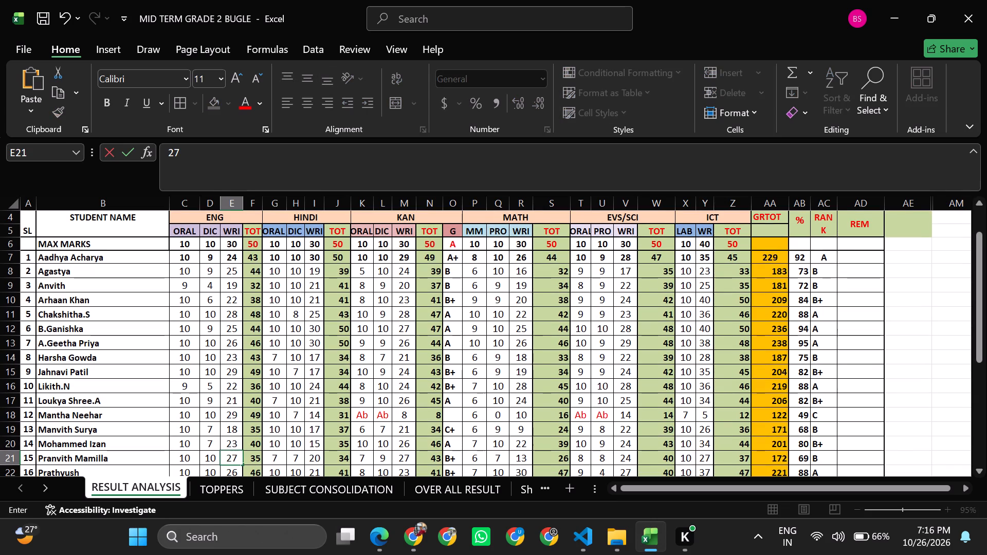
# Set the English written marks of the sixteenth to eighteenth students to 25 in E22, 27 in E23 and 21 in E24.
pyautogui.press('Down')
pyautogui.write('25')
pyautogui.press('Down')
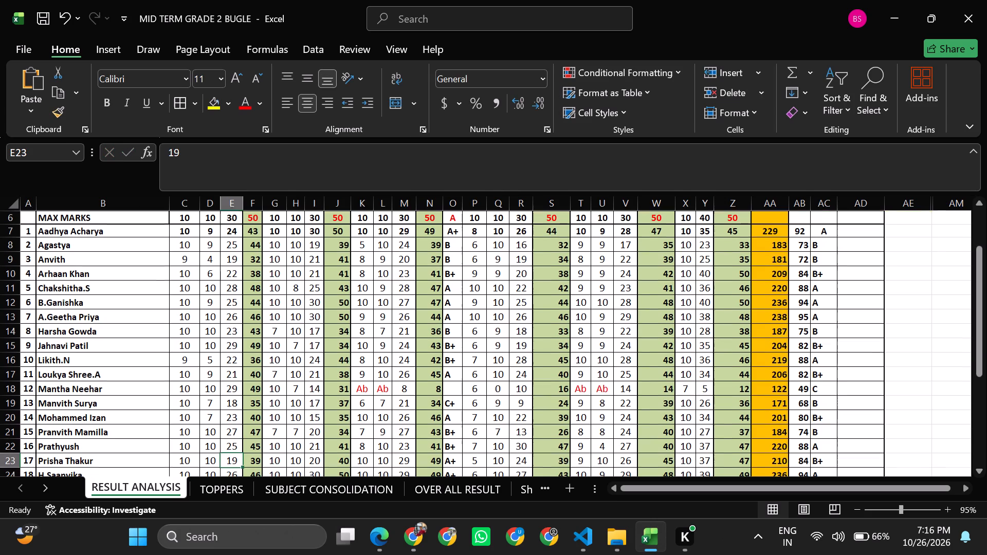
pyautogui.write('27')
pyautogui.press('Down')
pyautogui.write('21')
# Set the English written marks of the nineteenth to twenty-first students to 21 in E25, 28 in E26 and 24 in E27.
pyautogui.press('Down')
pyautogui.write('21')
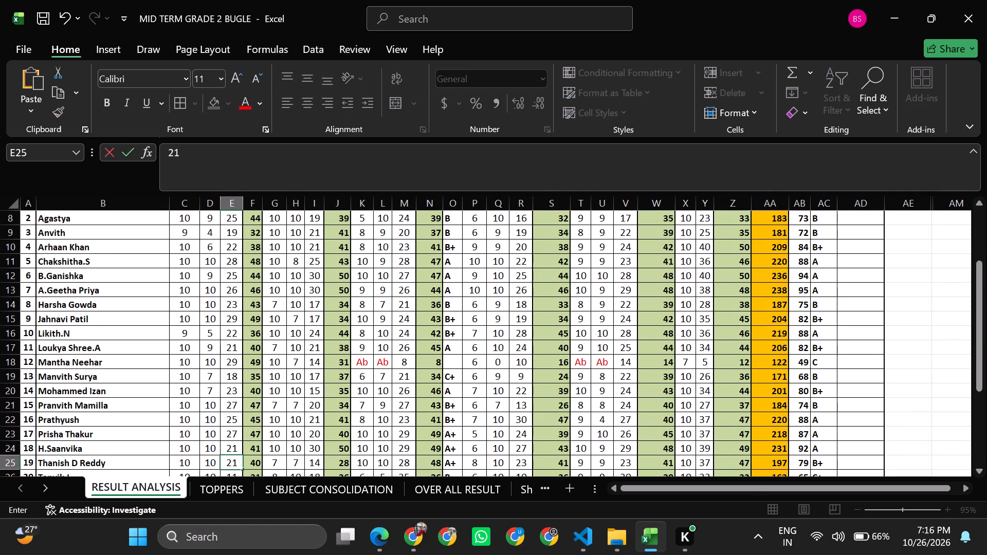
pyautogui.press('Down')
pyautogui.write('28')
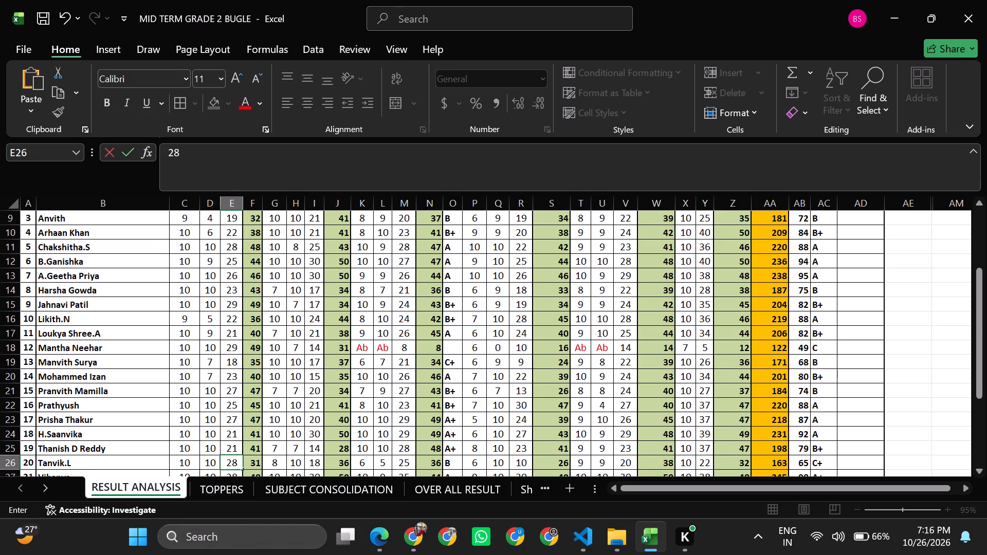
pyautogui.press('Down')
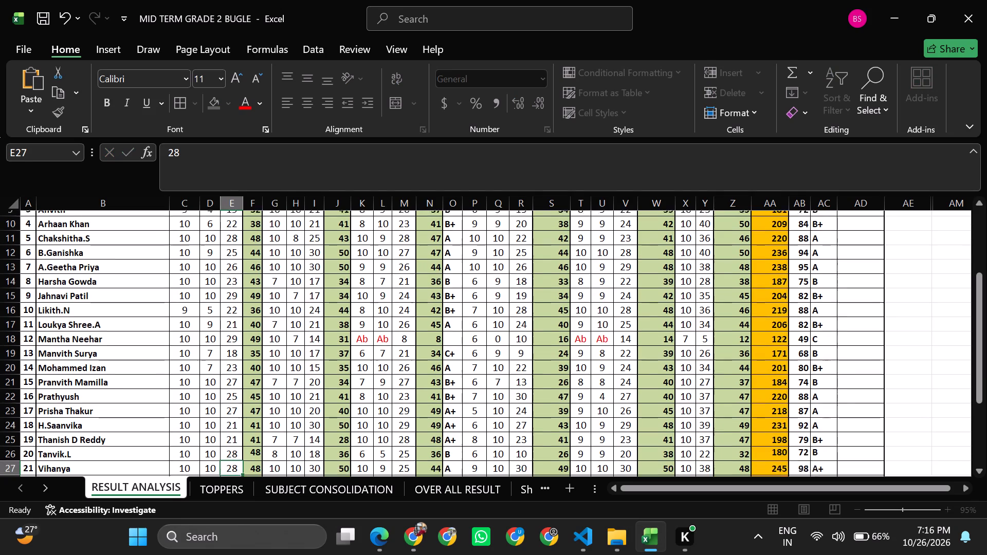
pyautogui.write('24')
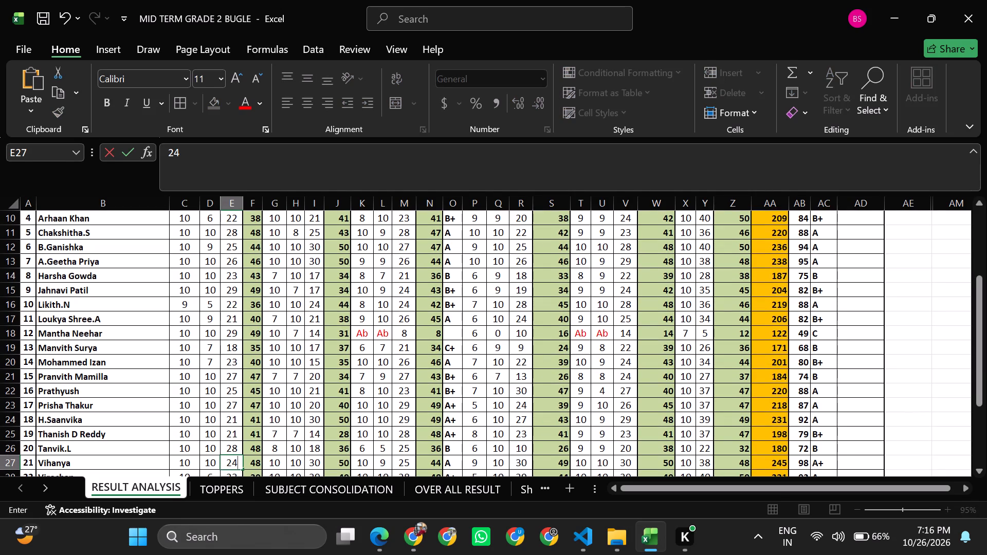
# Set the English written marks of the twenty-second to twenty-fourth students to 14 in E28, 22 in E29 and 22 in E30.
pyautogui.press('Down')
pyautogui.write('14')
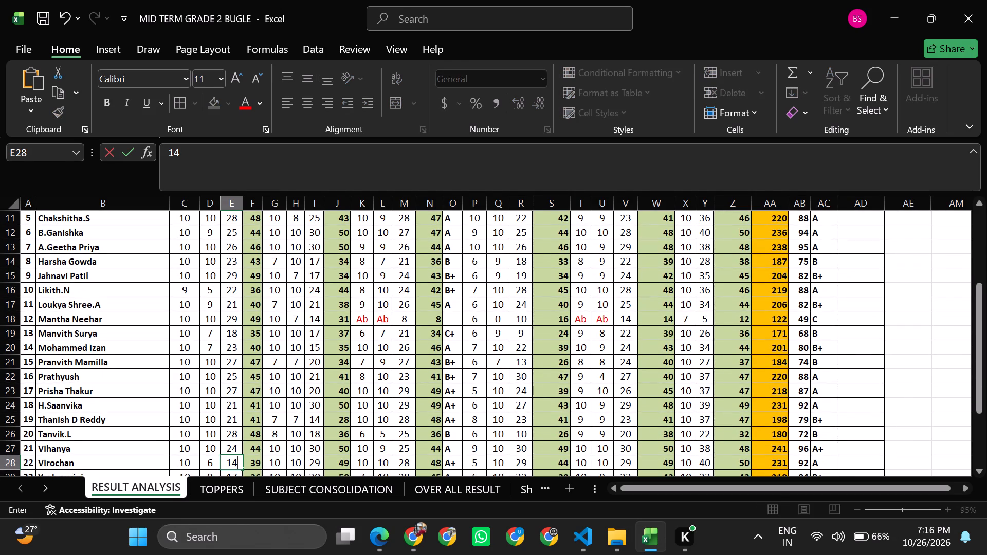
pyautogui.press('Down')
pyautogui.write('22')
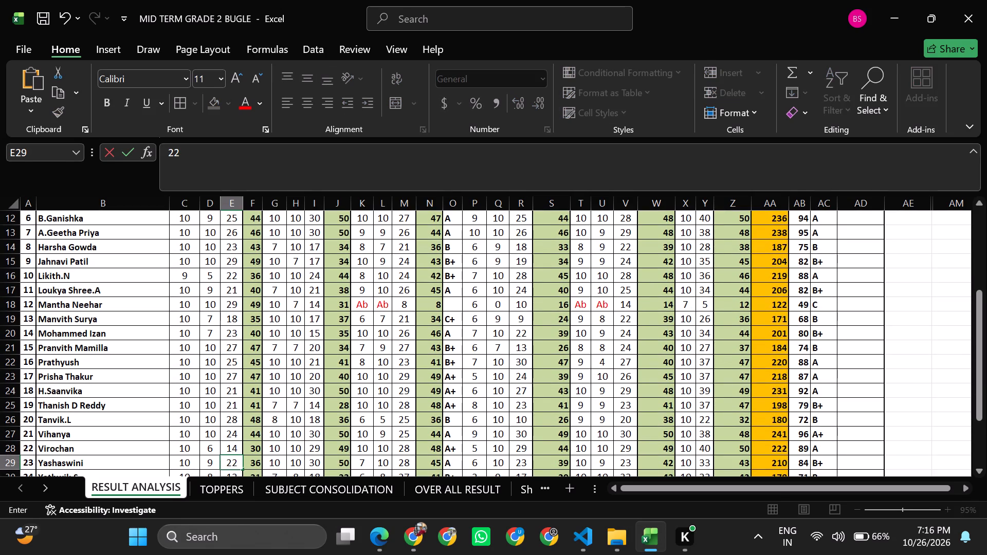
pyautogui.press('Down')
pyautogui.write('22')
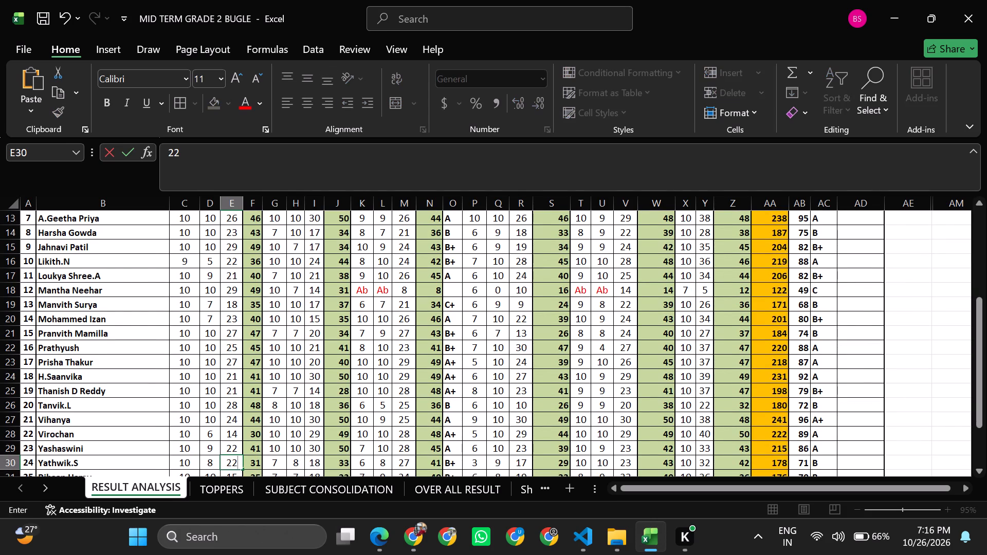
# Set the English written marks of the last two students to 27 in both E31 and E32.
pyautogui.press('Down')
pyautogui.press('2')
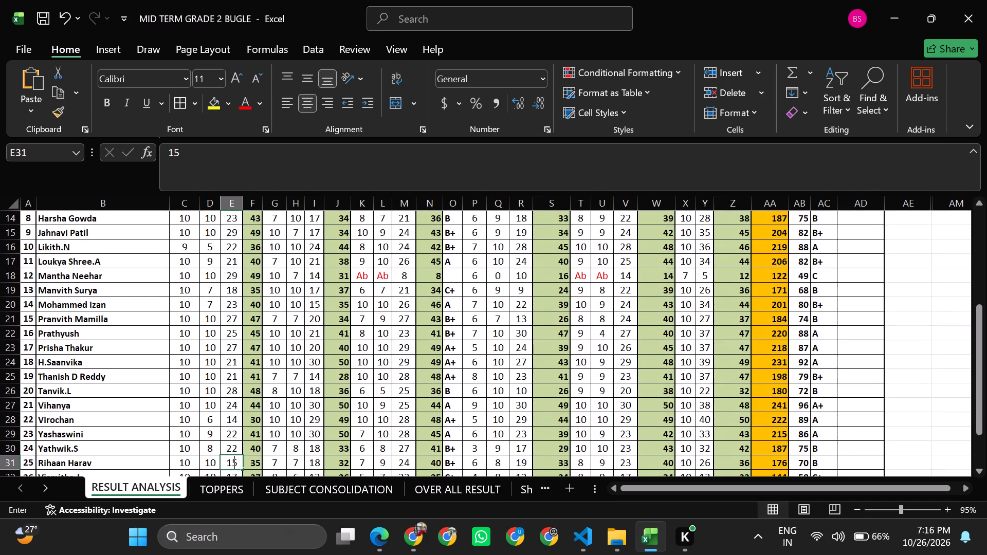
pyautogui.press('7')
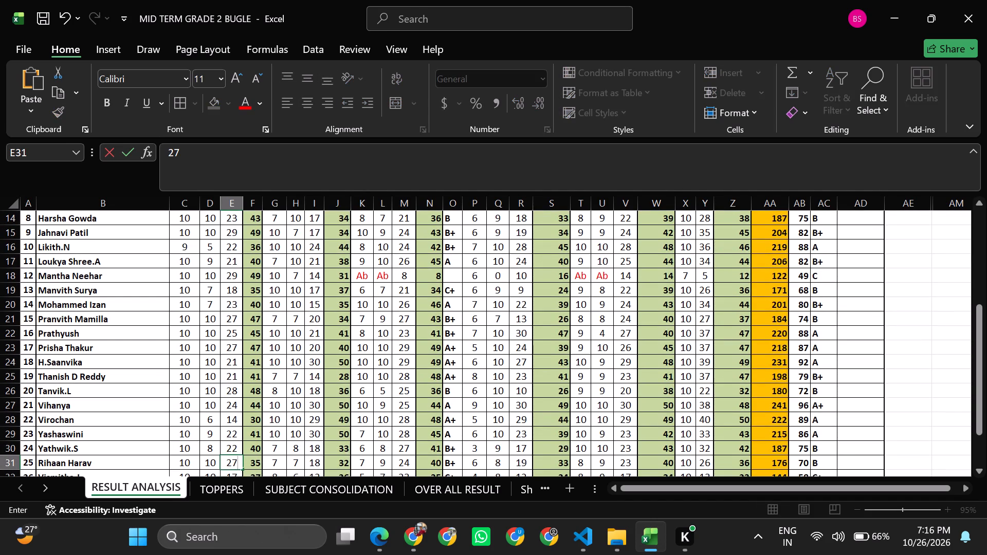
pyautogui.press('Down')
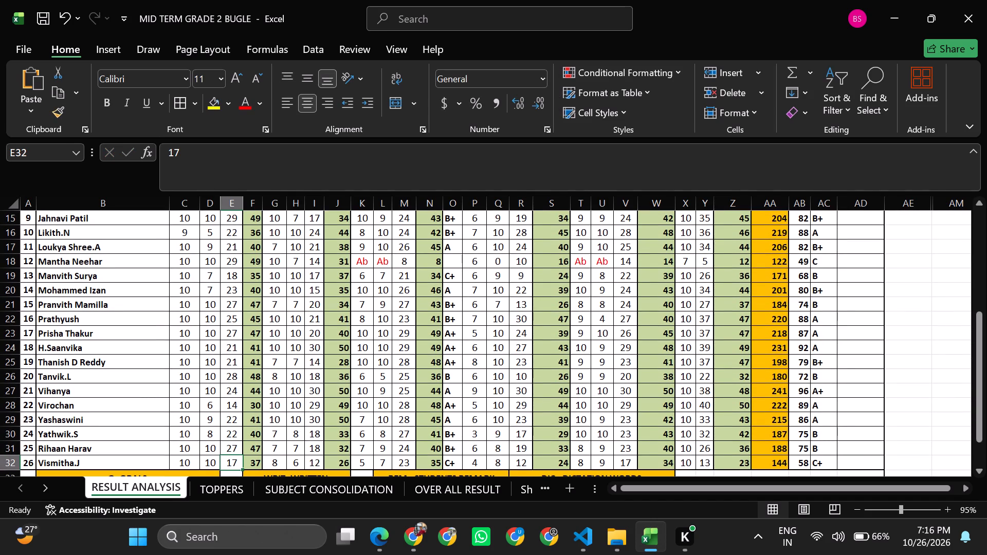
pyautogui.press('2')
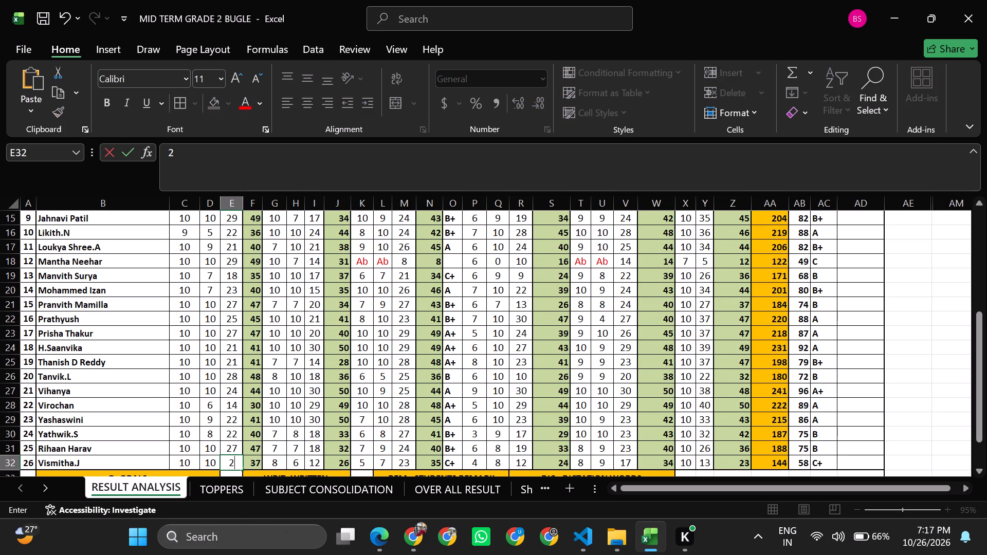
pyautogui.press('7')
pyautogui.press('Down')
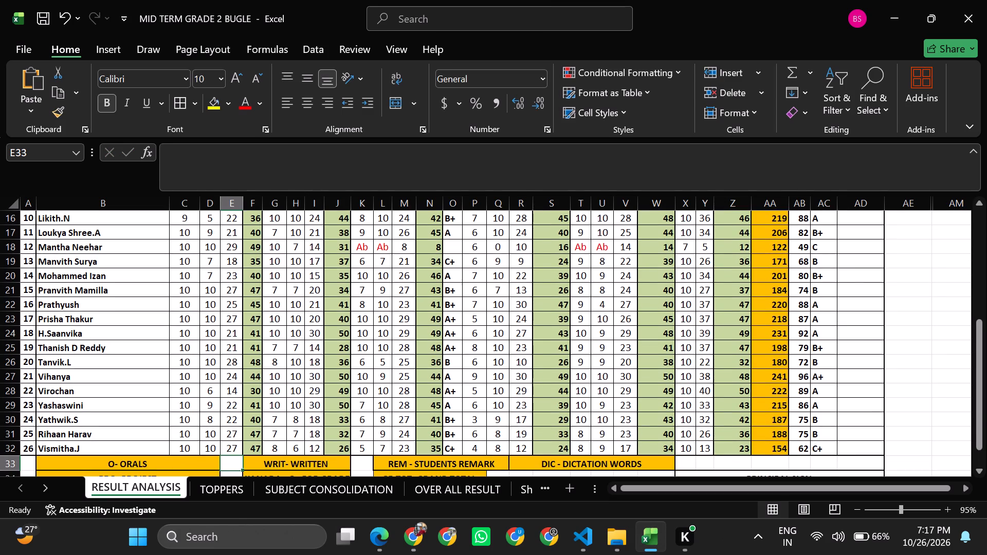
# Check the English total formulas and values for every student in column F, from F32 up to F7.
pyautogui.press('Up')
pyautogui.press('Right')
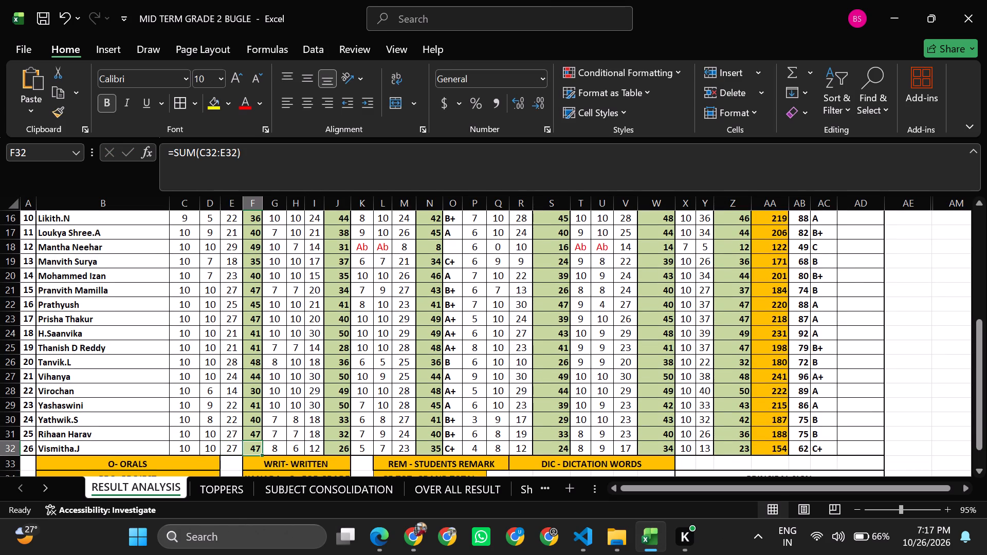
pyautogui.press('Up')
pyautogui.press('Up')
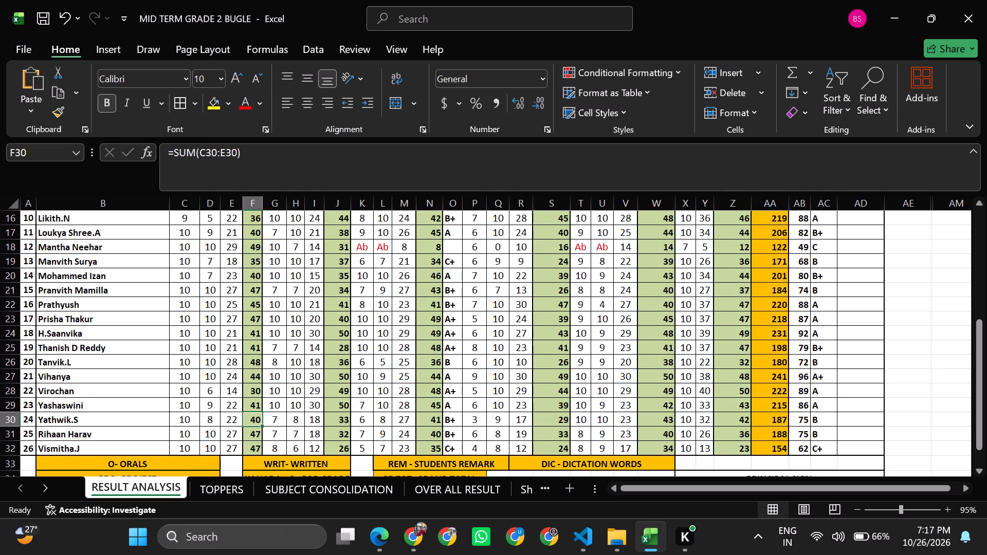
pyautogui.press('Up')
pyautogui.press('Up')
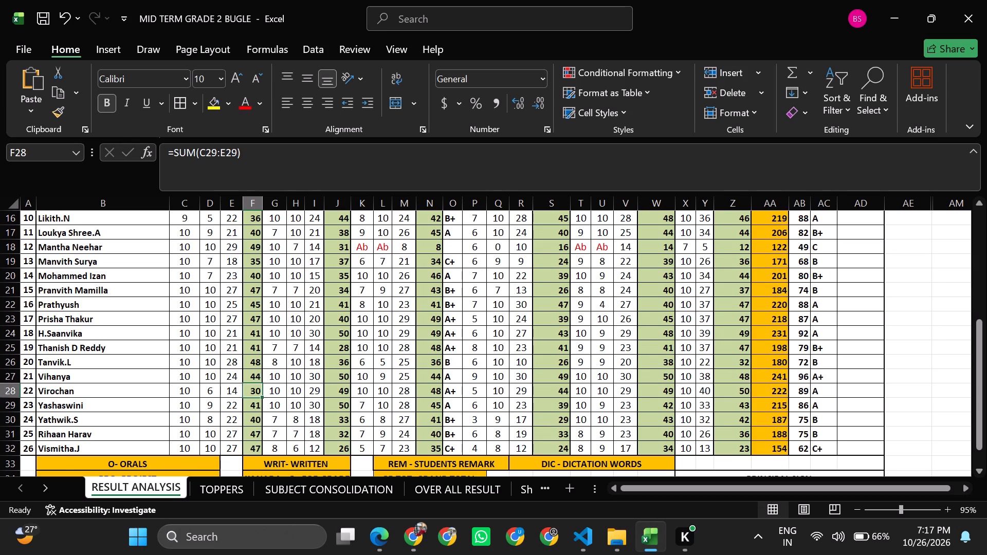
pyautogui.press('Up')
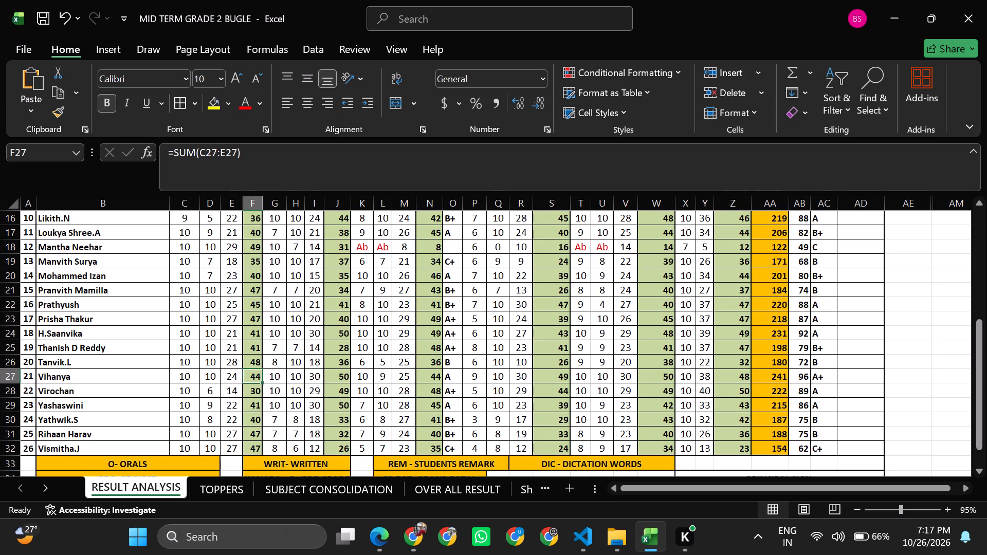
pyautogui.press('Up')
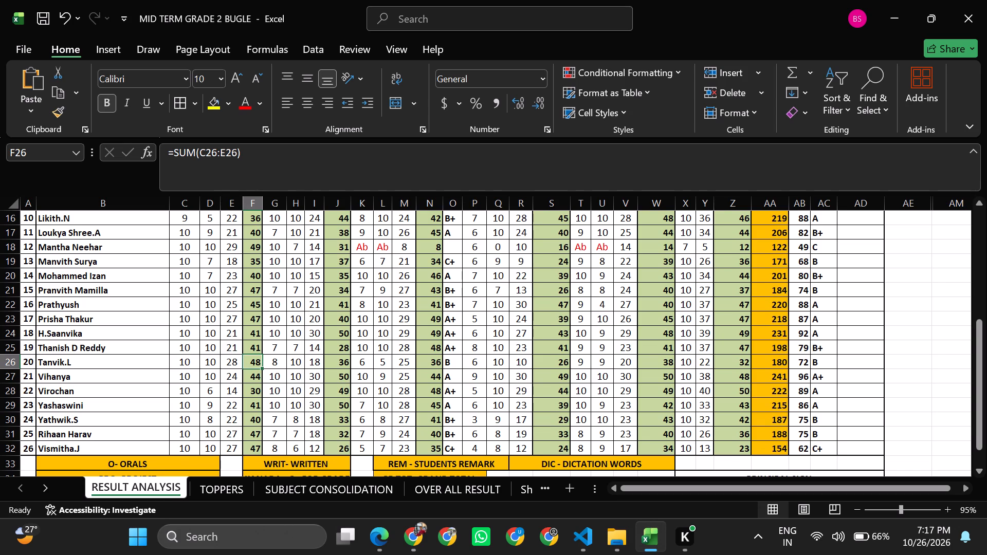
pyautogui.press('Up')
pyautogui.press('Up')
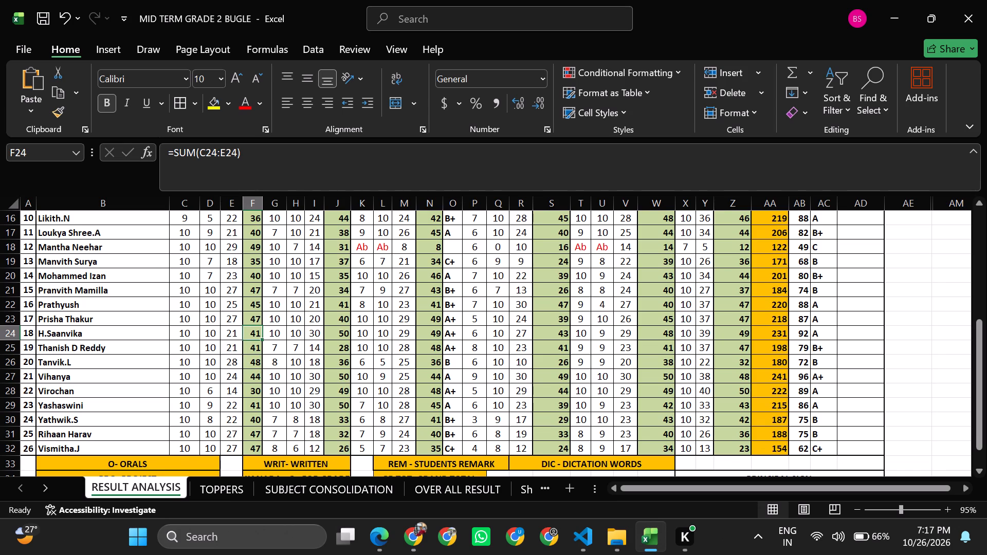
pyautogui.press('Up')
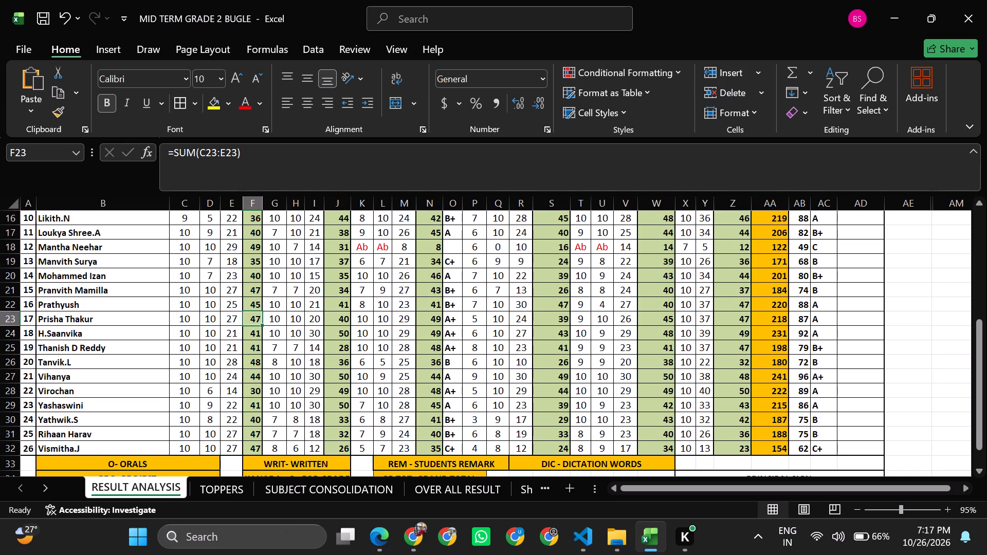
pyautogui.press('Up')
pyautogui.press('Up')
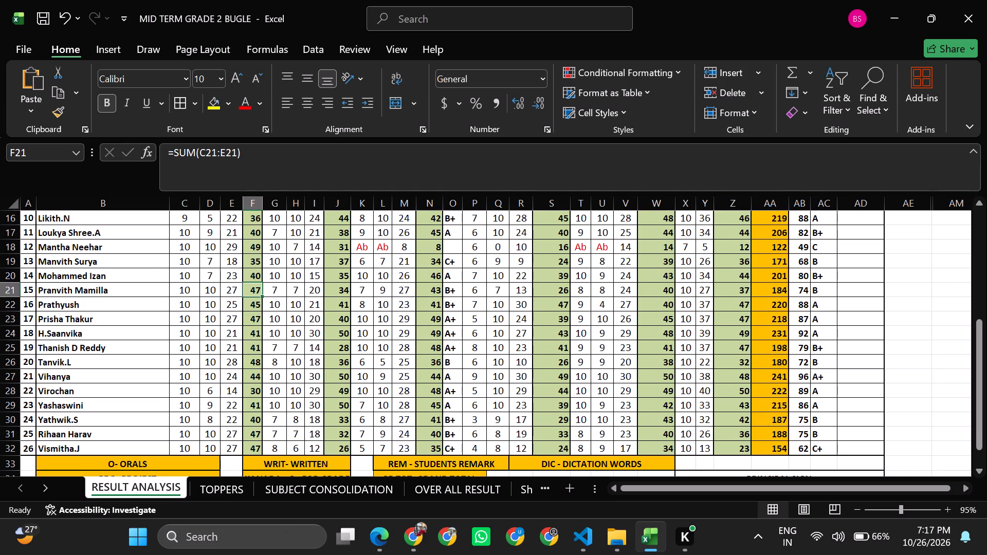
pyautogui.press('Up')
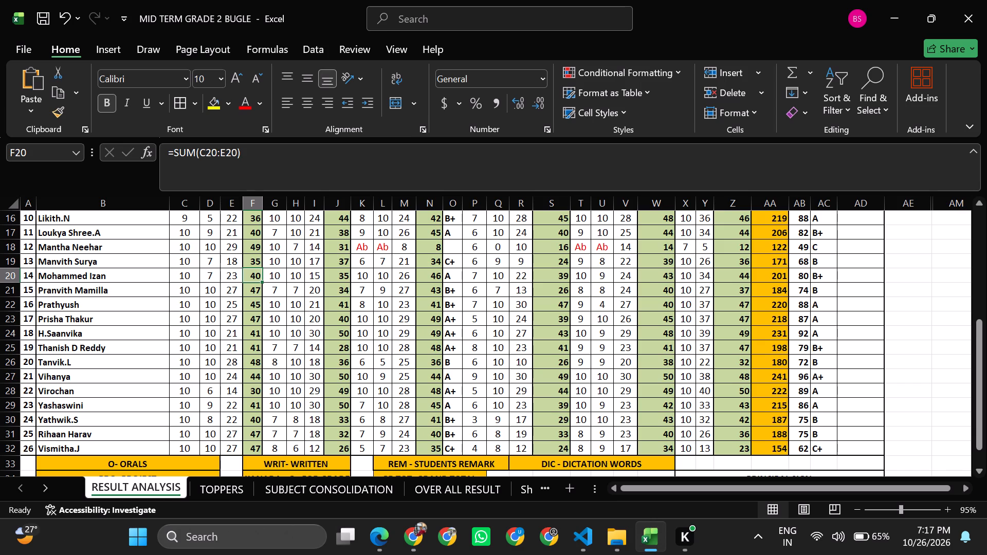
pyautogui.press('Up')
pyautogui.press('Up')
pyautogui.press('Up')
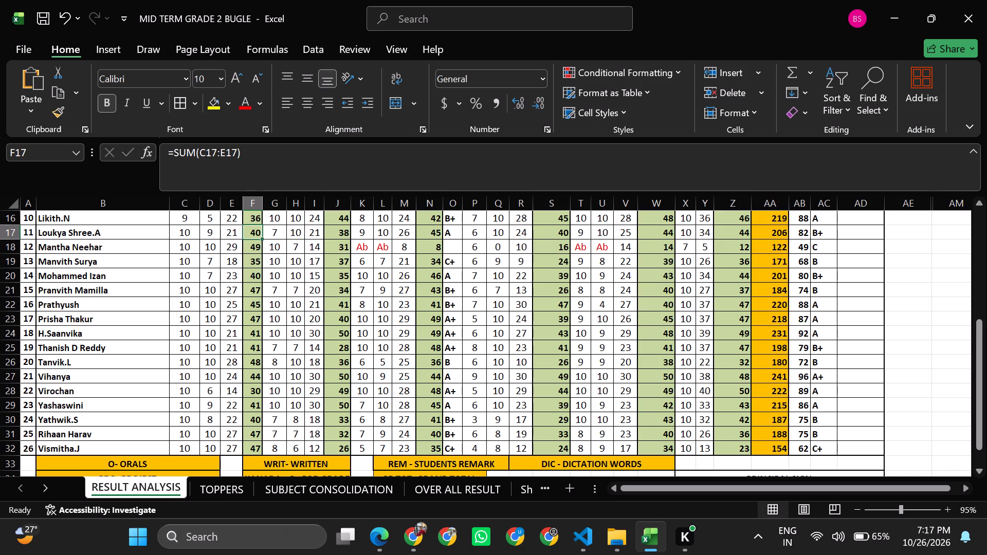
pyautogui.press('Up')
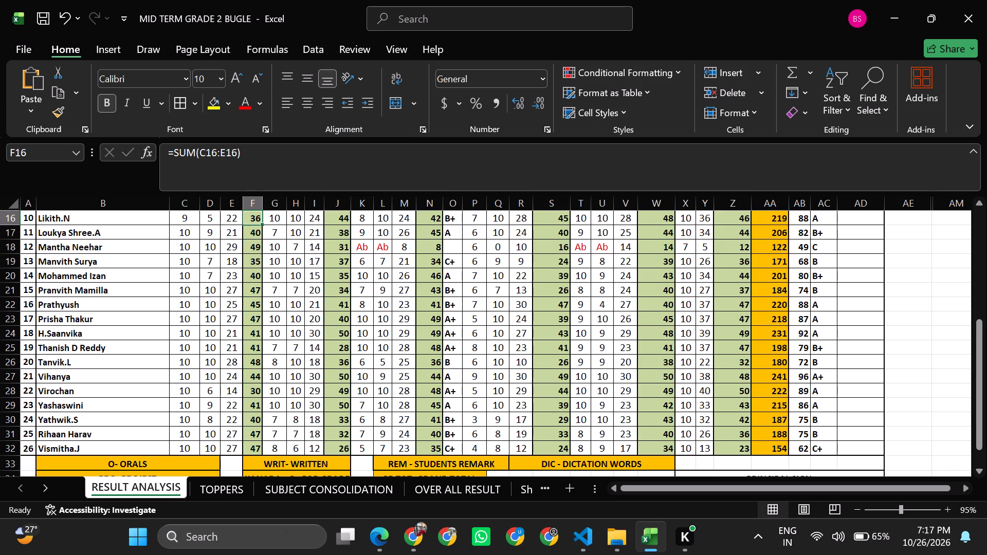
pyautogui.press('Up')
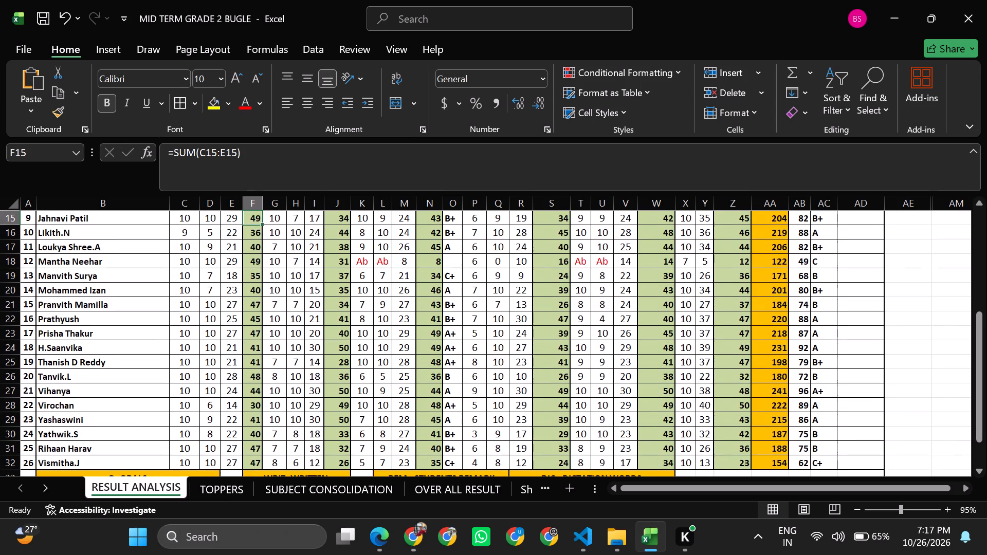
pyautogui.press('Up')
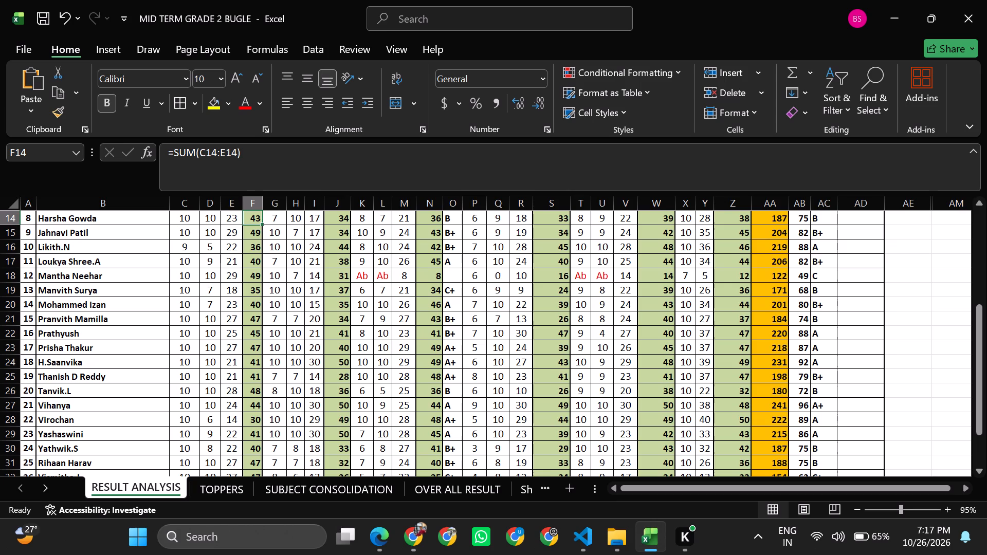
pyautogui.press('Up')
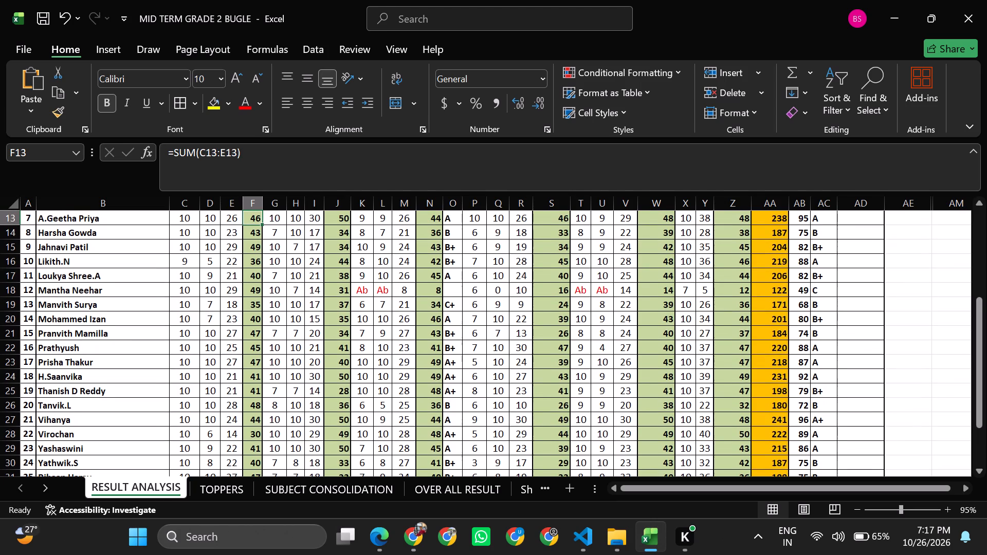
pyautogui.press('Up')
pyautogui.press('Up')
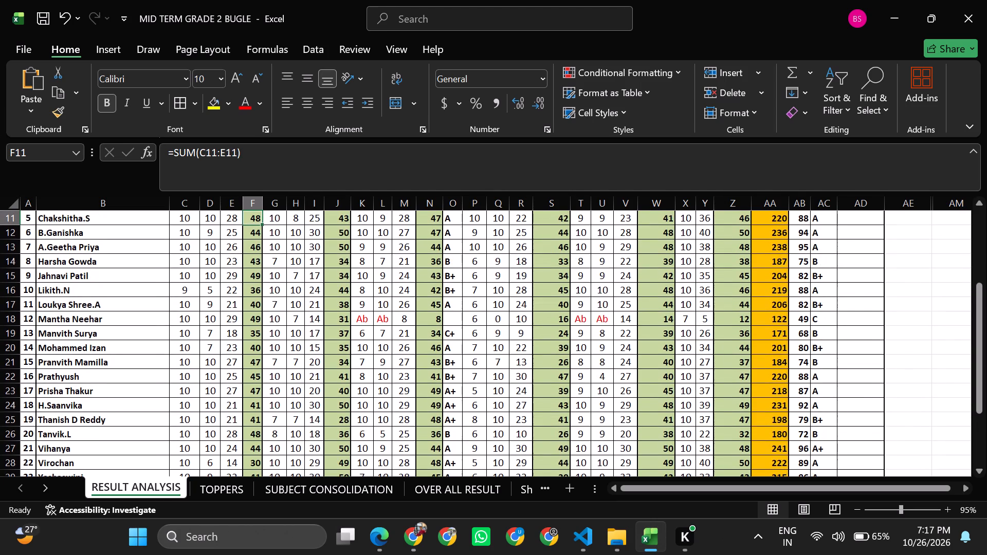
pyautogui.press('Up')
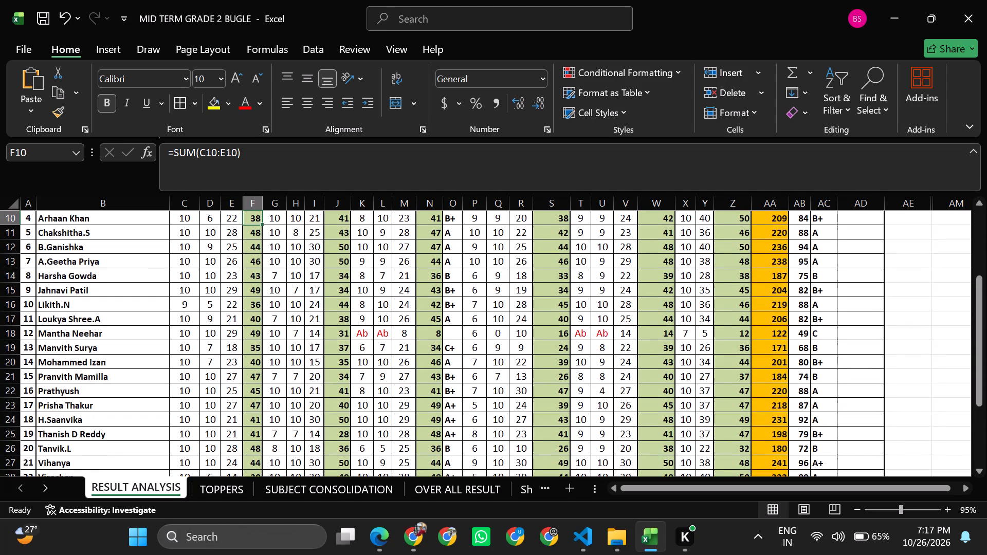
pyautogui.press('Up')
pyautogui.press('Up')
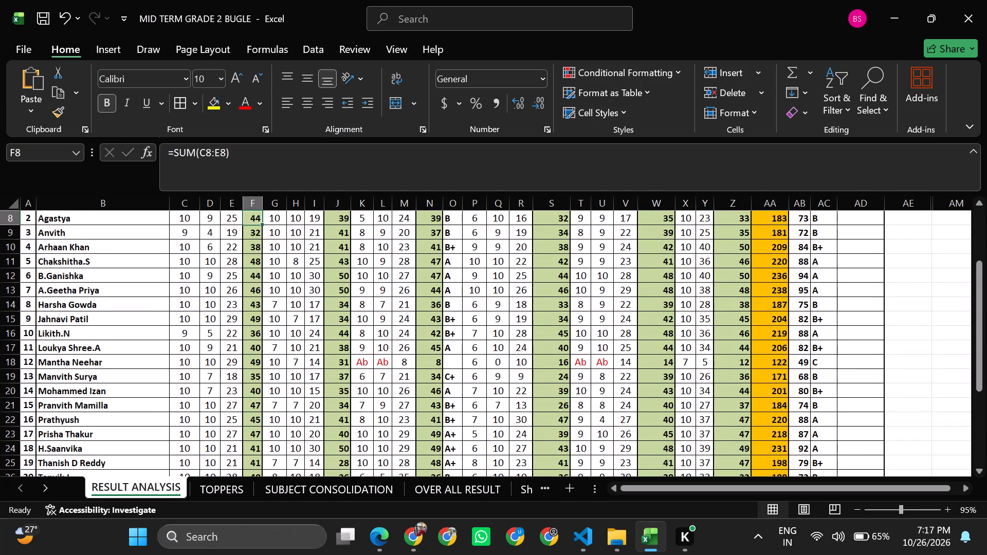
pyautogui.press('Up')
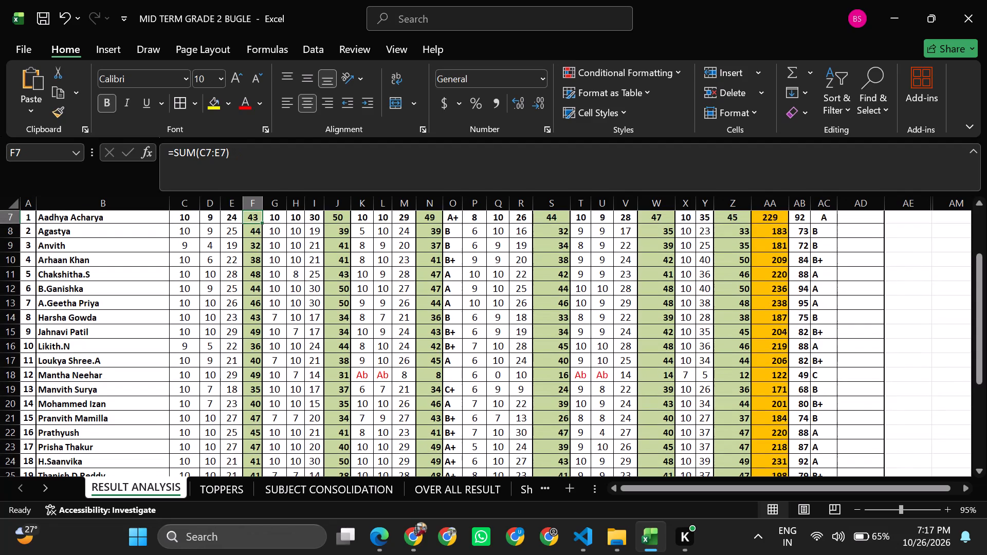
pyautogui.press('Up')
pyautogui.press('Down')
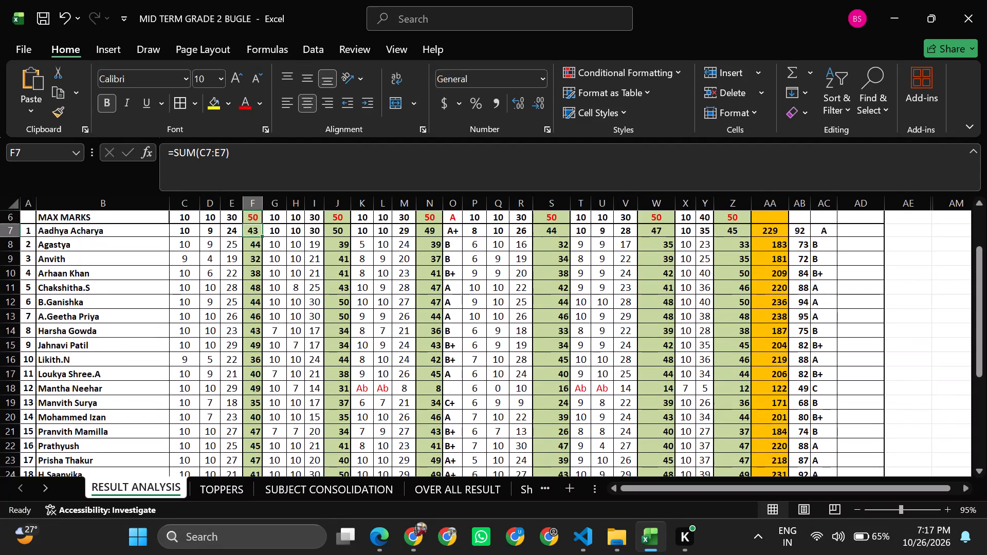
pyautogui.press('Right')
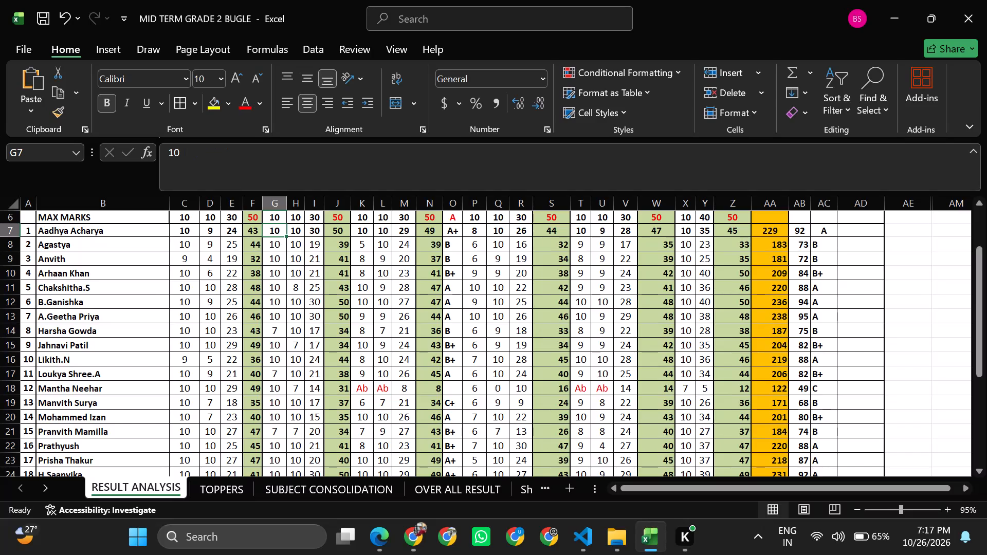
# Change the grade in the marksheet heading in A3 to 1, so it reads GRADE : 1 BUGLE.
pyautogui.scroll(2, 365, 248)
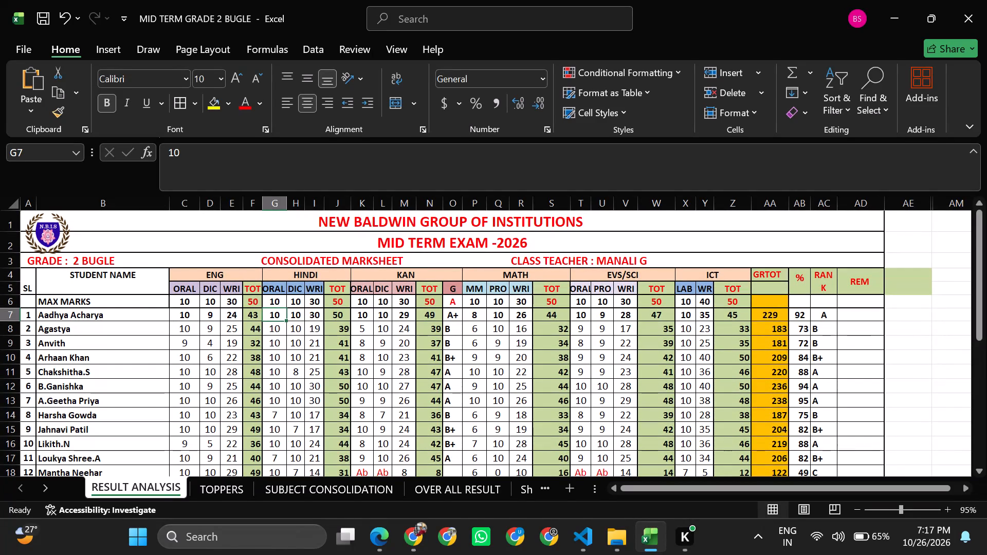
pyautogui.tripleClick(87, 265)
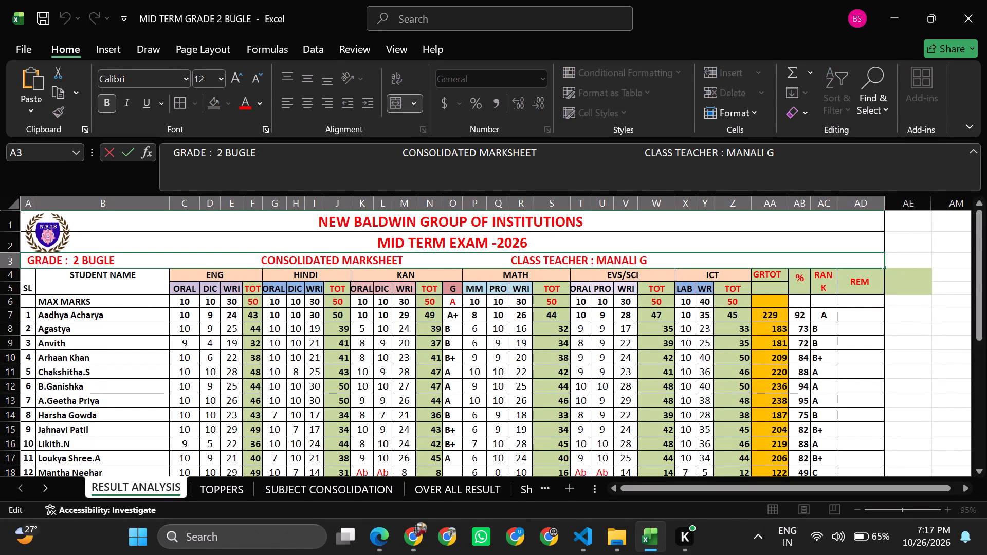
pyautogui.press('Left')
pyautogui.press('Left')
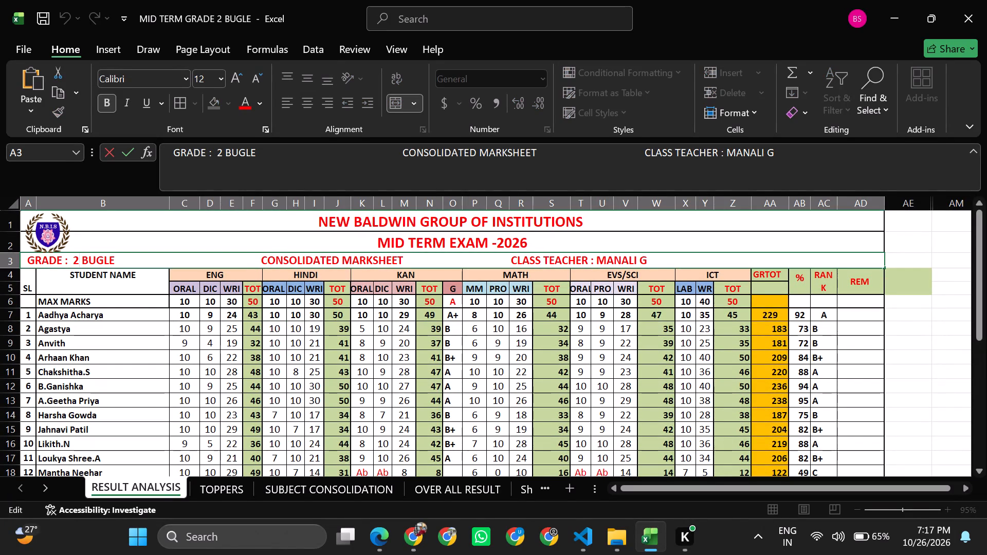
pyautogui.press('BackSpace')
pyautogui.press('1')
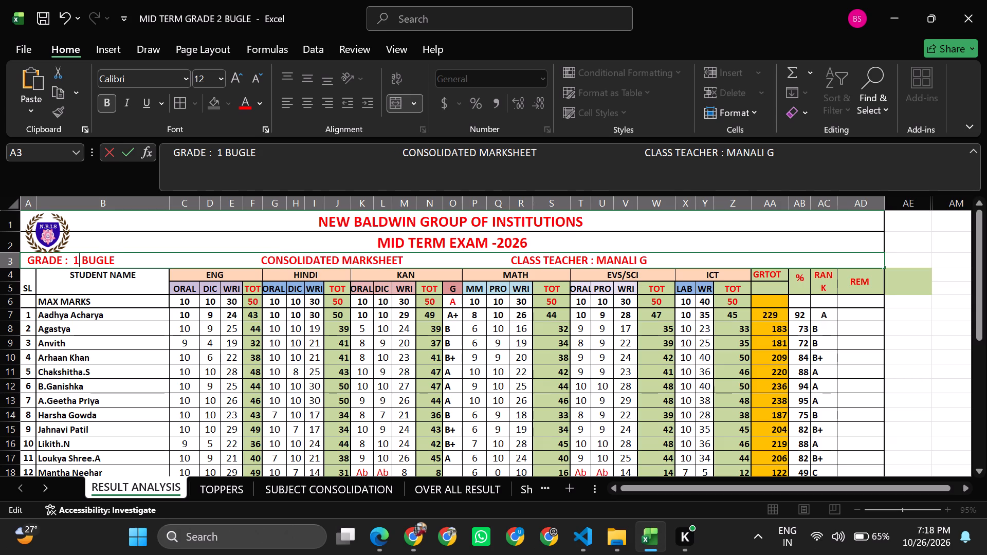
pyautogui.click(272, 312)
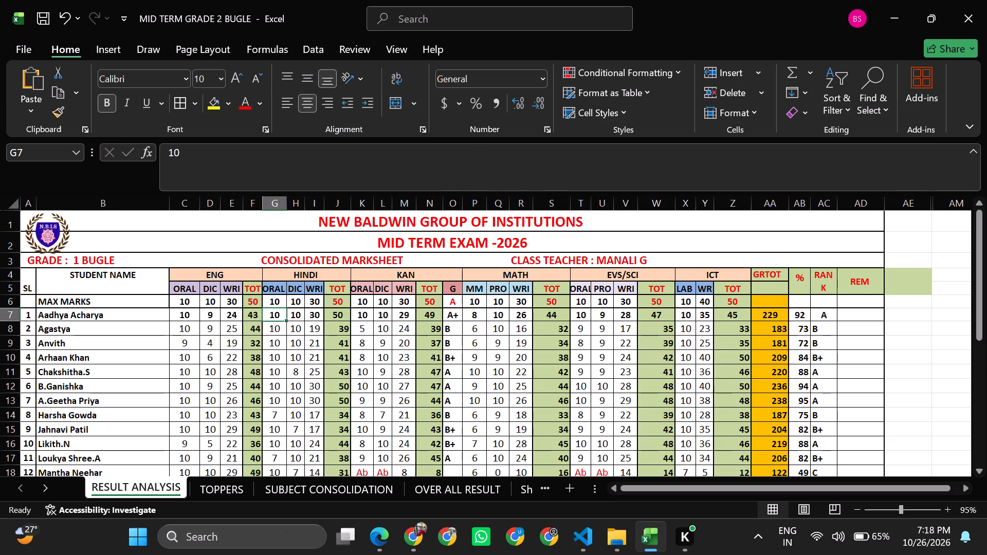
# Set the Hindi written marks of the first two students to 29 in I7 and 30 in I8.
pyautogui.press('Down')
pyautogui.press('Up')
pyautogui.press('Right')
pyautogui.press('Right')
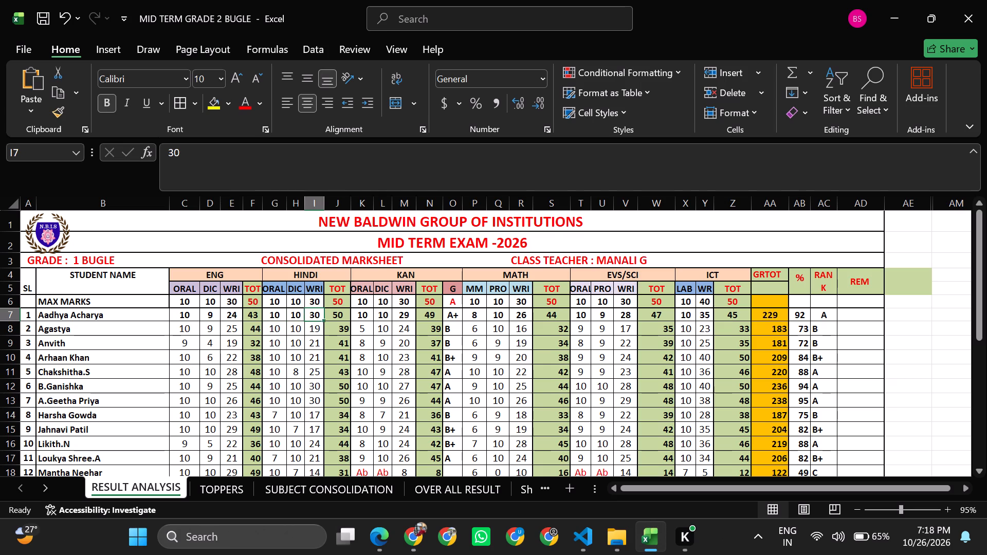
pyautogui.write('29')
pyautogui.press('Down')
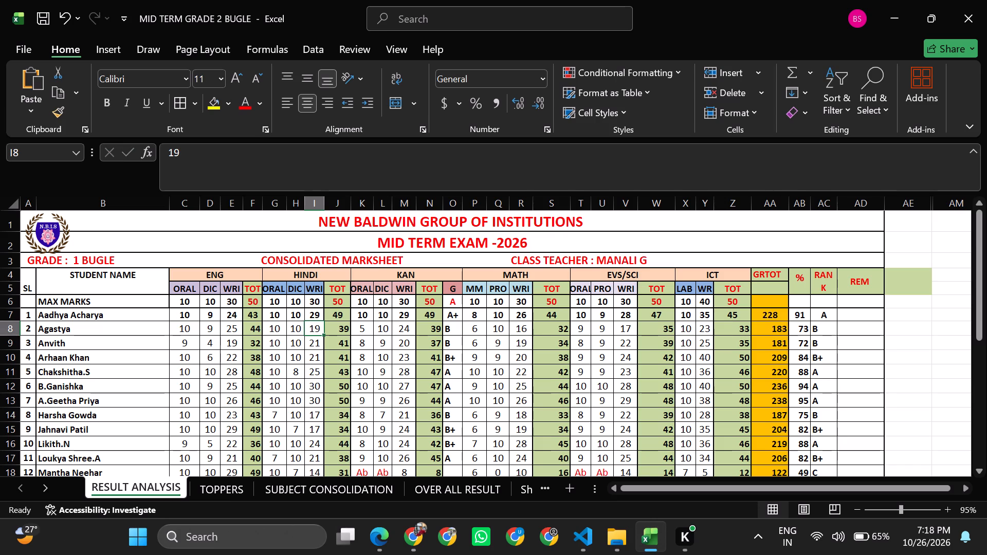
pyautogui.write('30')
pyautogui.press('Down')
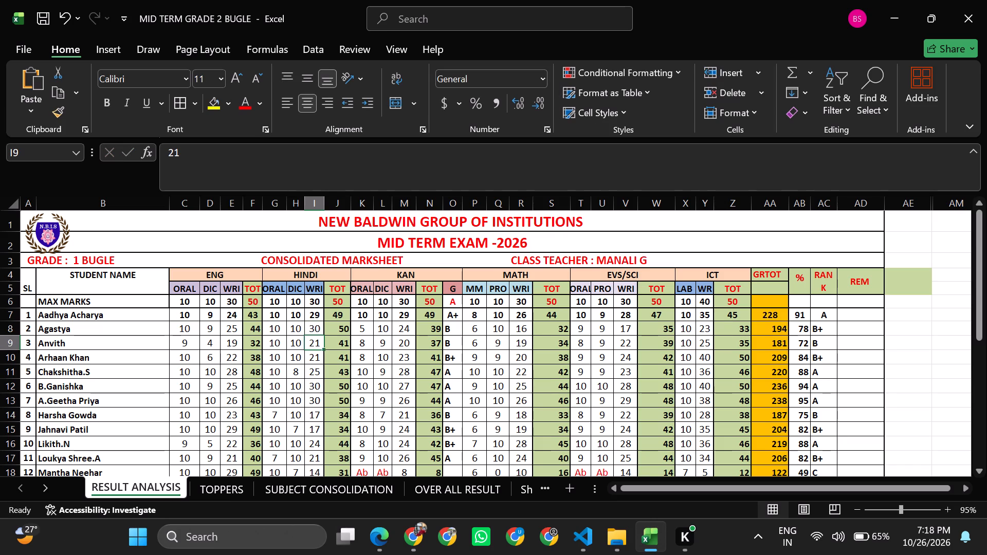
# Set the Hindi oral mark of the third student to 6 in G9.
pyautogui.press('Left')
pyautogui.press('Left')
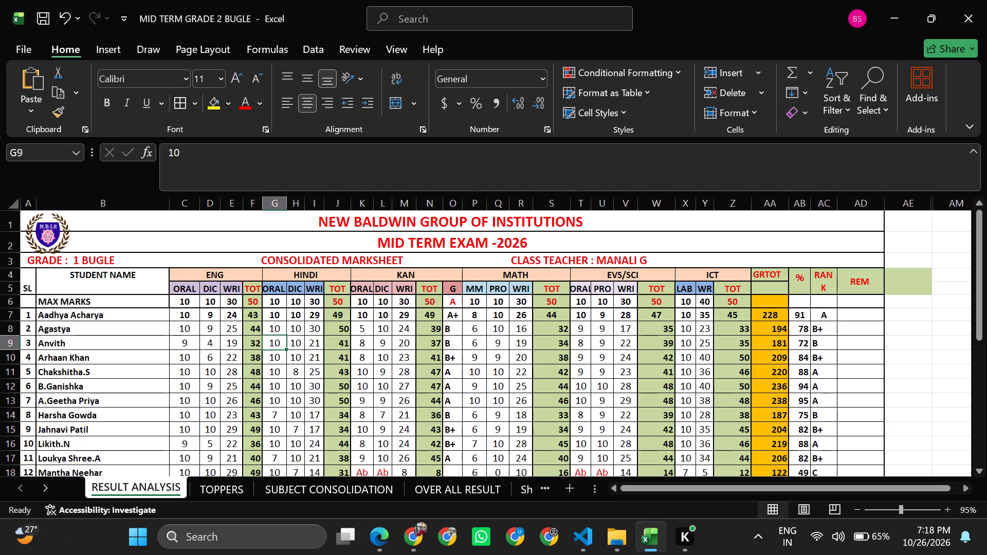
pyautogui.press('6')
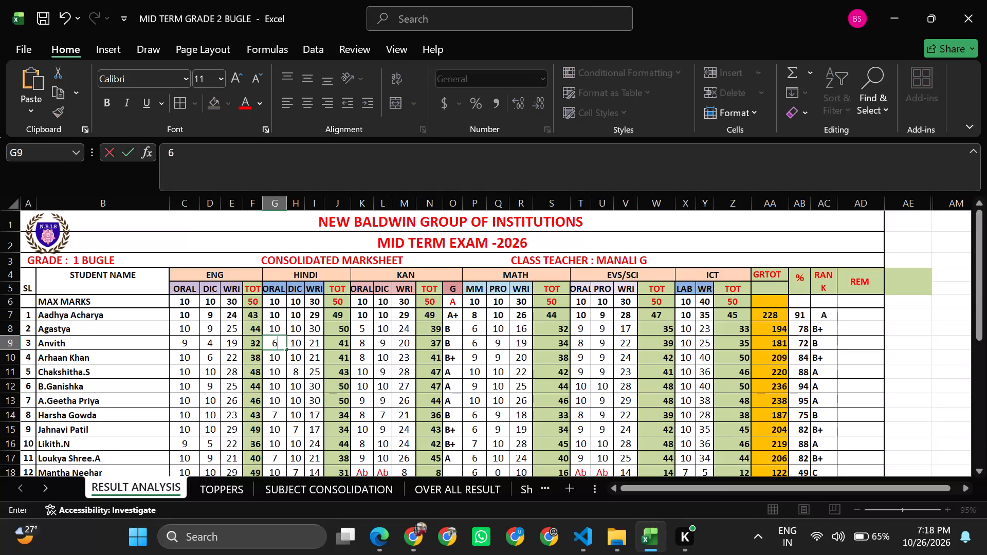
pyautogui.press('Right')
pyautogui.press('Right')
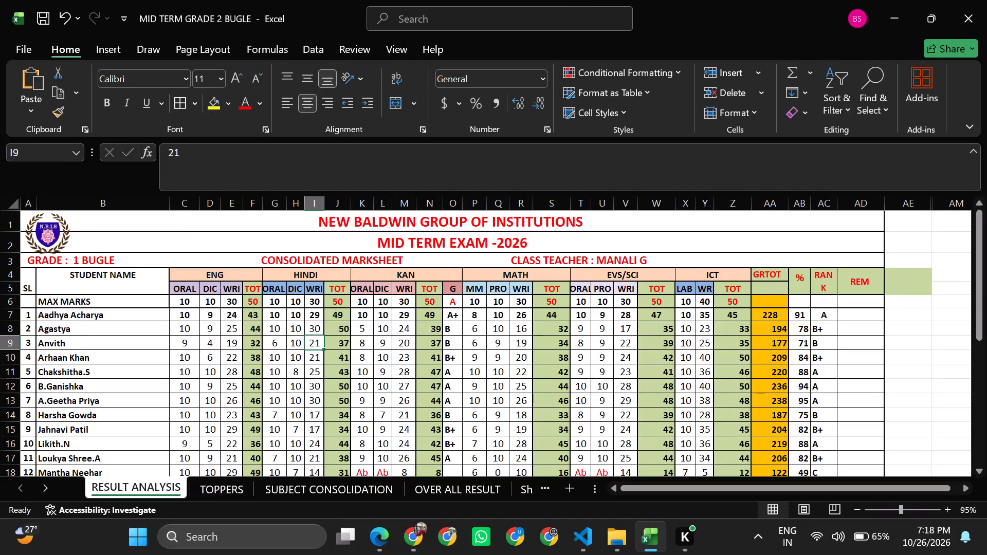
pyautogui.press('Down')
pyautogui.press('Up')
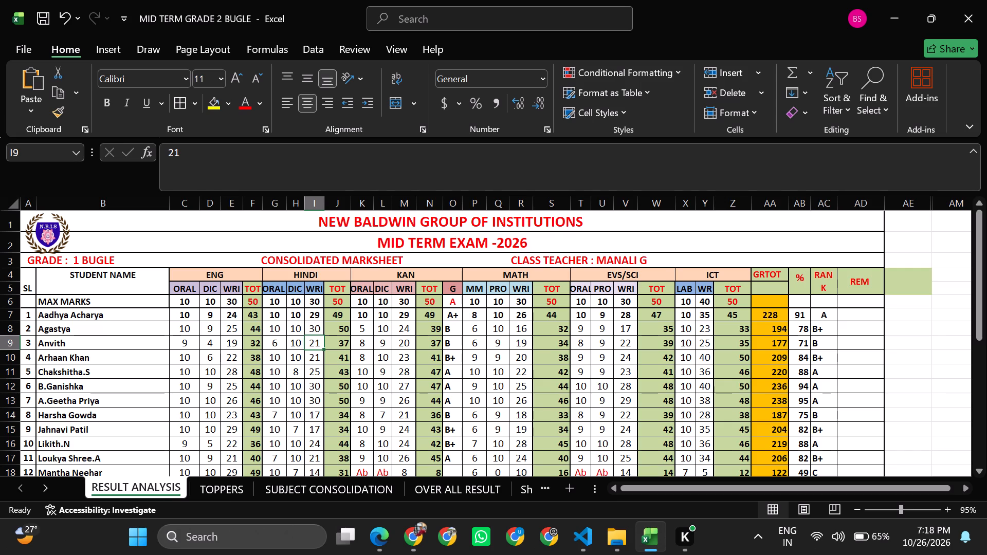
# Set the Hindi oral mark of the thirteenth student to 5 in G19.
pyautogui.click(273, 355)
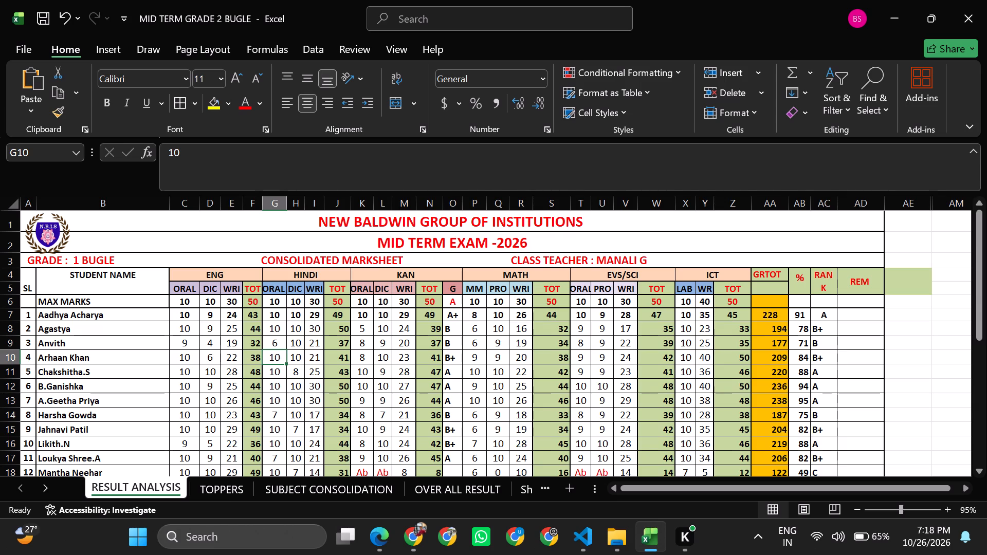
pyautogui.press('Down')
pyautogui.press('Down')
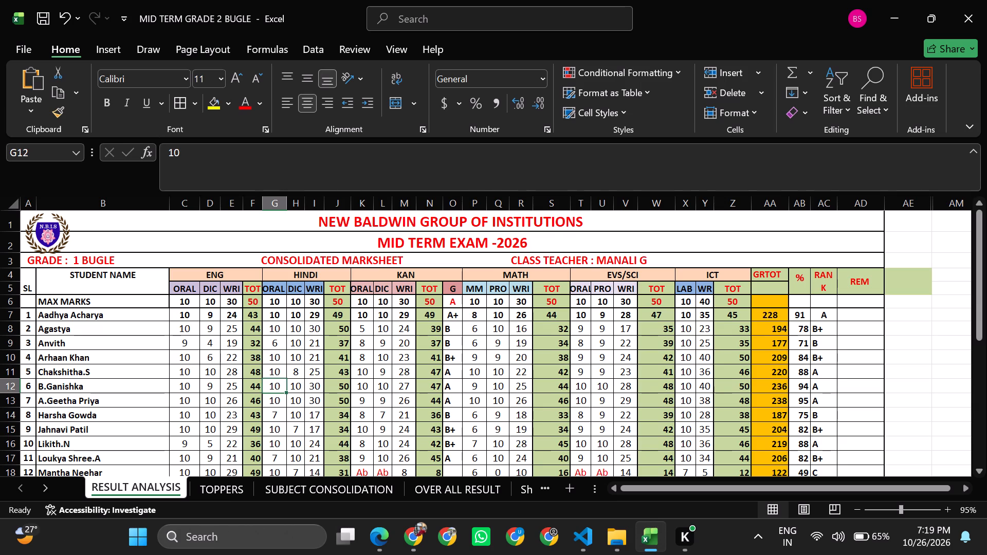
pyautogui.press('Down')
pyautogui.press('Down')
pyautogui.press('Down')
pyautogui.press('Down')
pyautogui.press('Down')
pyautogui.press('Down')
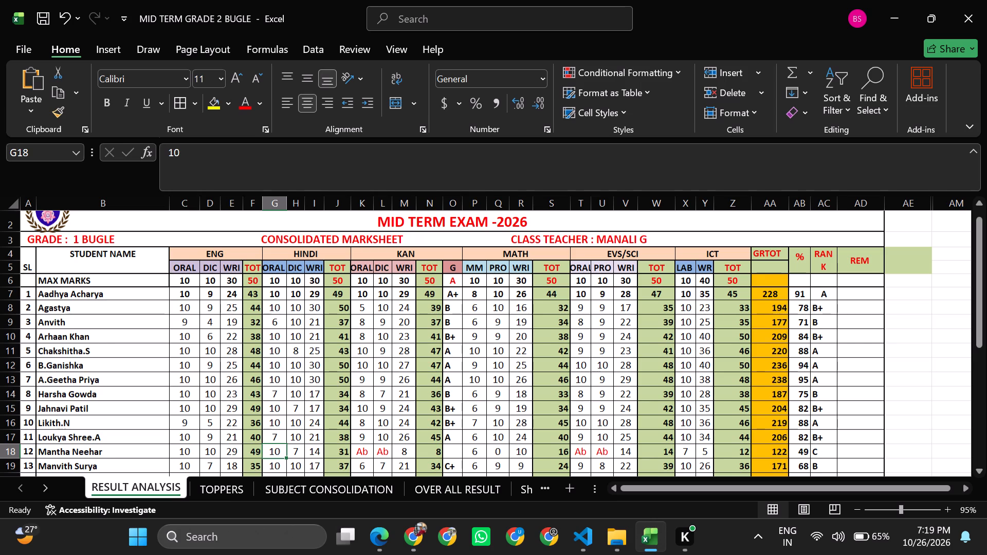
pyautogui.press('Down')
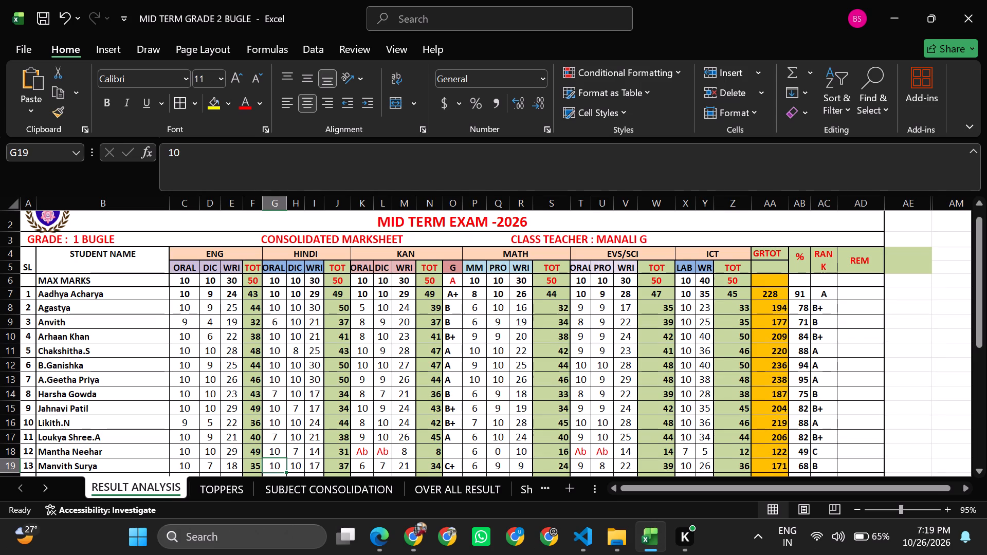
pyautogui.press('5')
pyautogui.press('Up')
# Set the Hindi oral marks of the eleventh and eighth students to 10 in G17 and G14.
pyautogui.press('Up')
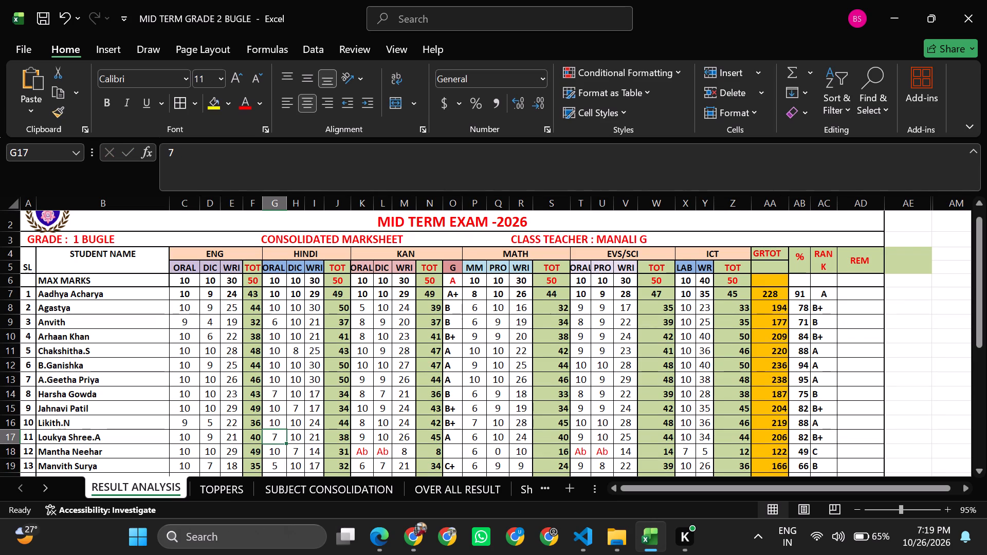
pyautogui.write('10')
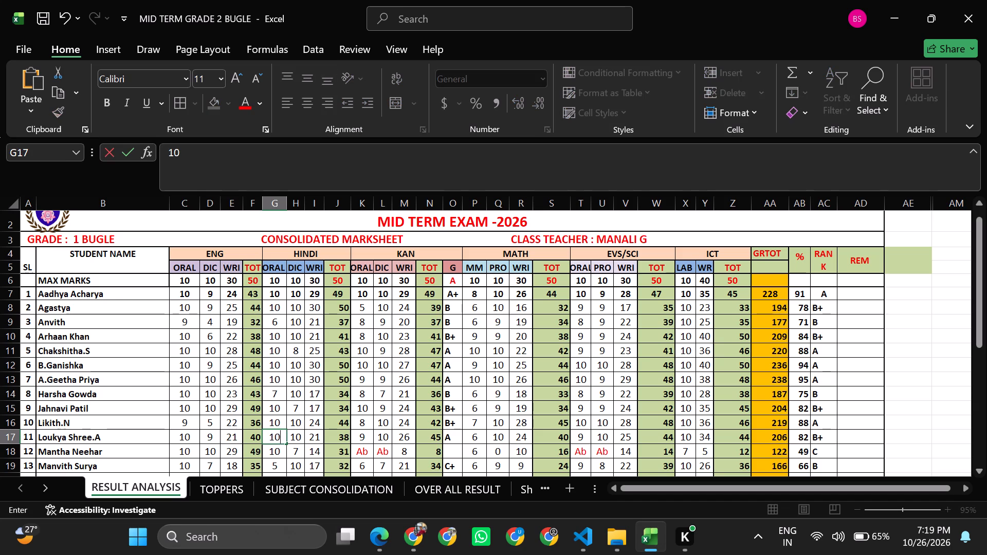
pyautogui.press('Up')
pyautogui.press('Up')
pyautogui.press('Up')
pyautogui.write('10')
pyautogui.press('Up')
# Review the Hindi oral marks in column G from G13 up to G7 and back down to G19.
pyautogui.press('Up')
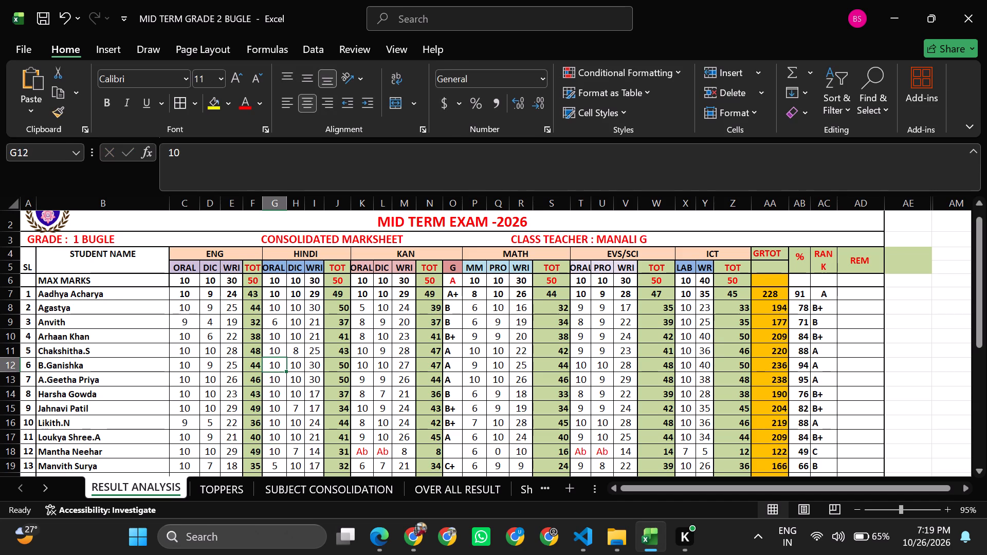
pyautogui.press('Up')
pyautogui.press('Up')
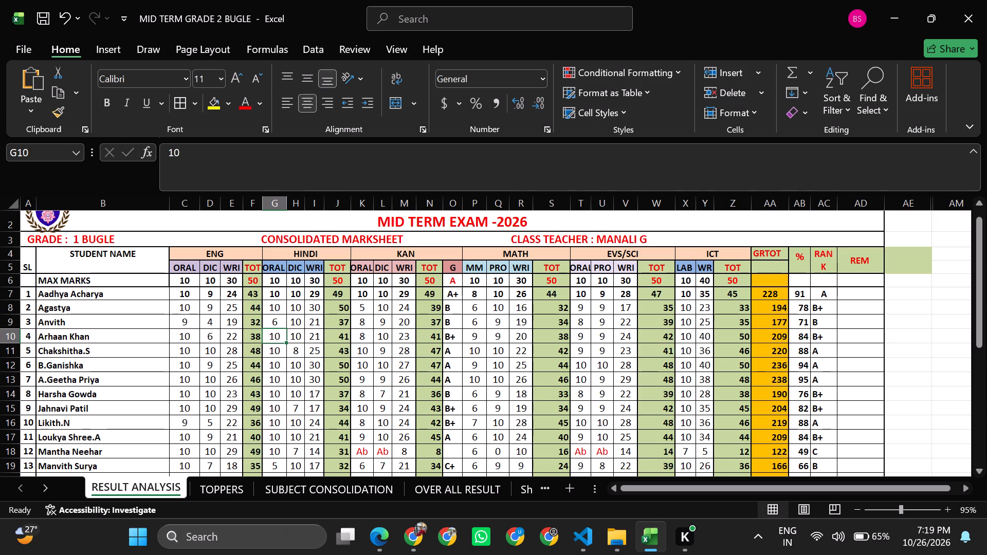
pyautogui.click(269, 319)
pyautogui.click(277, 307)
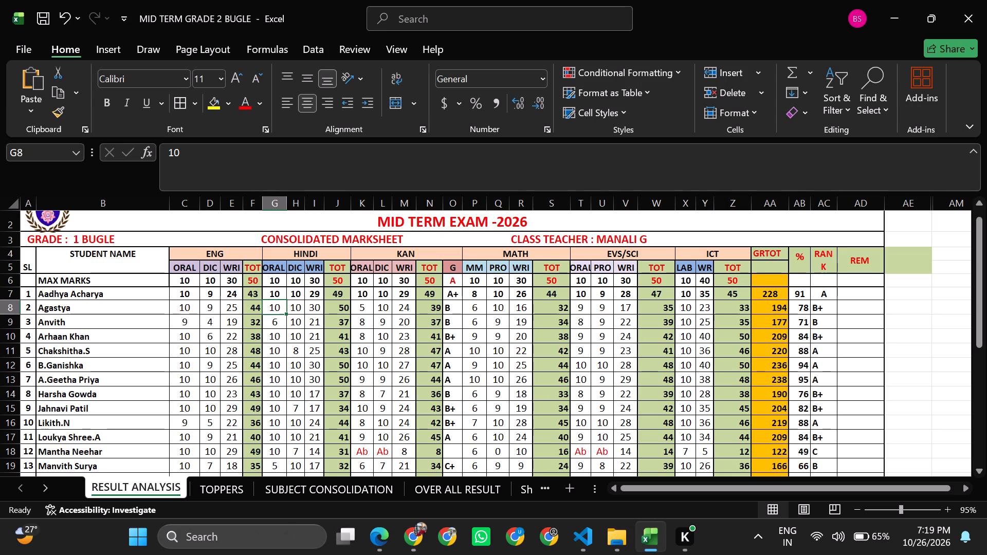
pyautogui.press('Up')
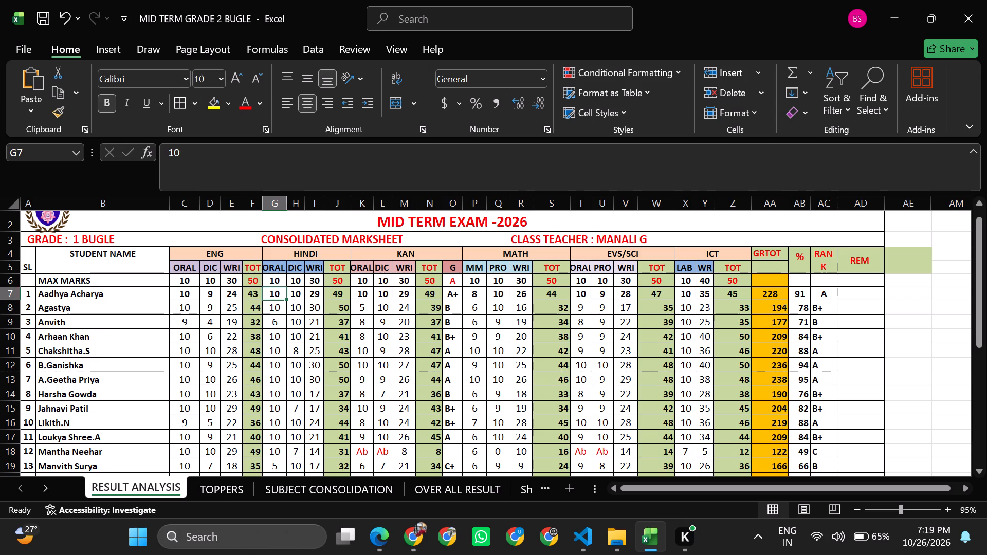
pyautogui.press('Down')
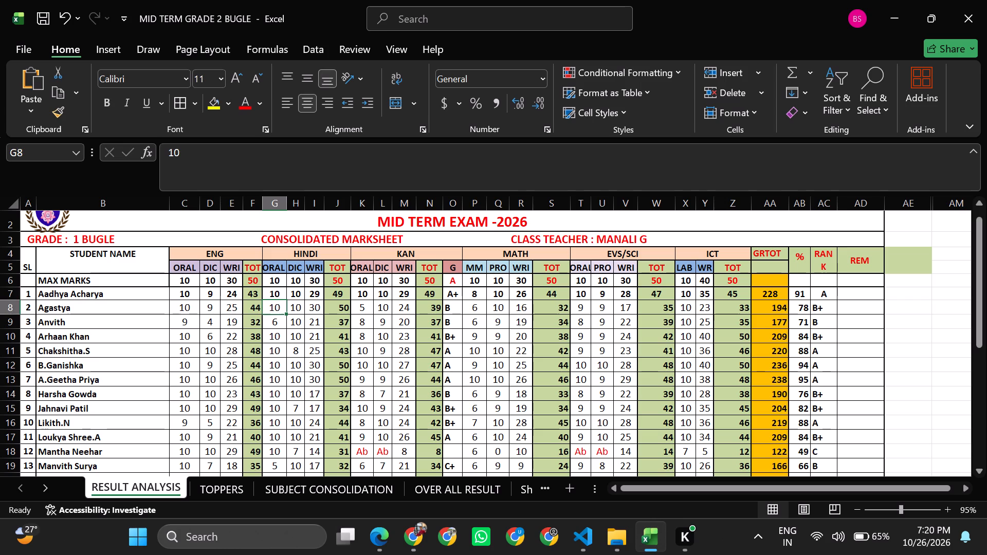
pyautogui.press('Down')
pyautogui.press('Down')
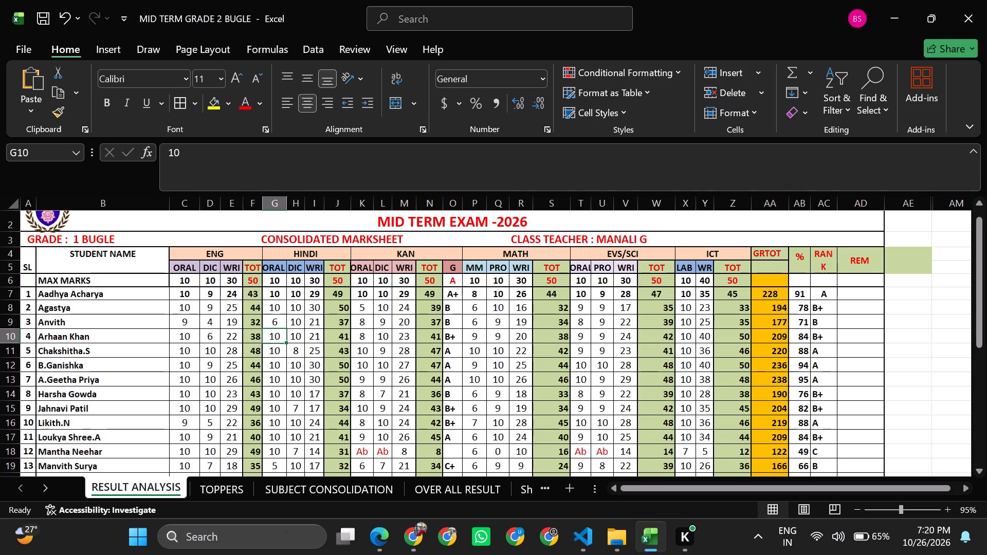
pyautogui.press('Down')
pyautogui.press('Down')
pyautogui.press('Down')
pyautogui.press('Down')
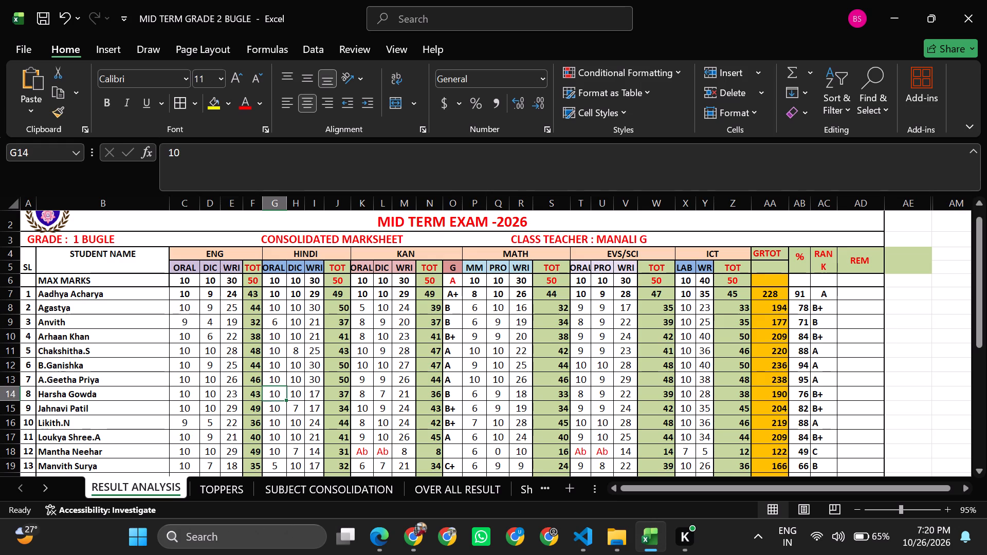
pyautogui.press('Down')
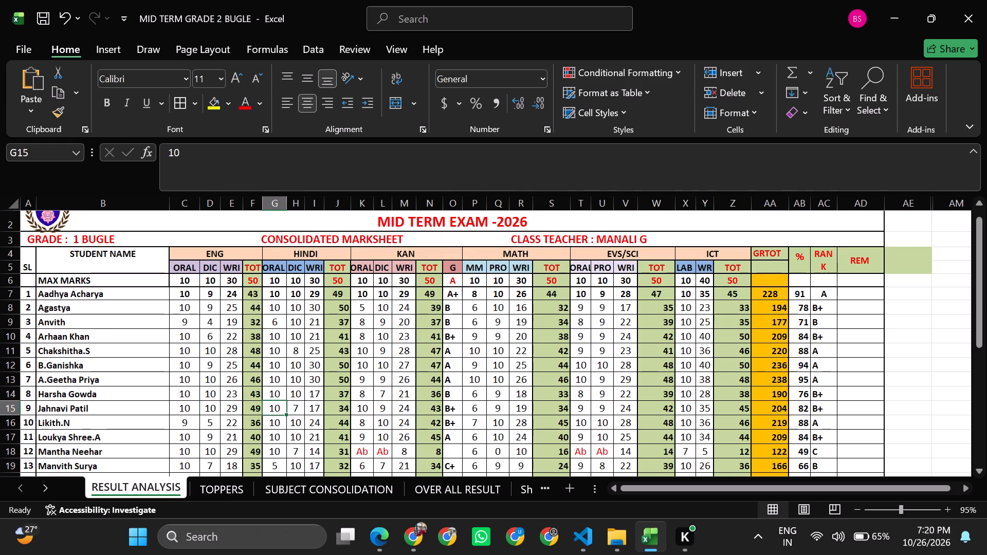
pyautogui.press('Down')
pyautogui.press('Down')
pyautogui.press('Down')
pyautogui.press('Down')
# Fill the Hindi oral mark of 10 from G20 down to the last student in G32.
pyautogui.press('Down')
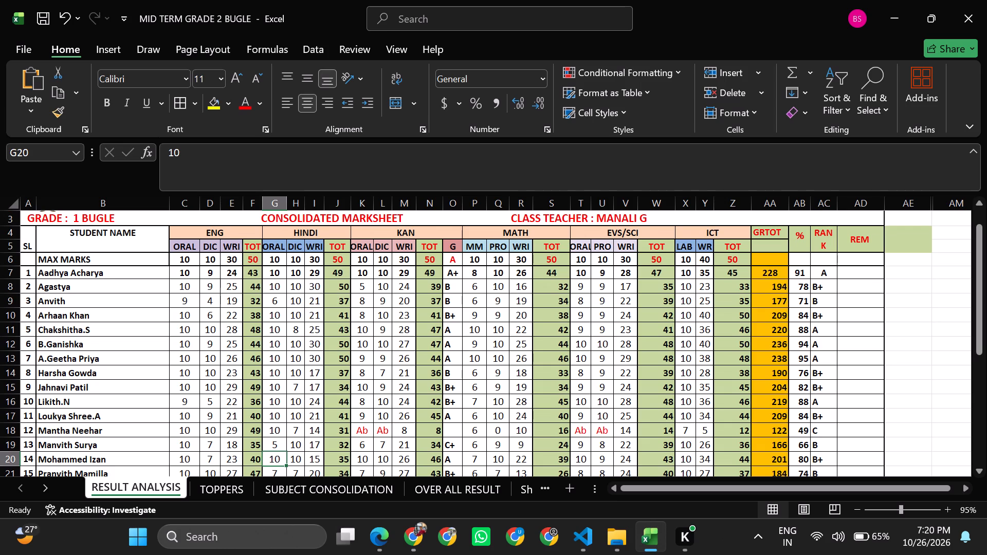
pyautogui.press('Down')
pyautogui.press('Up')
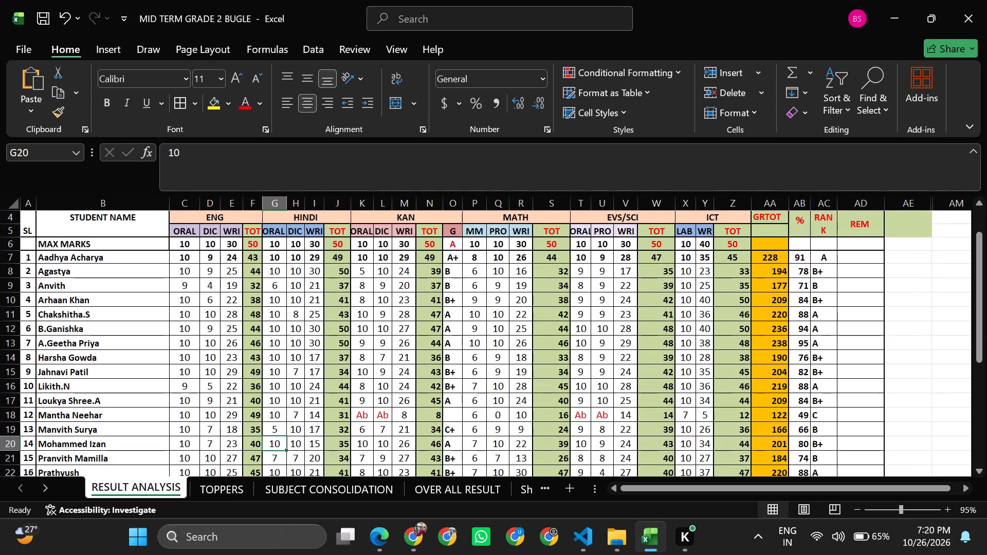
pyautogui.scroll(-1, 277, 307)
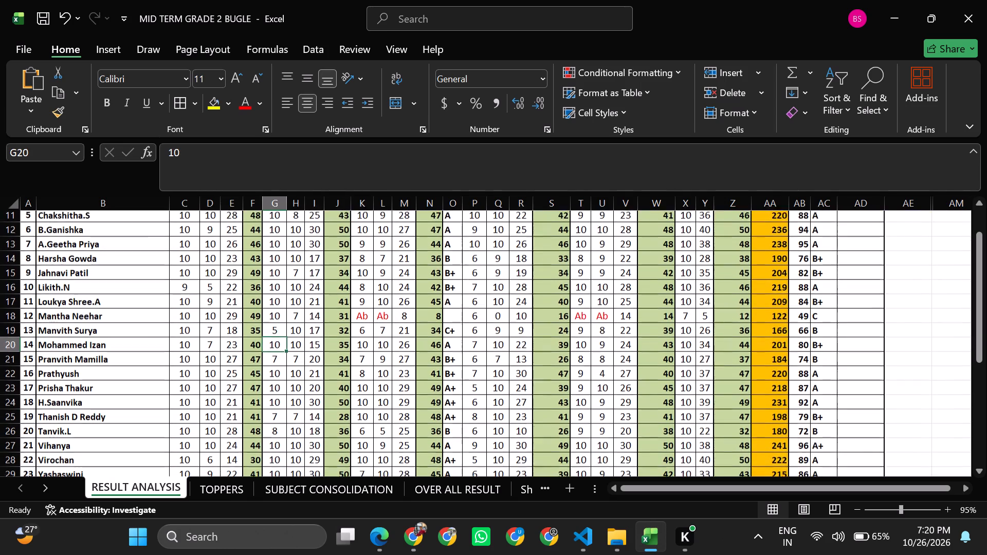
pyautogui.scroll(-1, 277, 307)
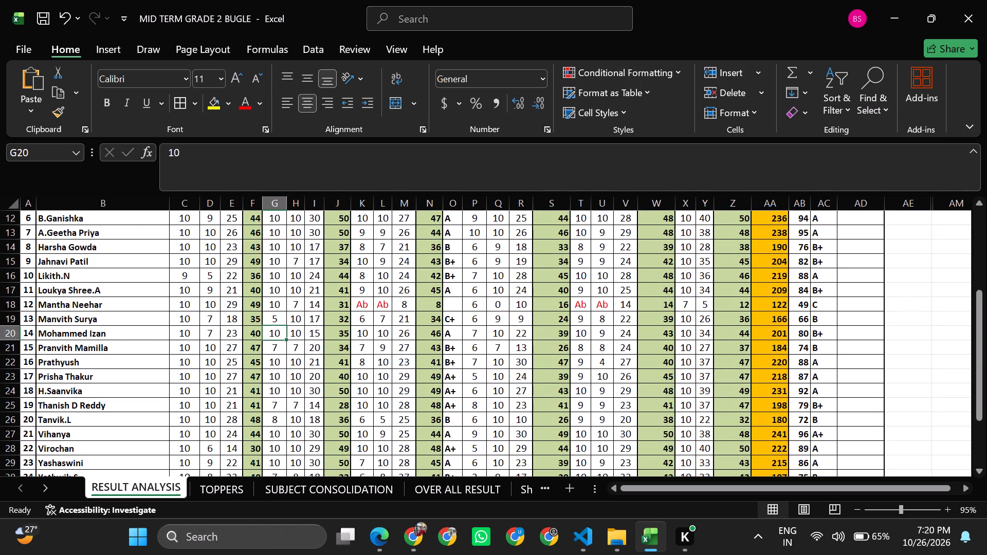
pyautogui.moveTo(284, 338); pyautogui.dragTo(274, 477)
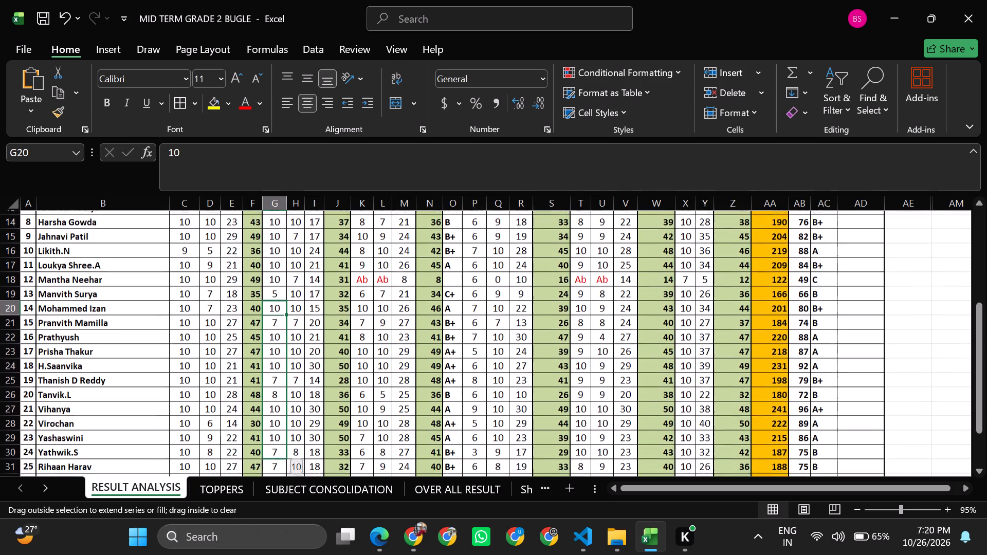
pyautogui.moveTo(274, 477); pyautogui.dragTo(280, 423)
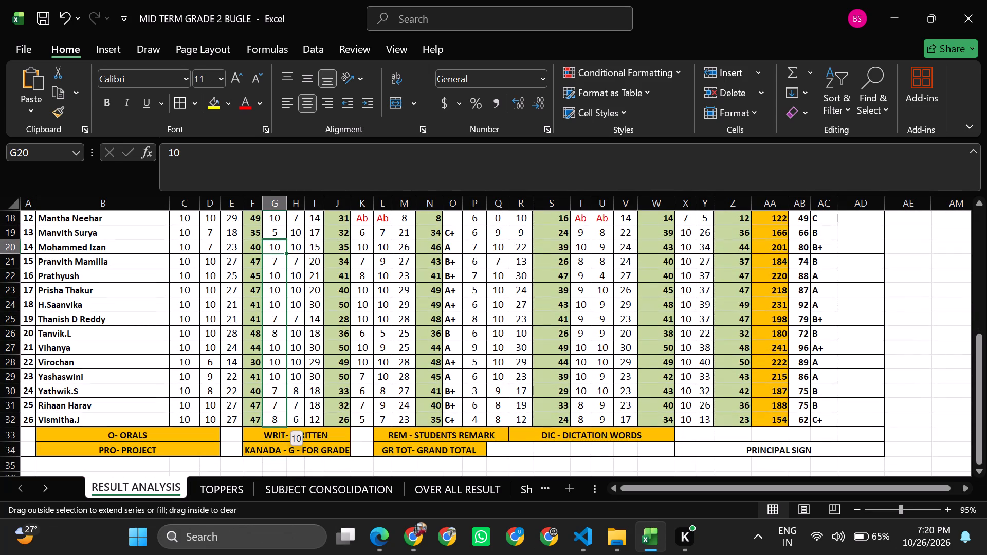
pyautogui.moveTo(280, 423); pyautogui.dragTo(280, 423)
# Set the Hindi dictation mark of the eighteenth student to 9 in H24.
pyautogui.scroll(3, 373, 359)
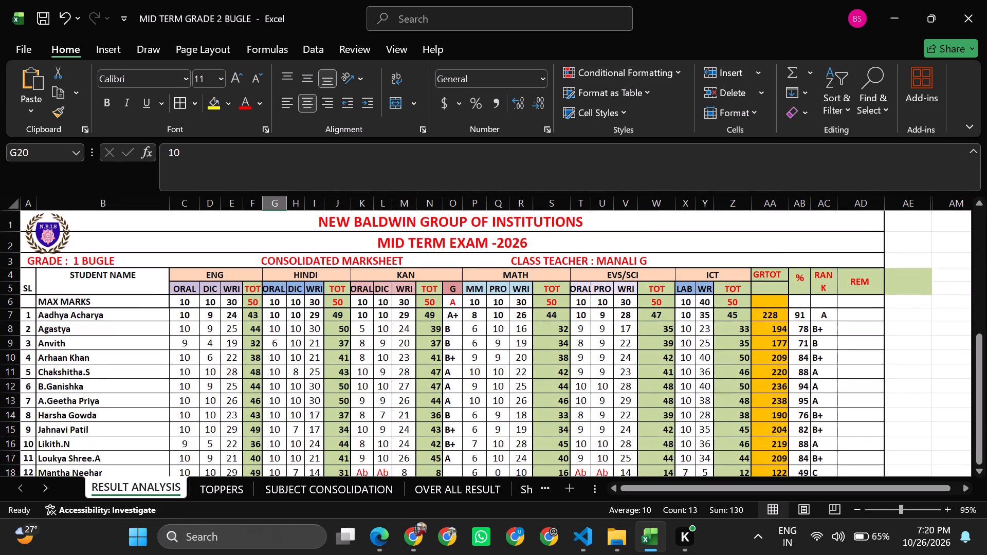
pyautogui.click(298, 330)
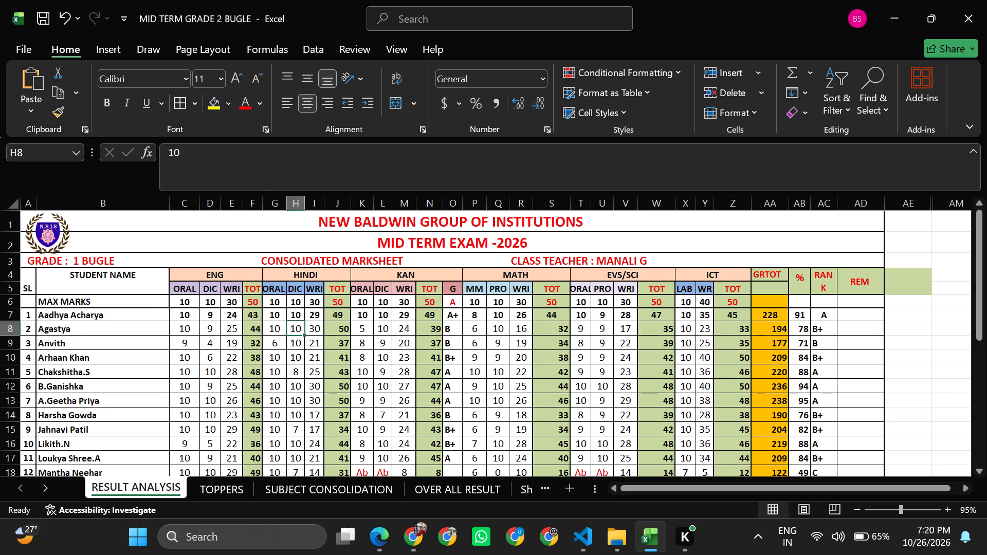
pyautogui.scroll(-1, 301, 455)
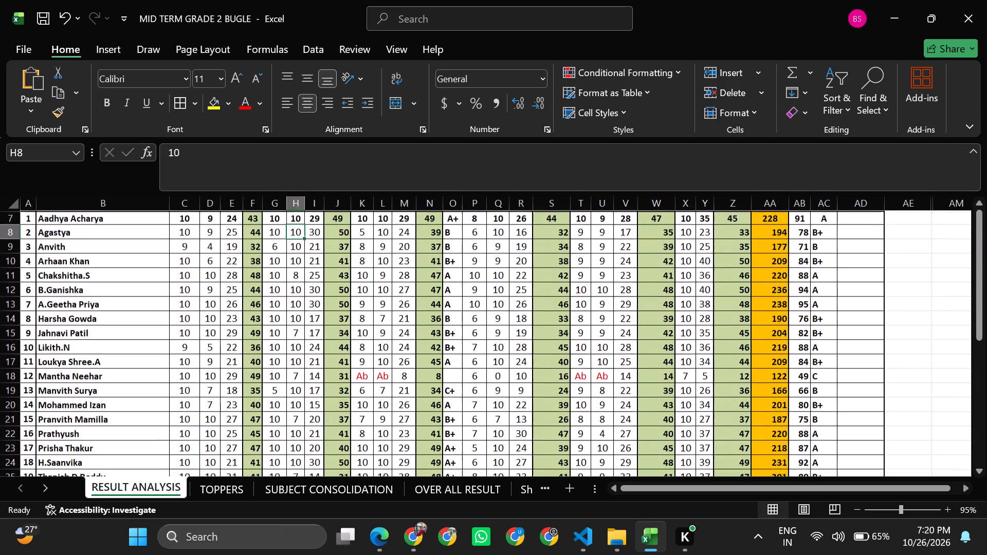
pyautogui.scroll(-1, 301, 455)
pyautogui.click(300, 452)
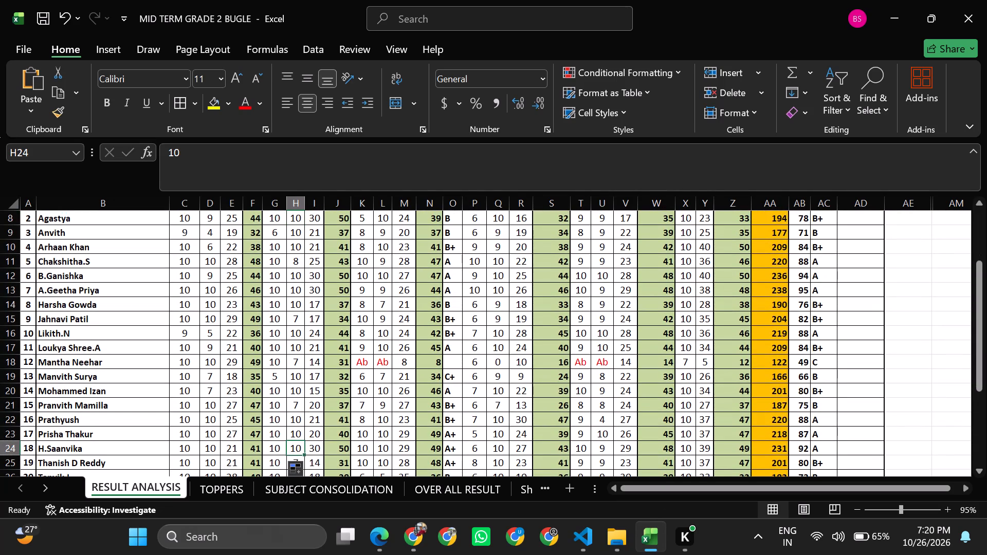
pyautogui.write('09')
pyautogui.scroll(-1, 300, 452)
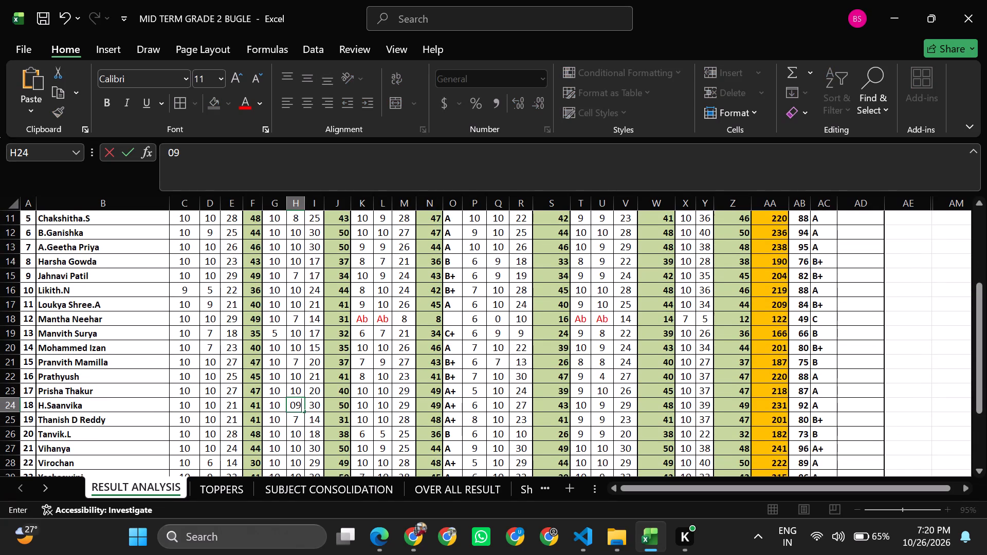
# Set the Hindi dictation mark in H25 to 10 and fill it down to the last student in H32.
pyautogui.click(296, 421)
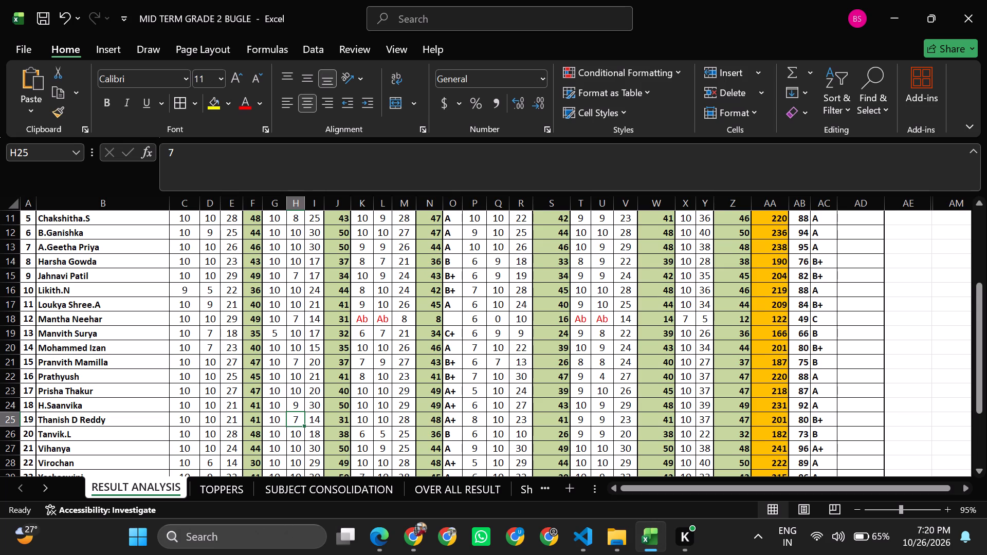
pyautogui.write('10')
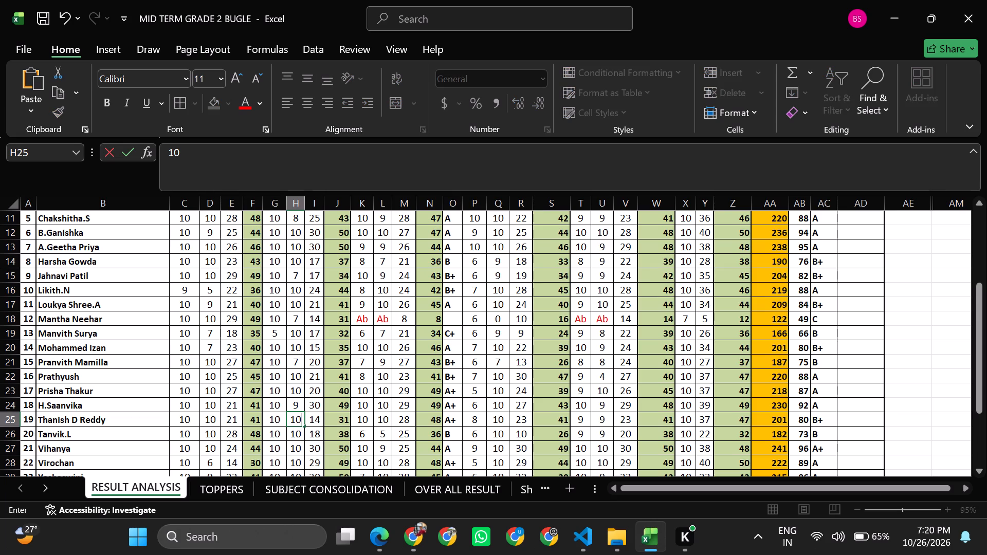
pyautogui.hotkey('shift', 'Down')
pyautogui.hotkey('shift', 'Down')
pyautogui.hotkey('shift', 'Down')
pyautogui.hotkey('shift', 'Down')
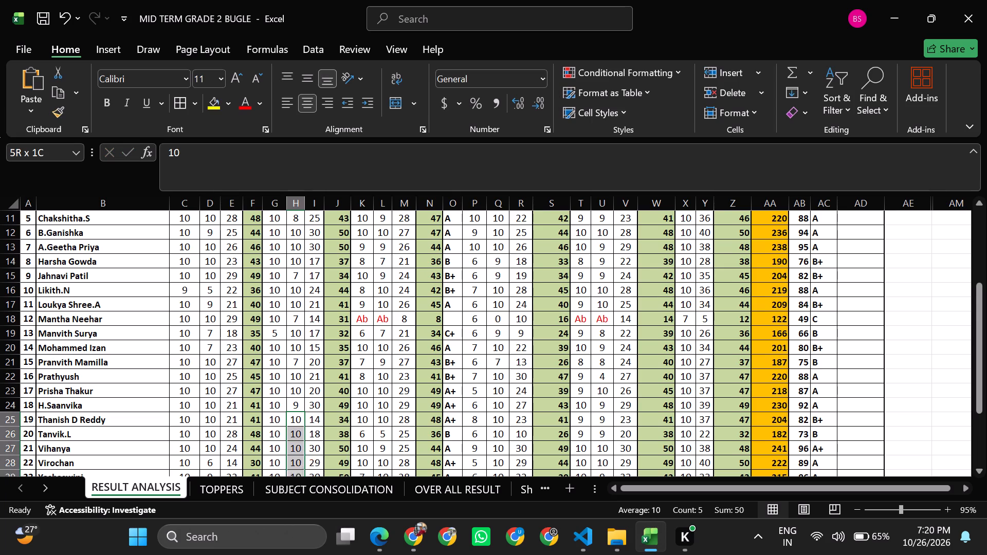
pyautogui.hotkey('shift', 'Down')
pyautogui.hotkey('shift', 'Down')
pyautogui.hotkey('shift', 'Down')
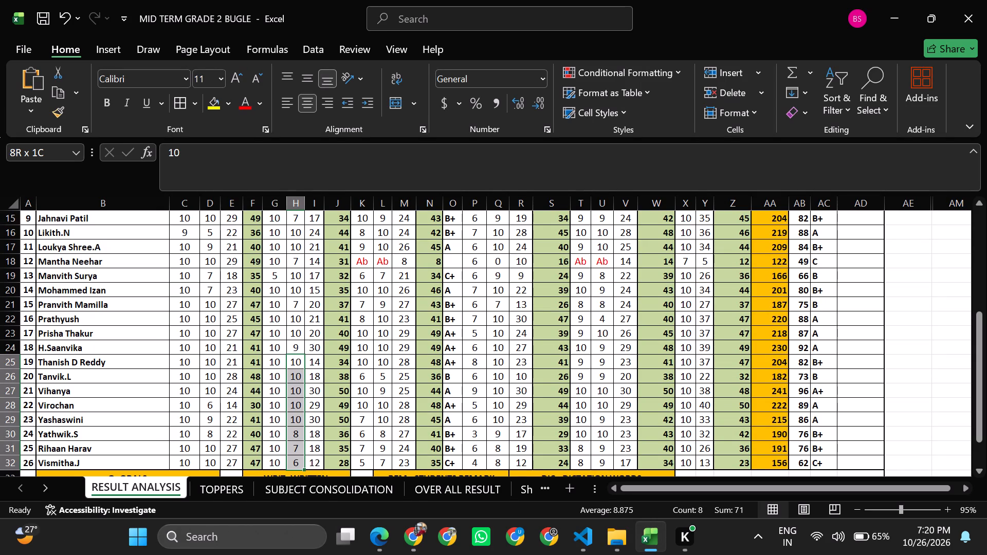
pyautogui.click(299, 361)
pyautogui.moveTo(303, 367); pyautogui.dragTo(303, 405)
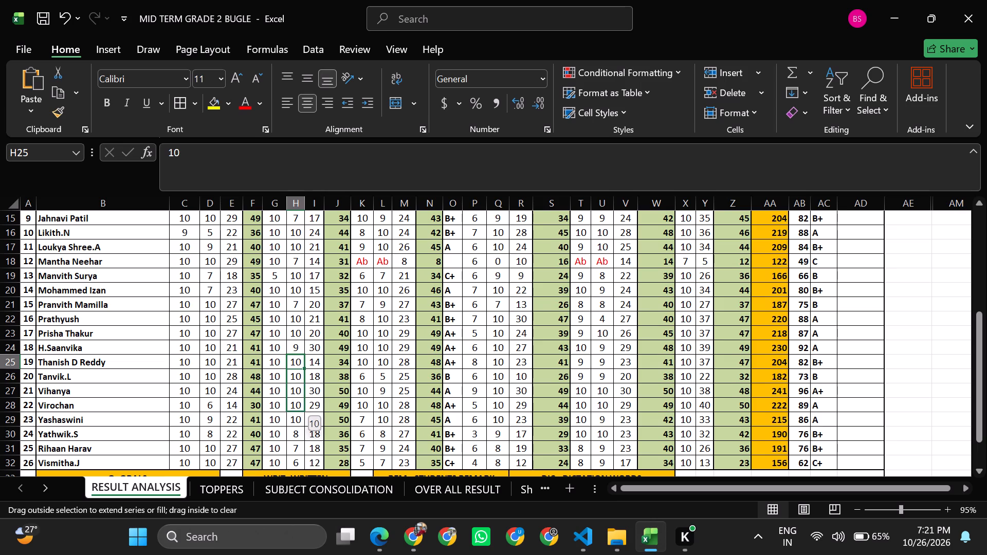
pyautogui.moveTo(303, 405); pyautogui.dragTo(308, 443)
pyautogui.moveTo(308, 443); pyautogui.dragTo(308, 463)
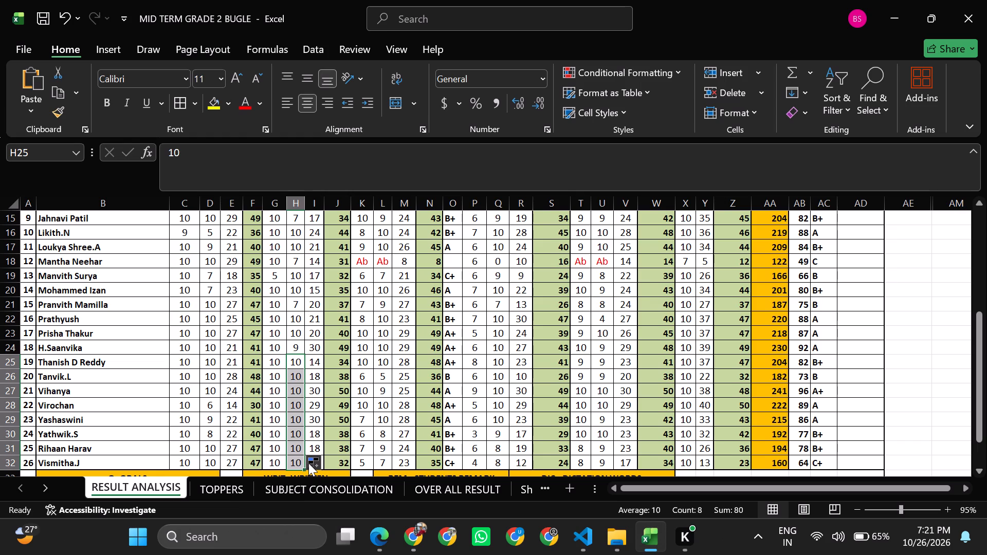
# Look back over the Hindi dictation marks in column H, from H24 up to the column heading in H5.
pyautogui.click(295, 347)
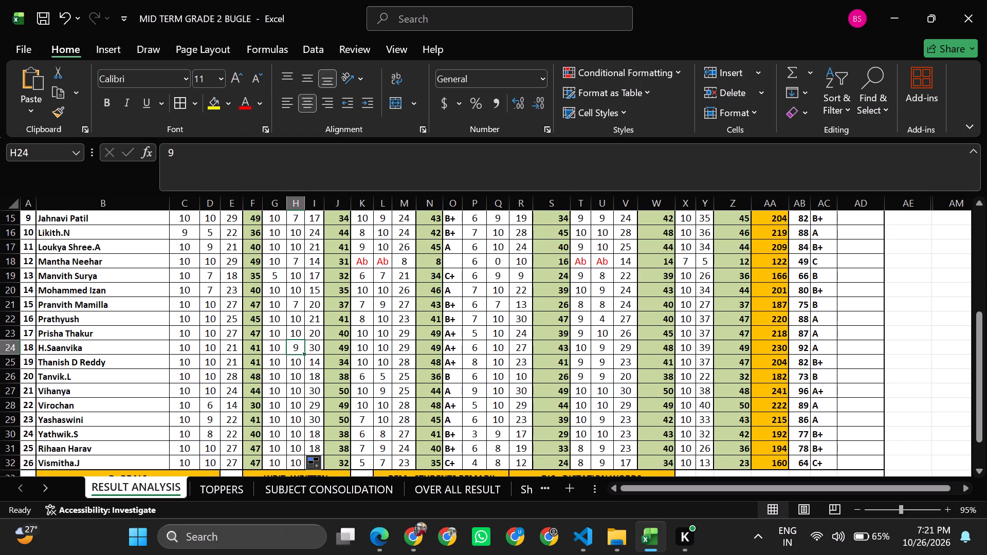
pyautogui.press('Up')
pyautogui.press('Up')
pyautogui.press('Up')
pyautogui.press('Up')
pyautogui.press('Up')
pyautogui.press('Up')
pyautogui.press('Up')
pyautogui.press('Up')
pyautogui.press('Up')
pyautogui.press('Up')
pyautogui.press('Up')
pyautogui.press('Up')
pyautogui.press('Up')
pyautogui.press('Up')
pyautogui.press('Up')
pyautogui.press('Up')
pyautogui.press('Up')
pyautogui.press('Up')
pyautogui.press('Up')
pyautogui.press('Up')
pyautogui.press('Up')
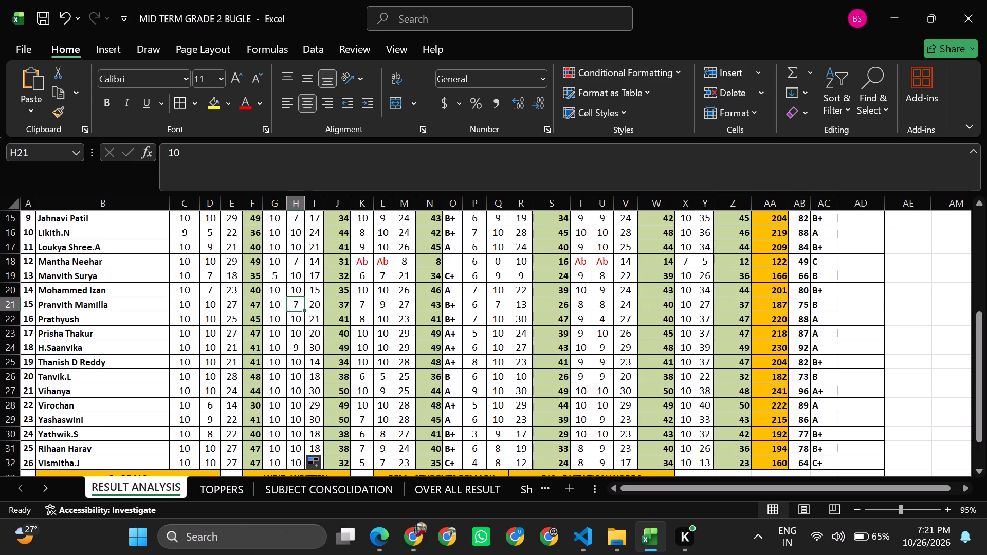
pyautogui.press('Up')
pyautogui.press('Down')
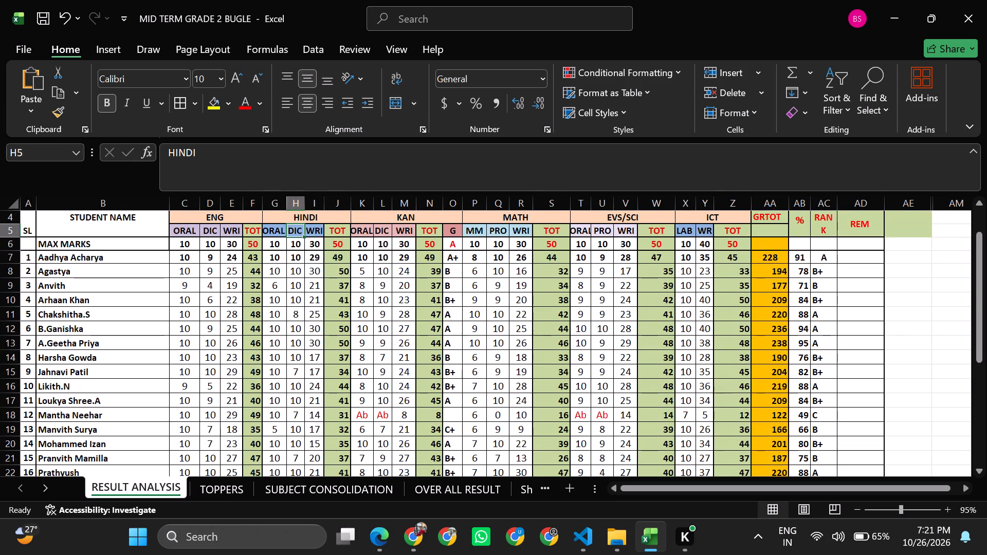
# Fill the Hindi dictation mark of 10 from H7 down to the seventeenth student in H23.
pyautogui.click(300, 263)
pyautogui.moveTo(303, 263); pyautogui.dragTo(303, 384)
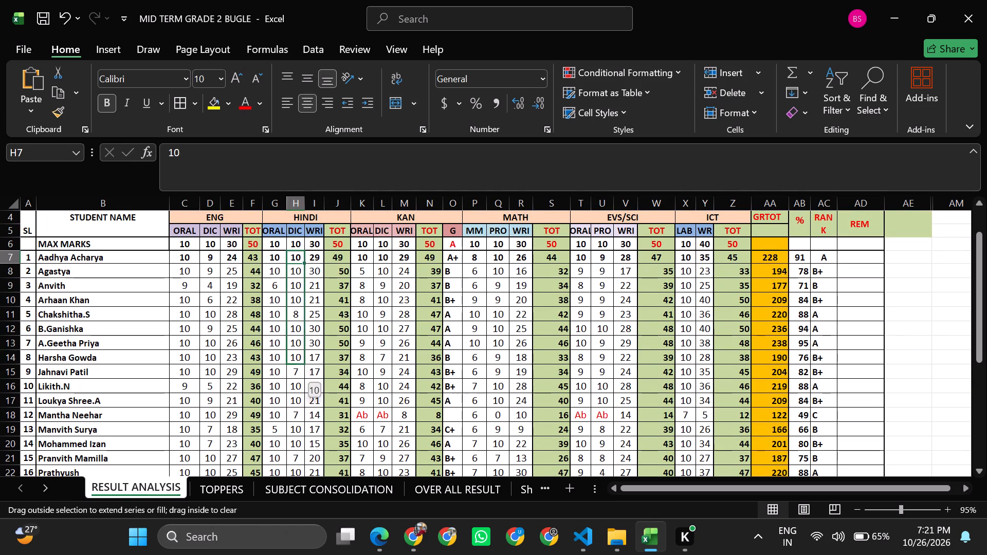
pyautogui.moveTo(303, 384); pyautogui.dragTo(323, 350)
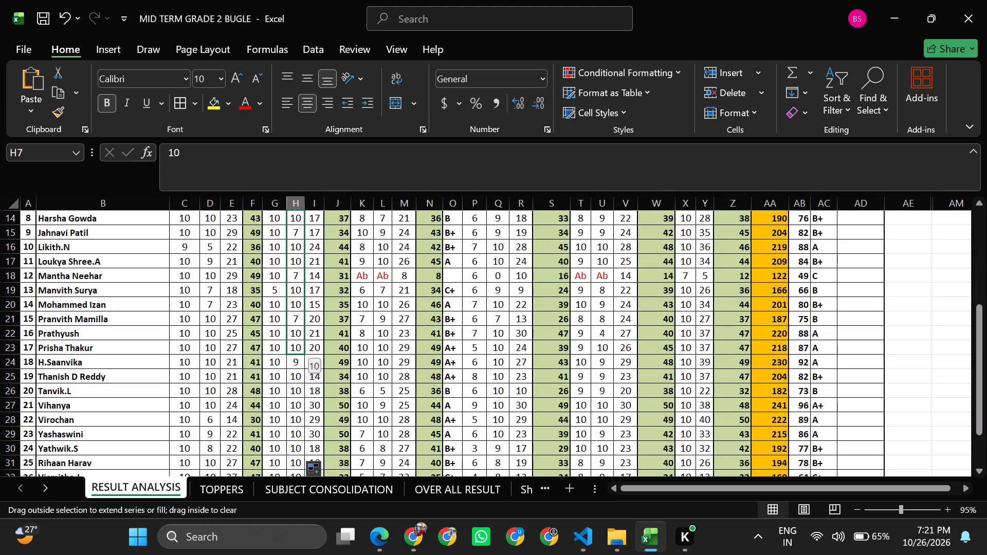
pyautogui.moveTo(323, 350); pyautogui.dragTo(323, 350)
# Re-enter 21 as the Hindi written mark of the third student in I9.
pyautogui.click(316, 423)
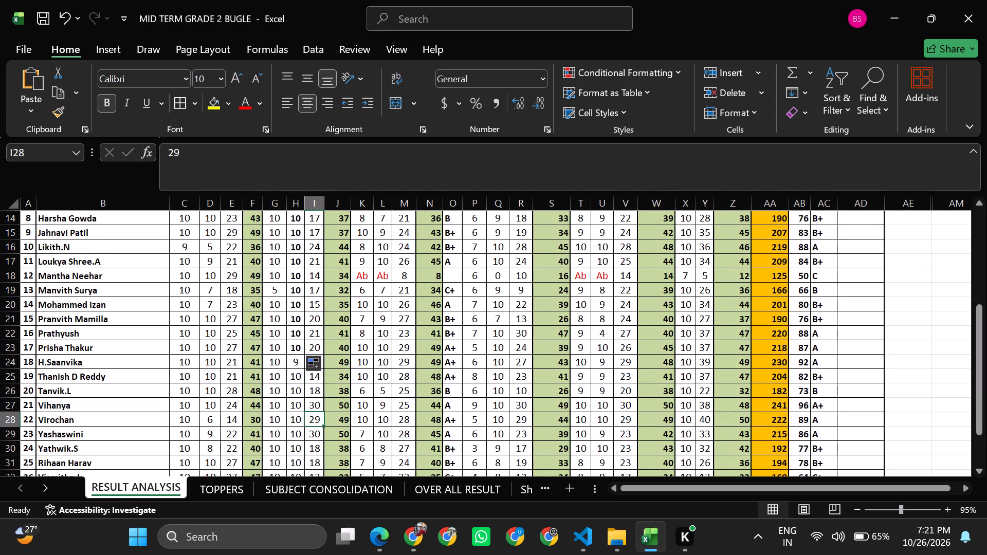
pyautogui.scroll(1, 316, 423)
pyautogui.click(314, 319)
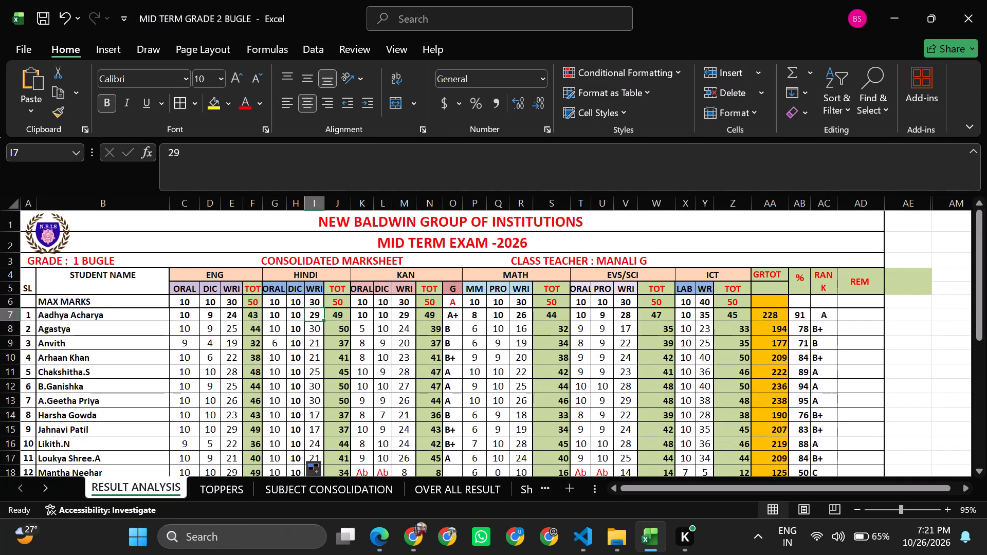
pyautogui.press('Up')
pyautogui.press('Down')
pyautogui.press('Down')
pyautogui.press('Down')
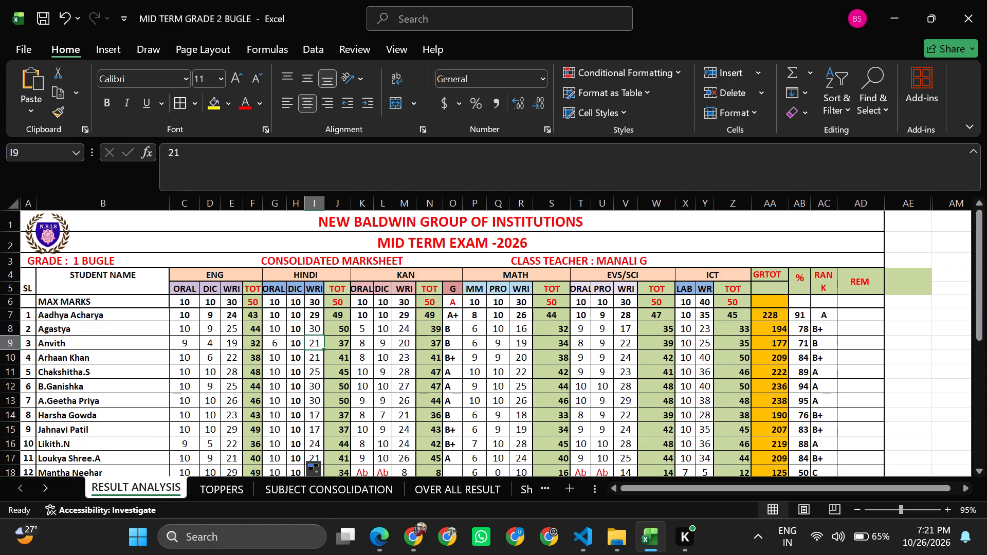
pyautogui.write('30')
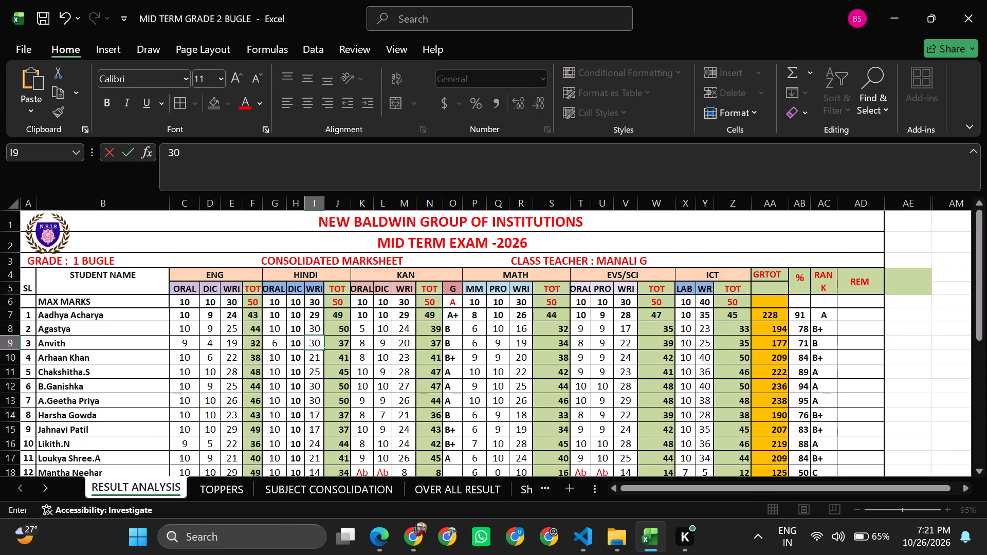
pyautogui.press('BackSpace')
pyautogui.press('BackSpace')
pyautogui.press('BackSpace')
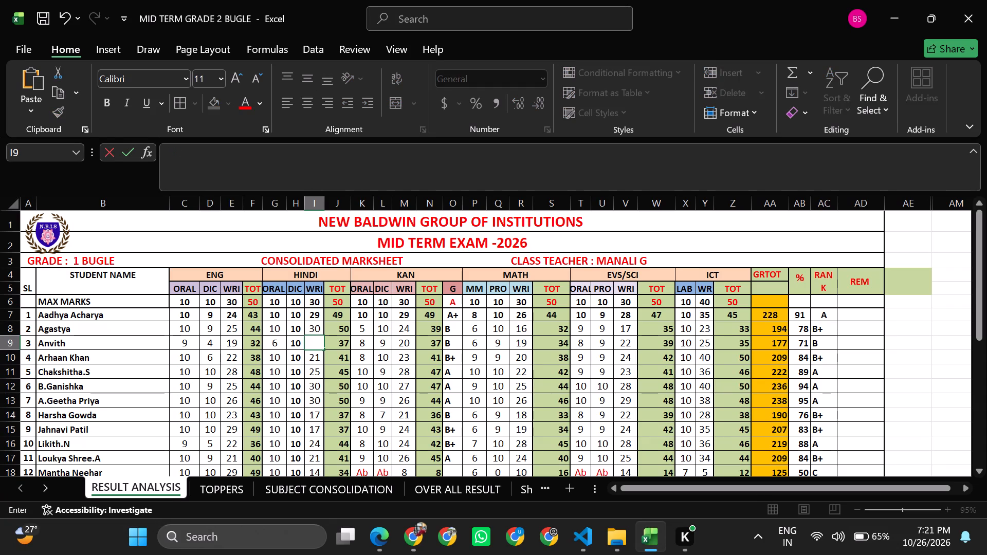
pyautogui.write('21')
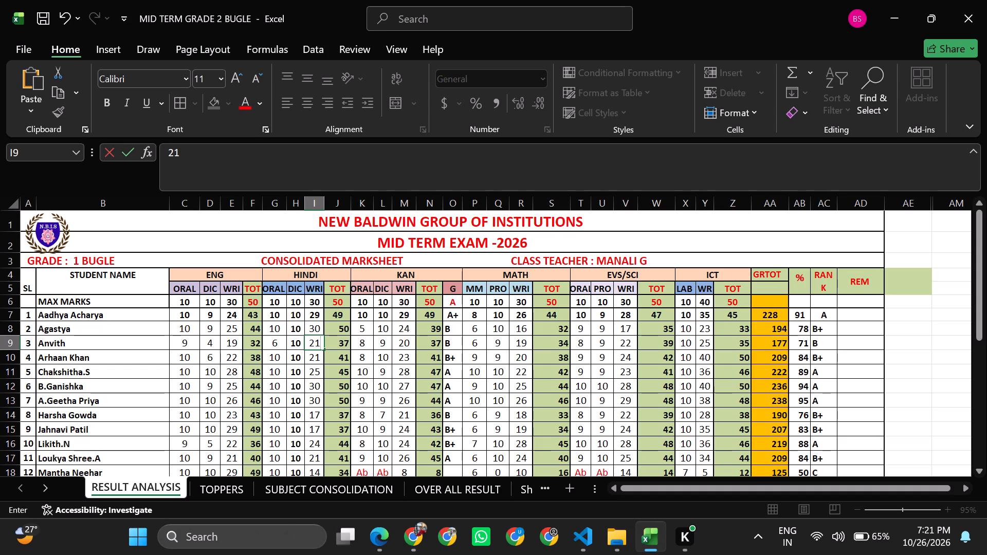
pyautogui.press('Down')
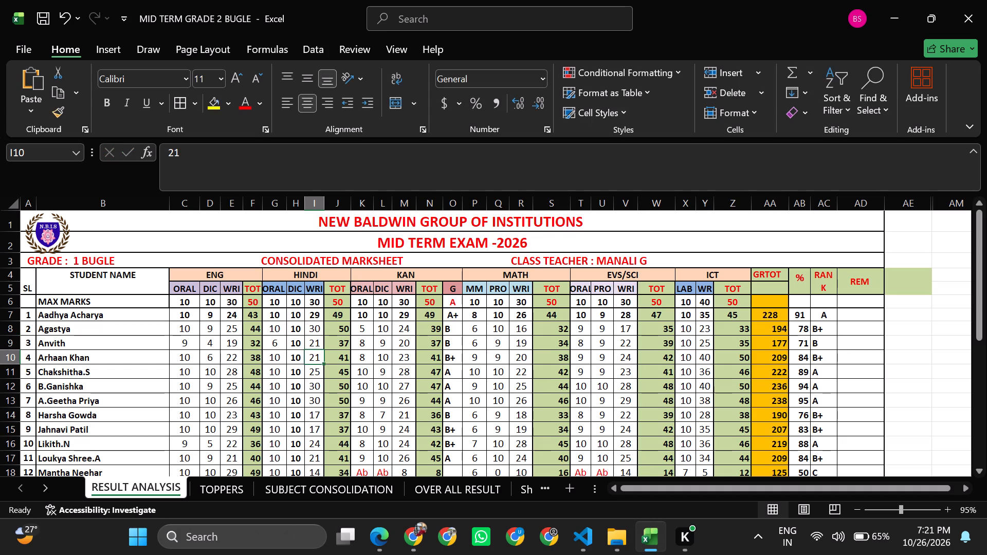
# Set the Hindi written mark of the fourth student in I10 to 30.
pyautogui.write('30')
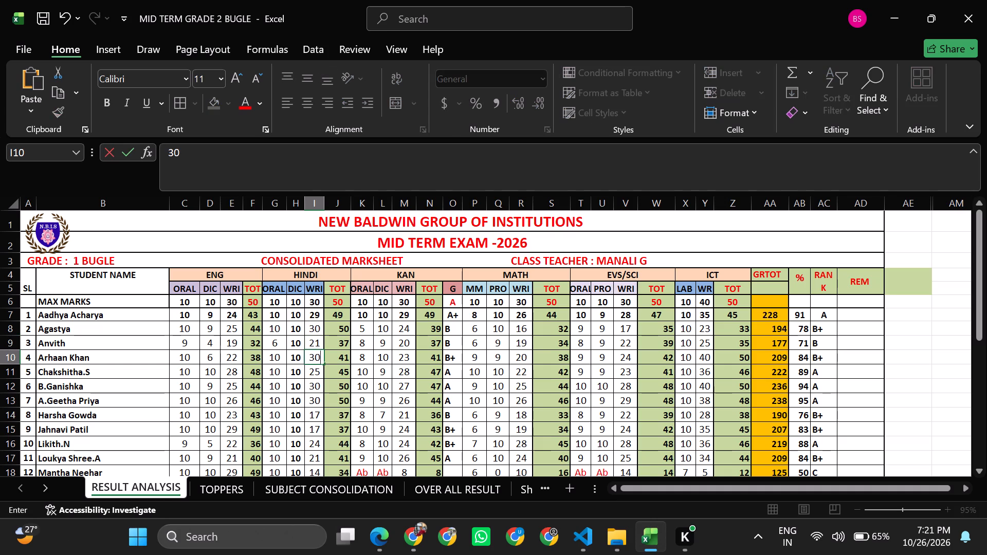
pyautogui.press('Down')
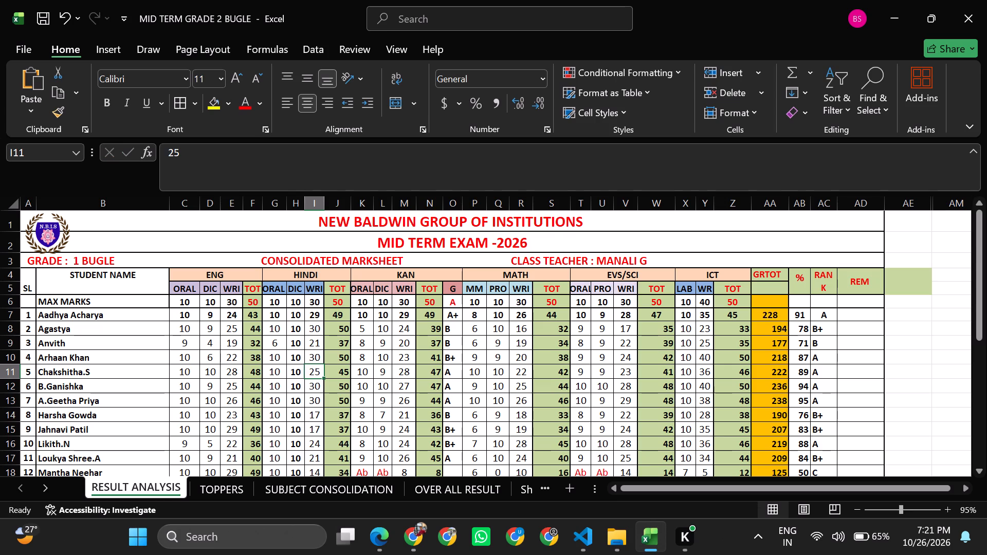
# Set the Hindi written mark of the tenth student in I16 to 23.
pyautogui.click(322, 449)
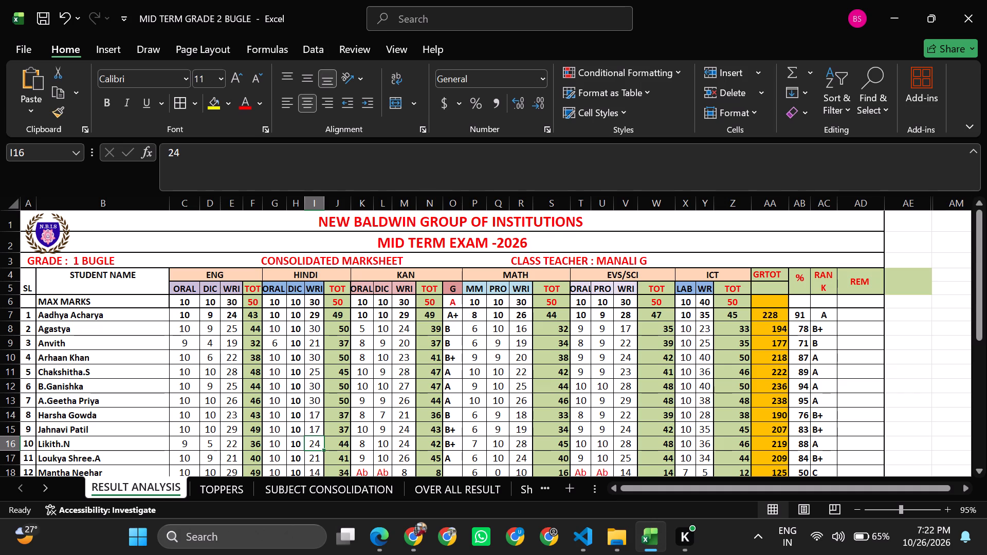
pyautogui.press('2')
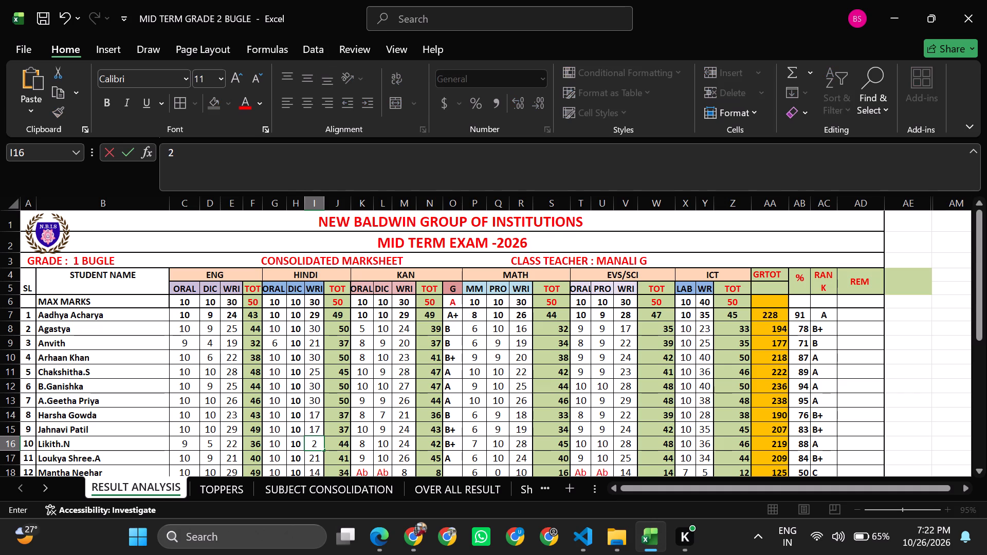
pyautogui.press('3')
pyautogui.click(321, 336)
# Fill the Hindi written mark of 30 from I10 down to the ninth student in I15.
pyautogui.click(316, 356)
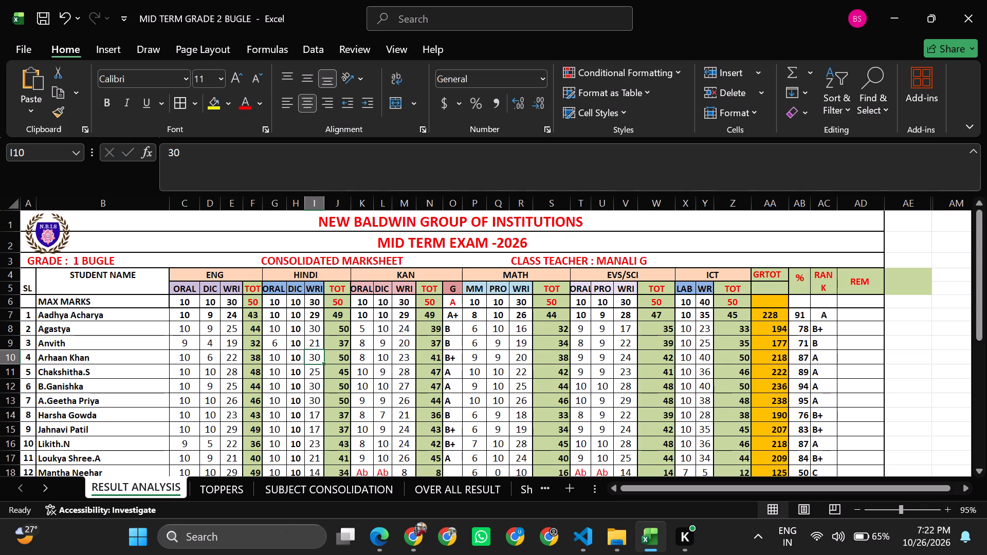
pyautogui.moveTo(322, 363); pyautogui.dragTo(320, 399)
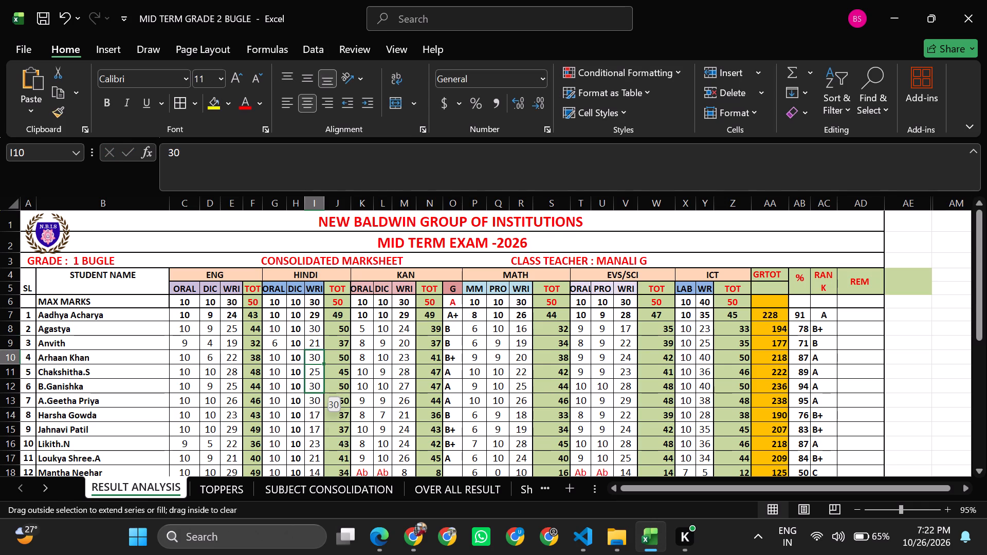
pyautogui.moveTo(320, 399); pyautogui.dragTo(318, 430)
pyautogui.moveTo(318, 430); pyautogui.dragTo(318, 432)
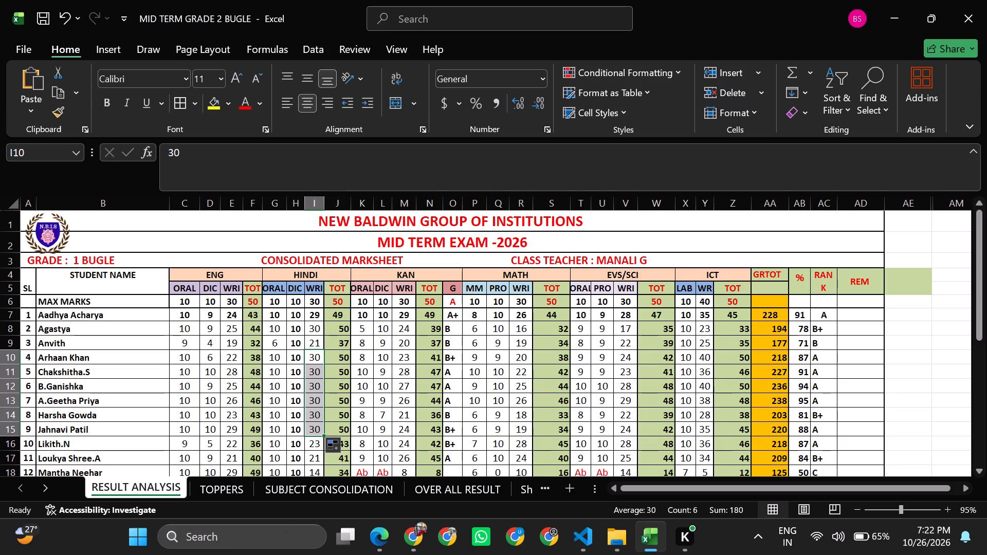
# Enter the Hindi written marks 30, 30 and 19 for the eleventh to thirteenth students in I17 to I19.
pyautogui.scroll(-1, 318, 432)
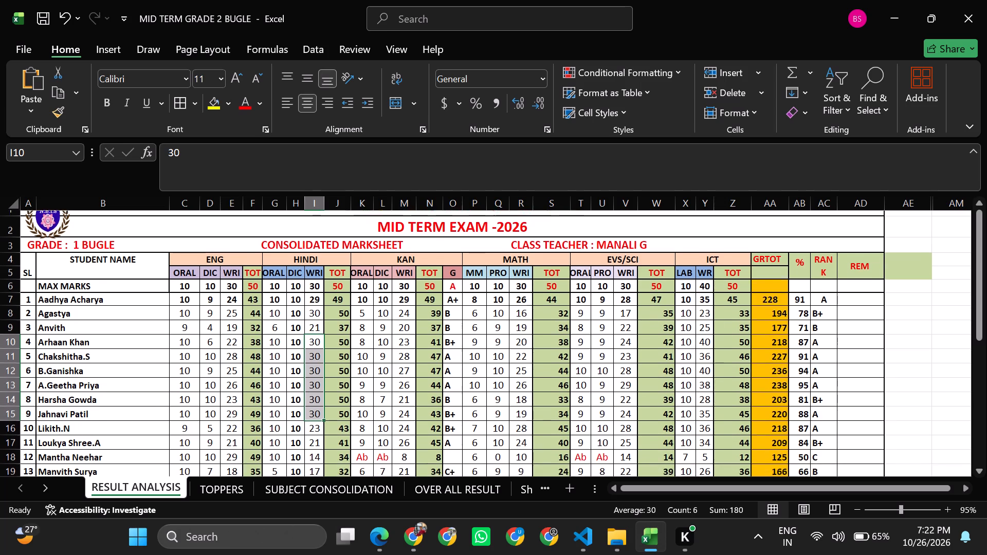
pyautogui.scroll(-1, 318, 432)
pyautogui.click(320, 398)
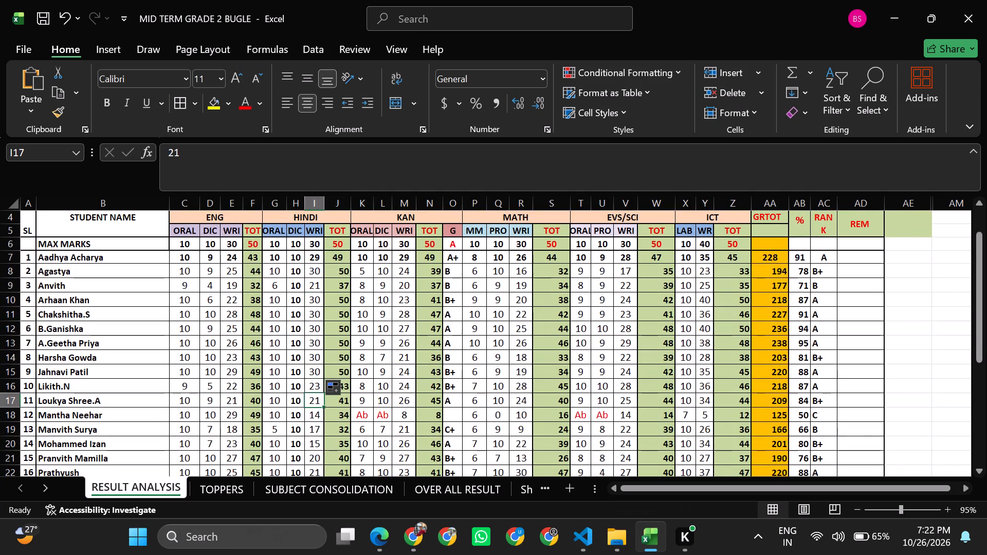
pyautogui.write('30')
pyautogui.press('Return')
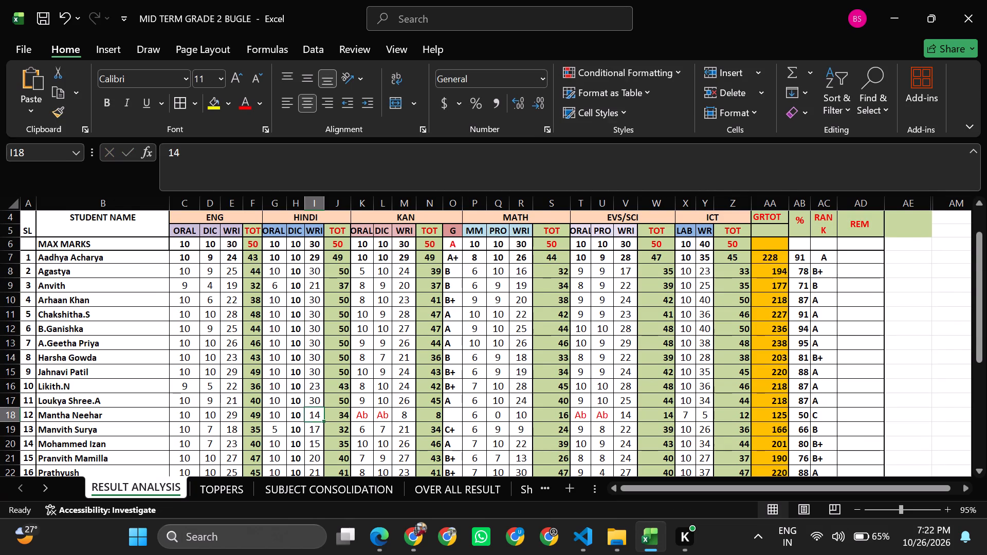
pyautogui.write('30')
pyautogui.press('Return')
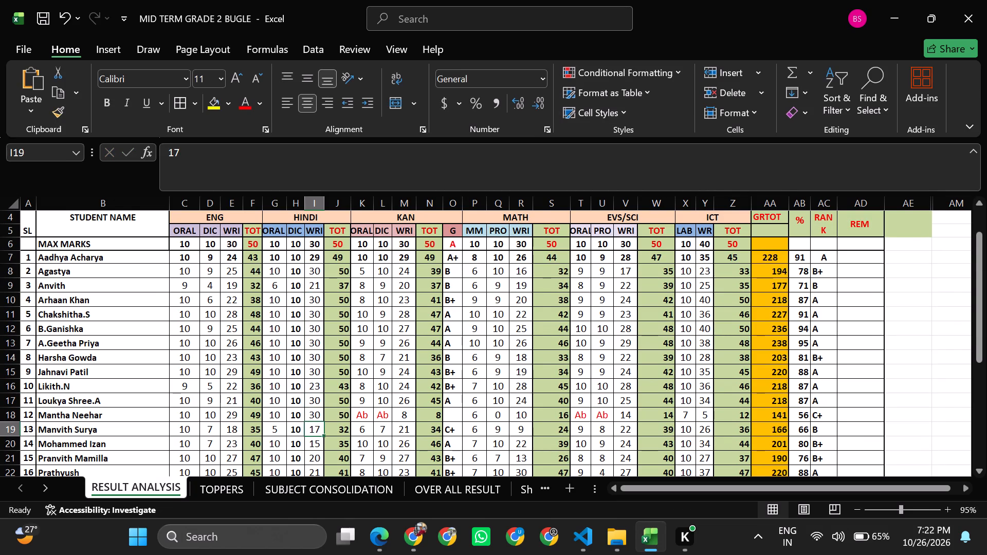
pyautogui.write('19')
pyautogui.press('Return')
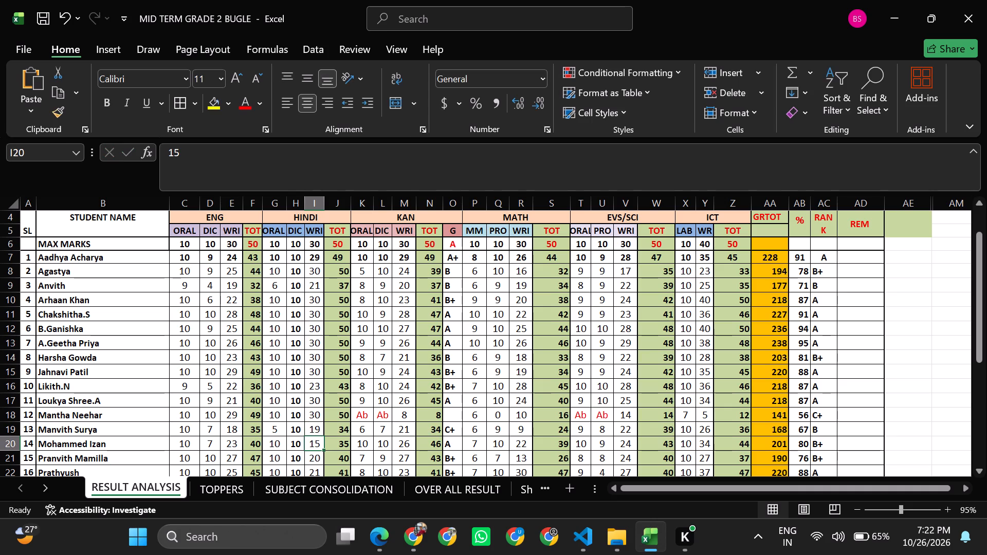
# Check the assistant chat in Visual Studio Code, then reload CareerPro AI in Edge and look over the resume page.
pyautogui.click(578, 535)
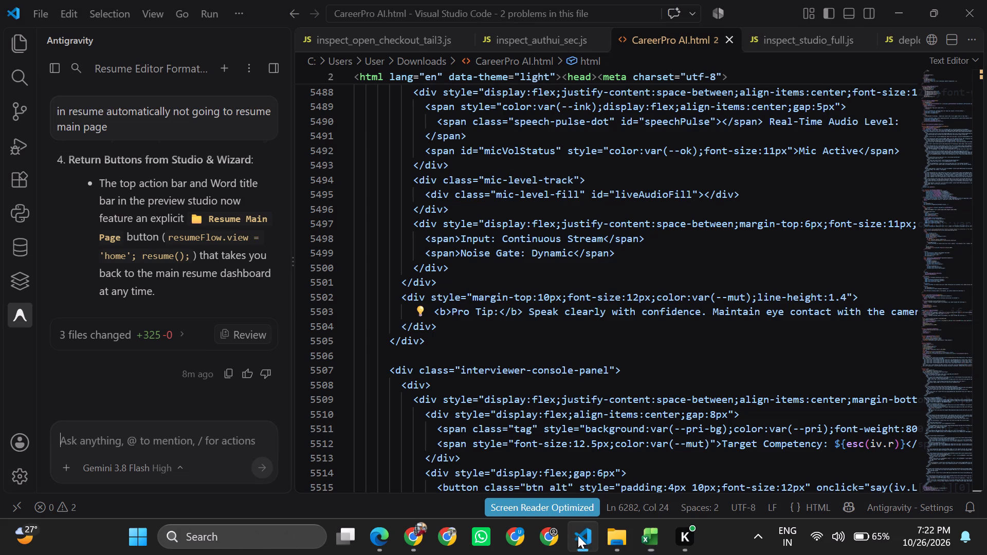
pyautogui.scroll(-1, 325, 318)
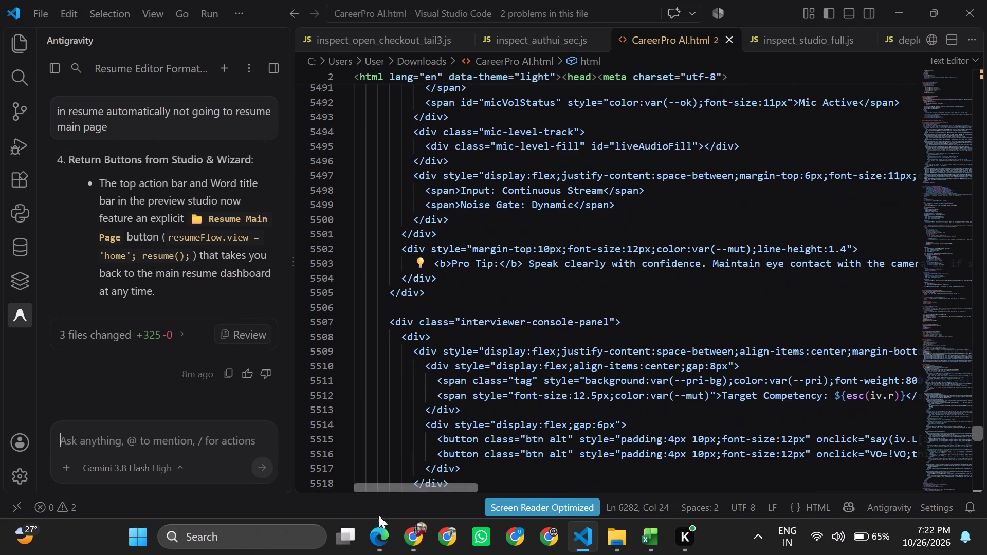
pyautogui.click(380, 525)
pyautogui.hotkey('ctrl', 'r')
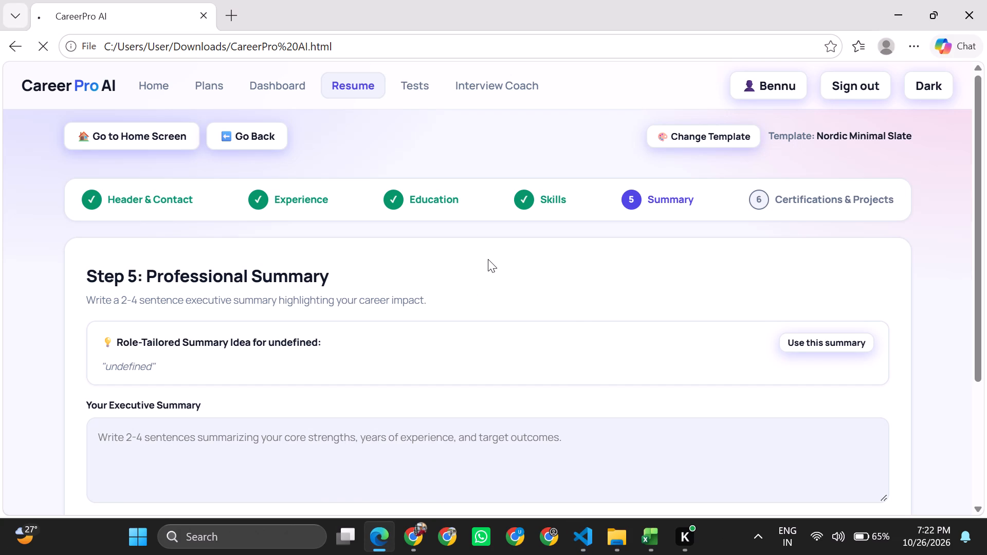
pyautogui.scroll(-1, 367, 205)
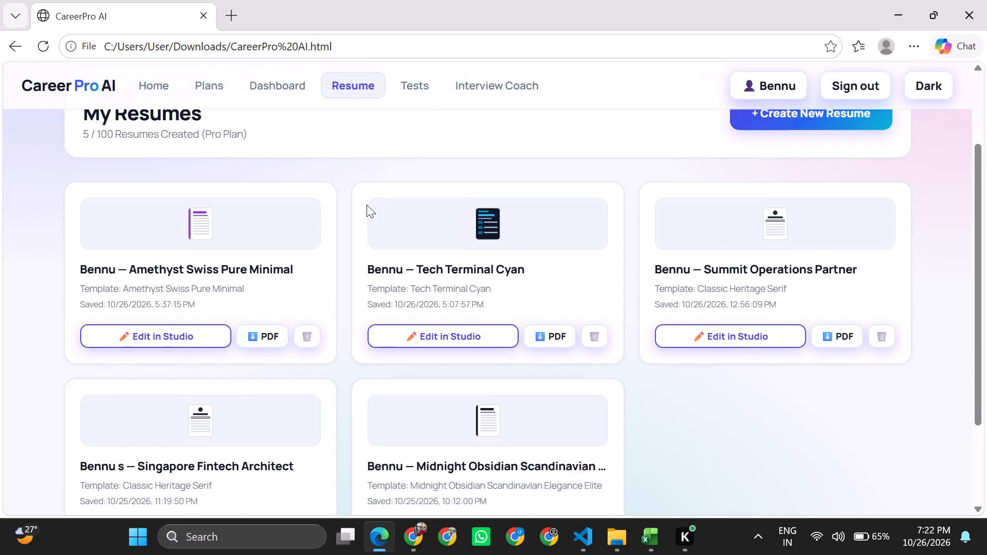
pyautogui.scroll(-1, 367, 205)
pyautogui.scroll(3, 367, 205)
# Test the resume navigation by starting a new resume, leaving for the Dashboard and returning to the Resume section.
pyautogui.click(802, 223)
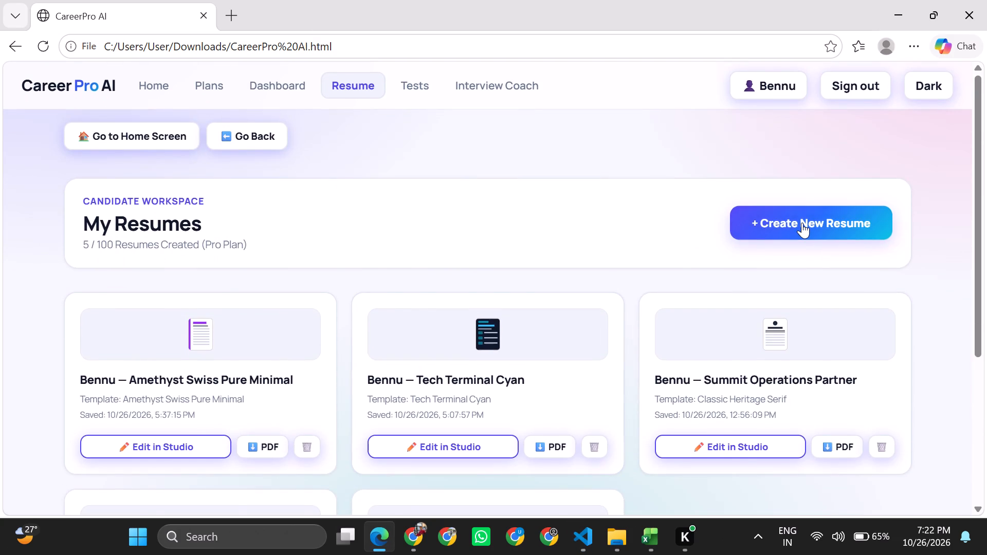
pyautogui.click(295, 91)
pyautogui.click(351, 89)
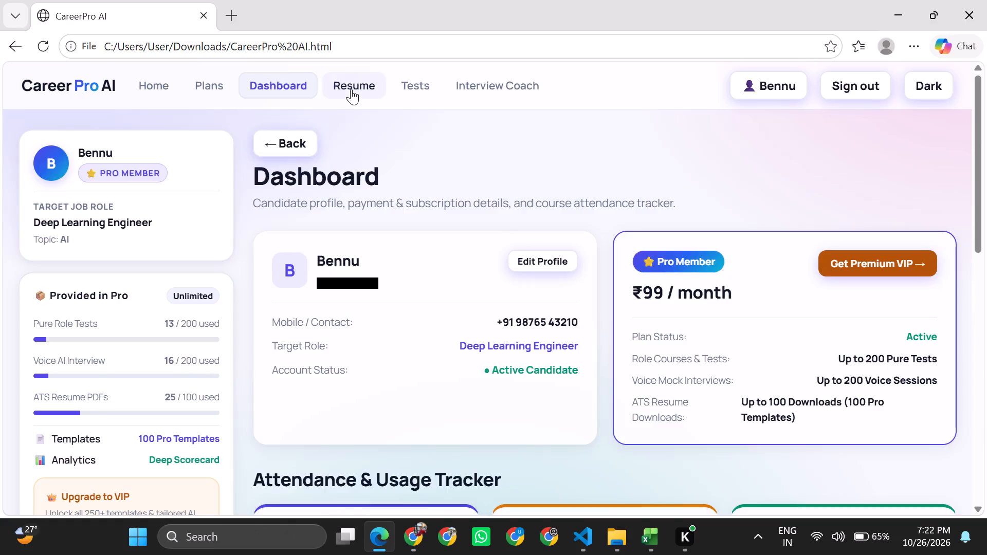
# Create a new resume using the Crimson Modern Tech Clean template.
pyautogui.click(741, 233)
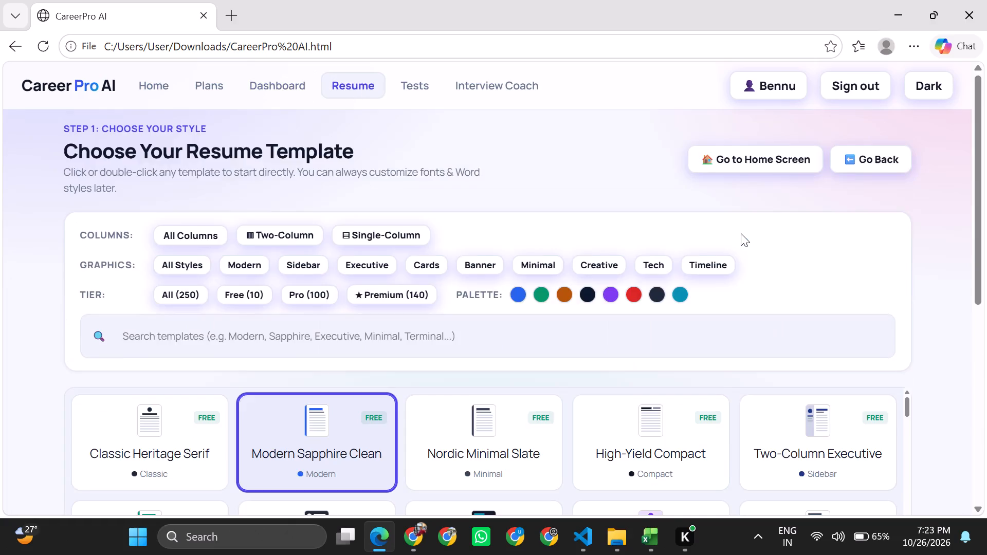
pyautogui.scroll(-3, 741, 233)
pyautogui.click(653, 262)
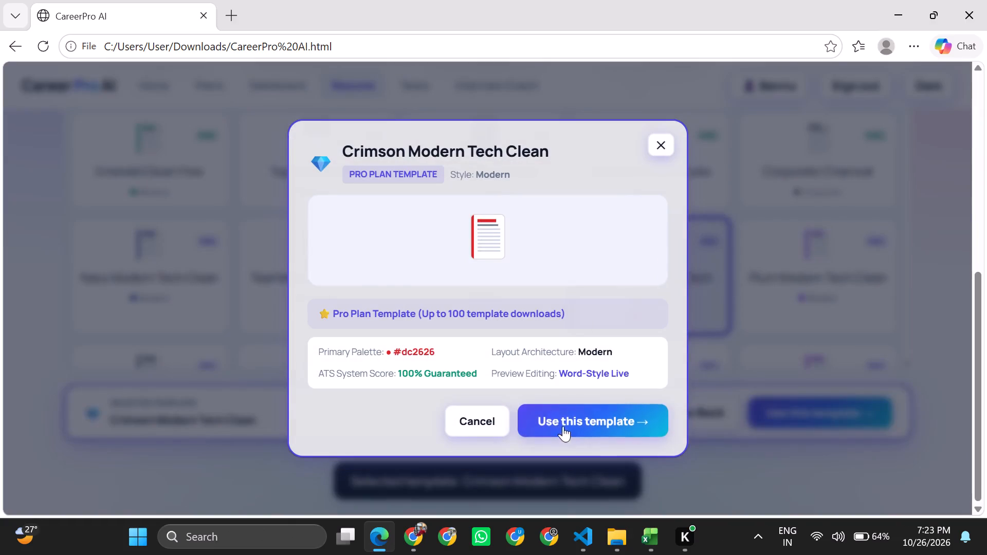
pyautogui.click(566, 430)
# Go through the resume wizard with the prefilled details, from contact to certifications and projects, and finish to preview the resume.
pyautogui.scroll(-1, 645, 379)
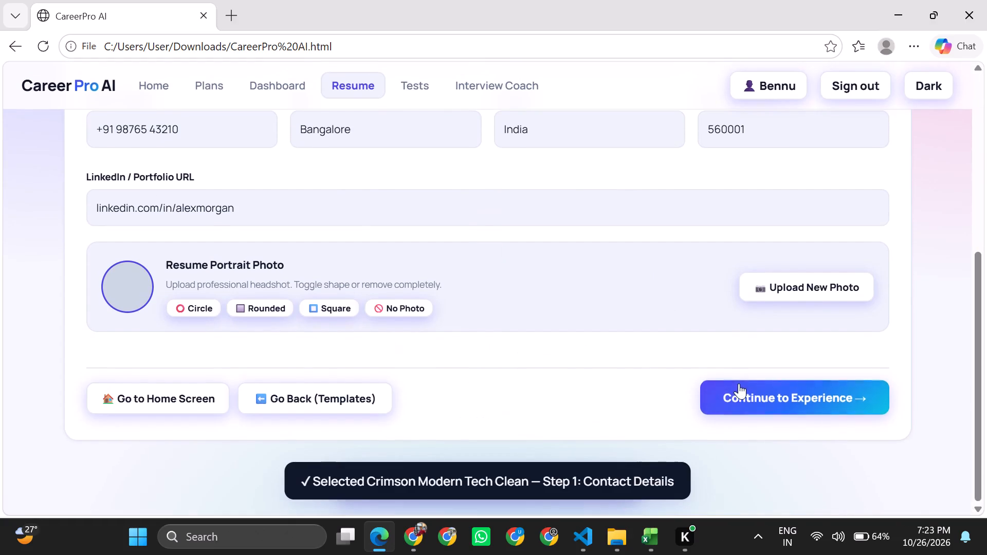
pyautogui.click(739, 383)
pyautogui.scroll(-3, 739, 383)
pyautogui.click(795, 394)
pyautogui.scroll(-2, 795, 394)
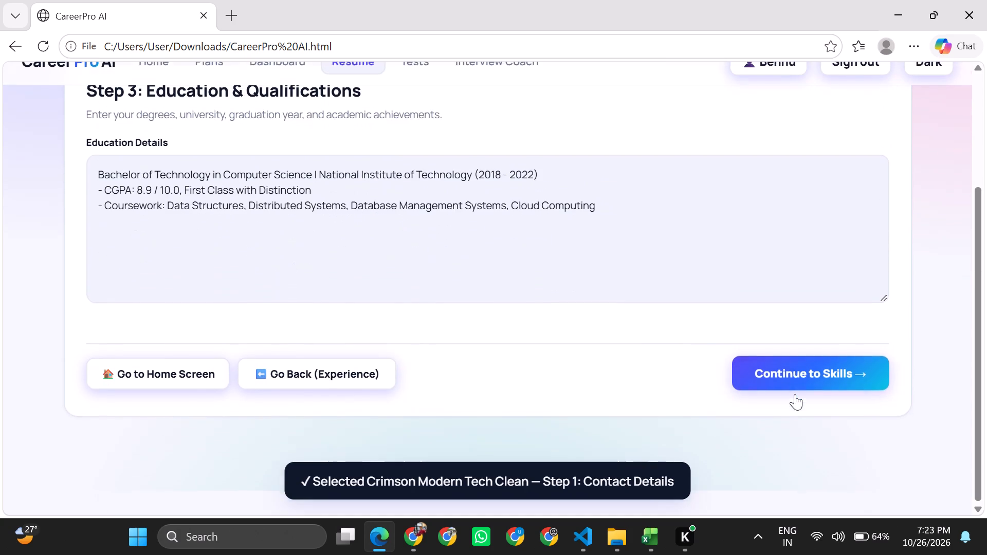
pyautogui.click(796, 394)
pyautogui.scroll(-1, 796, 394)
pyautogui.click(801, 398)
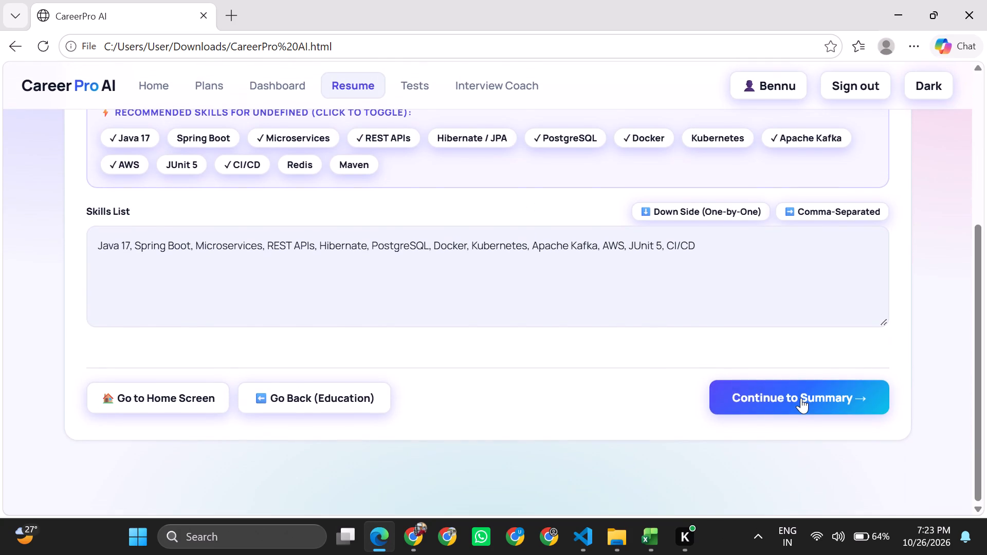
pyautogui.scroll(-1, 801, 398)
pyautogui.click(800, 395)
pyautogui.scroll(-1, 800, 395)
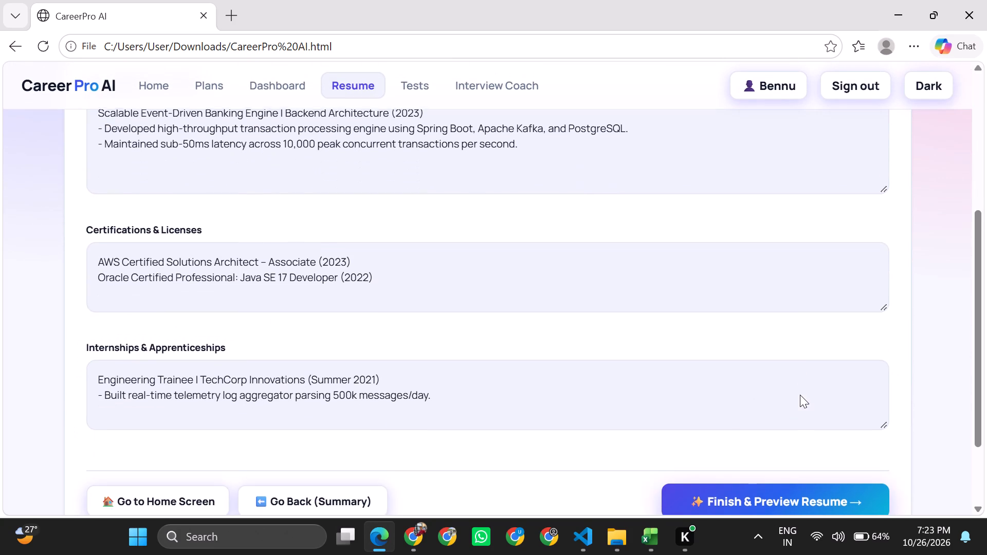
pyautogui.click(743, 495)
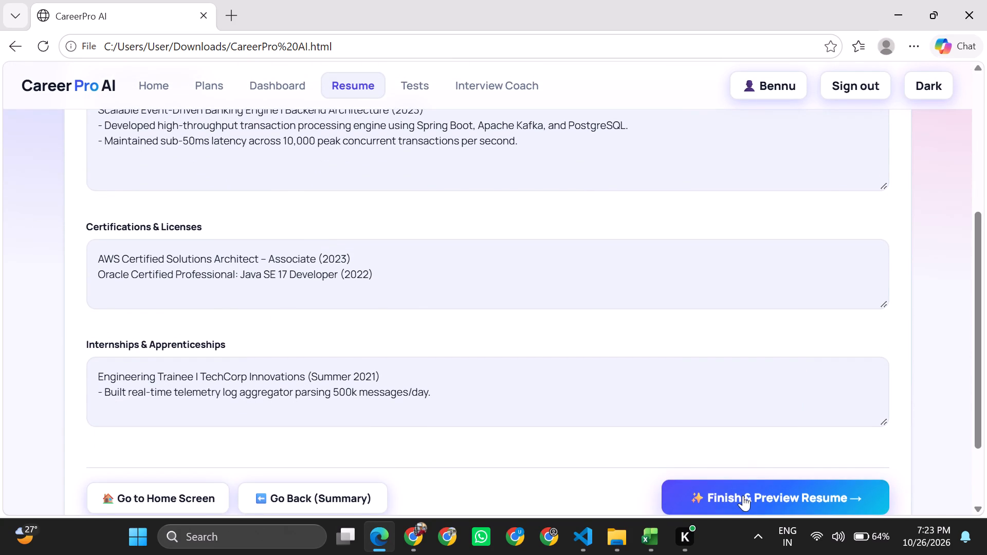
# Try to join the JUnit 5 bullet to the AWS bullet above it in the previewed resume's skills list.
pyautogui.scroll(-3, 499, 348)
pyautogui.scroll(6, 499, 348)
pyautogui.scroll(-4, 499, 348)
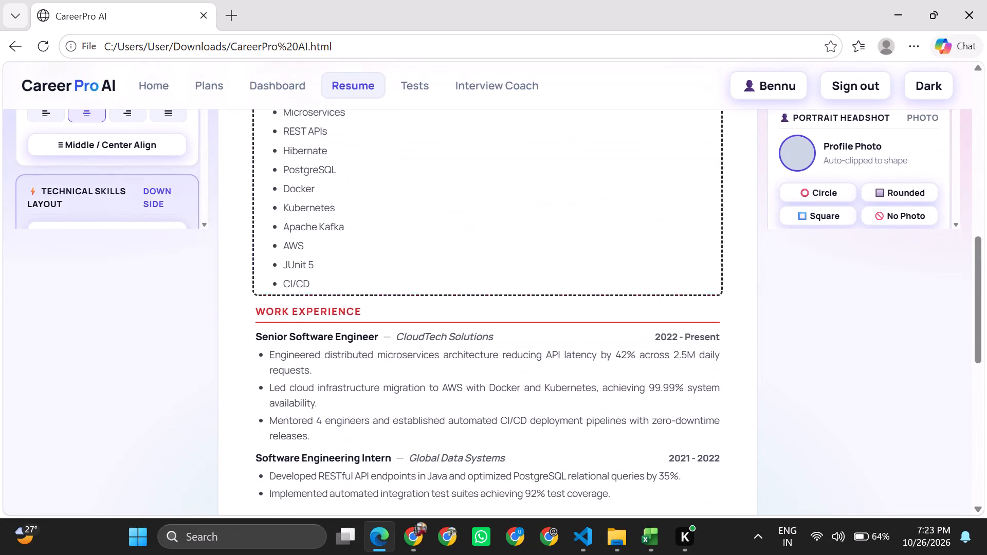
pyautogui.click(388, 257)
pyautogui.press('Left')
pyautogui.press('Left')
pyautogui.press('Left')
pyautogui.press('Left')
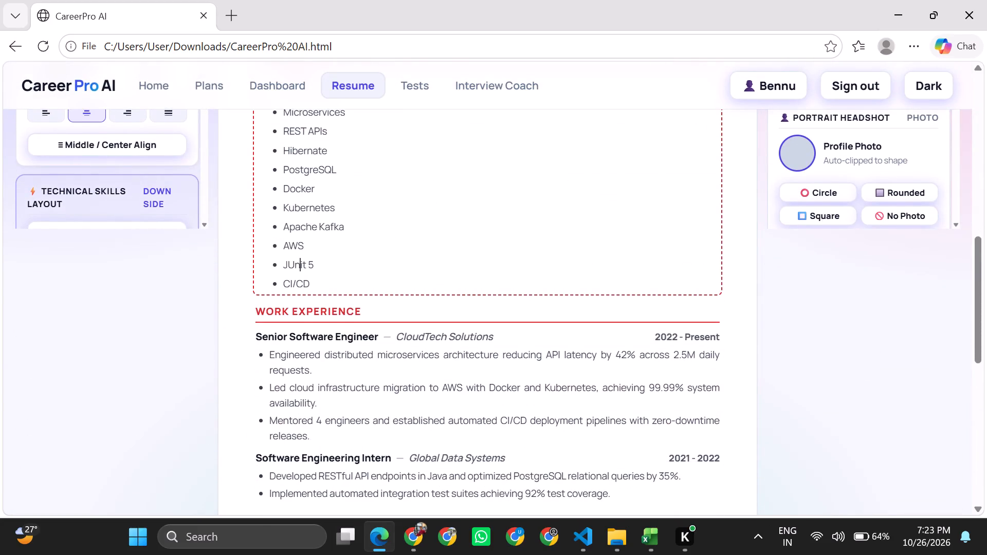
pyautogui.press('Left')
pyautogui.press('Left')
pyautogui.press('Left')
pyautogui.press('Left')
pyautogui.press('Right')
pyautogui.press('BackSpace')
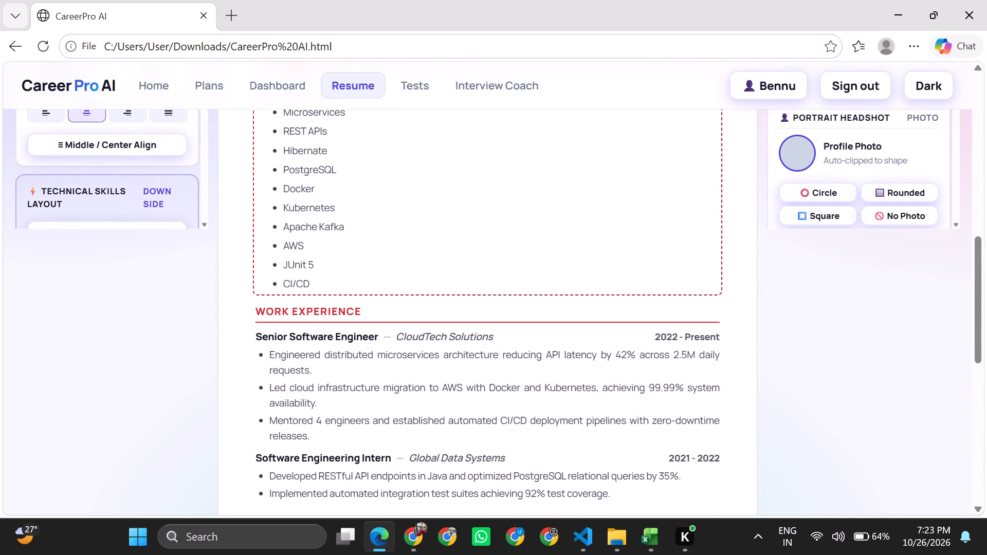